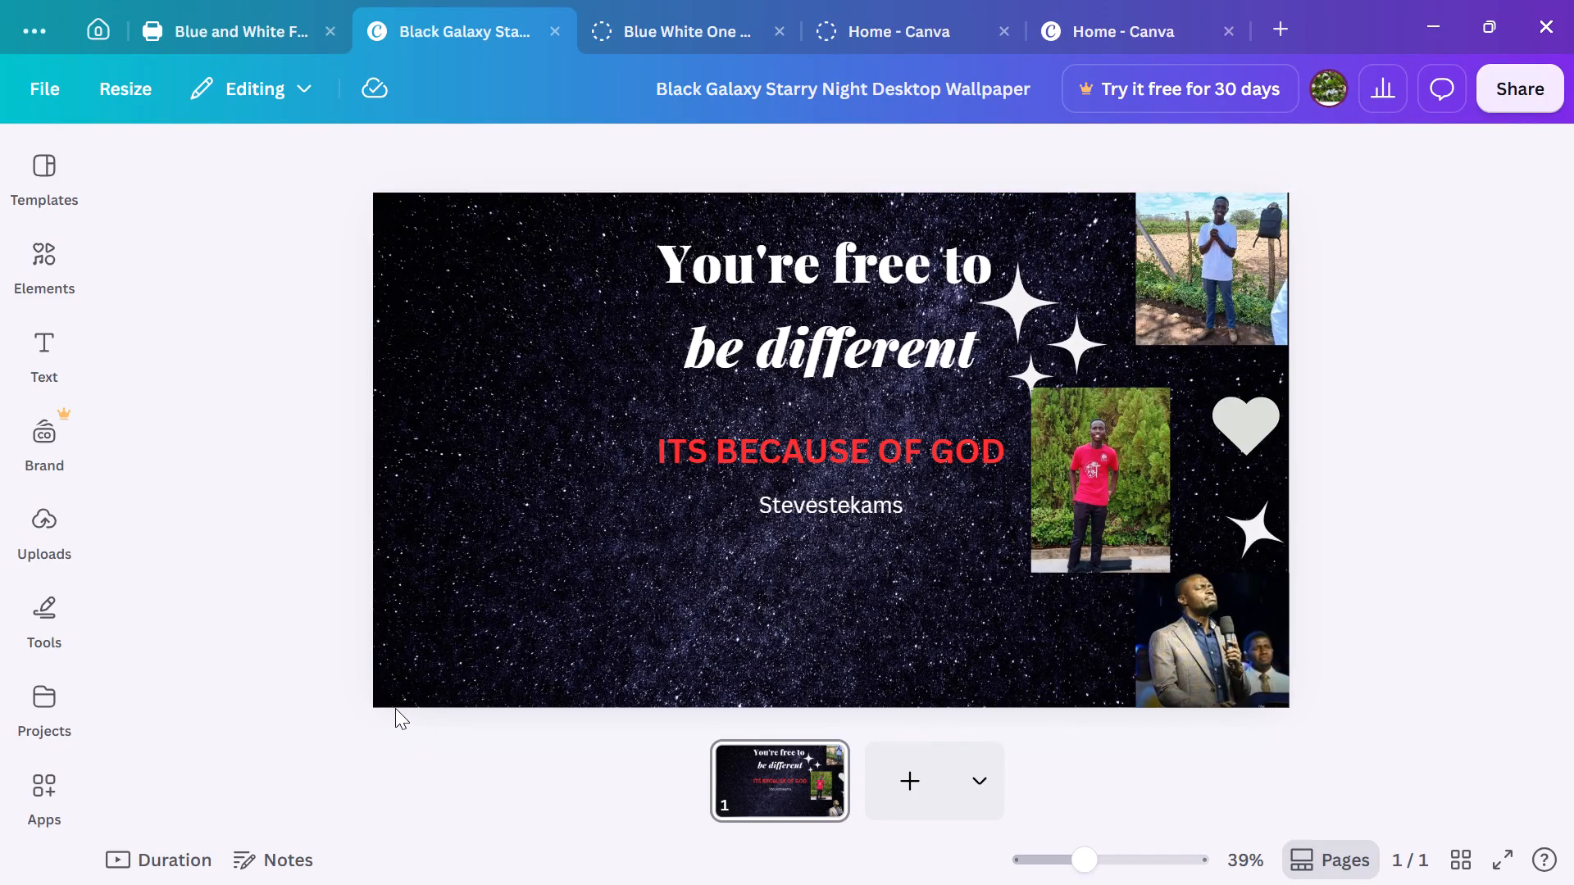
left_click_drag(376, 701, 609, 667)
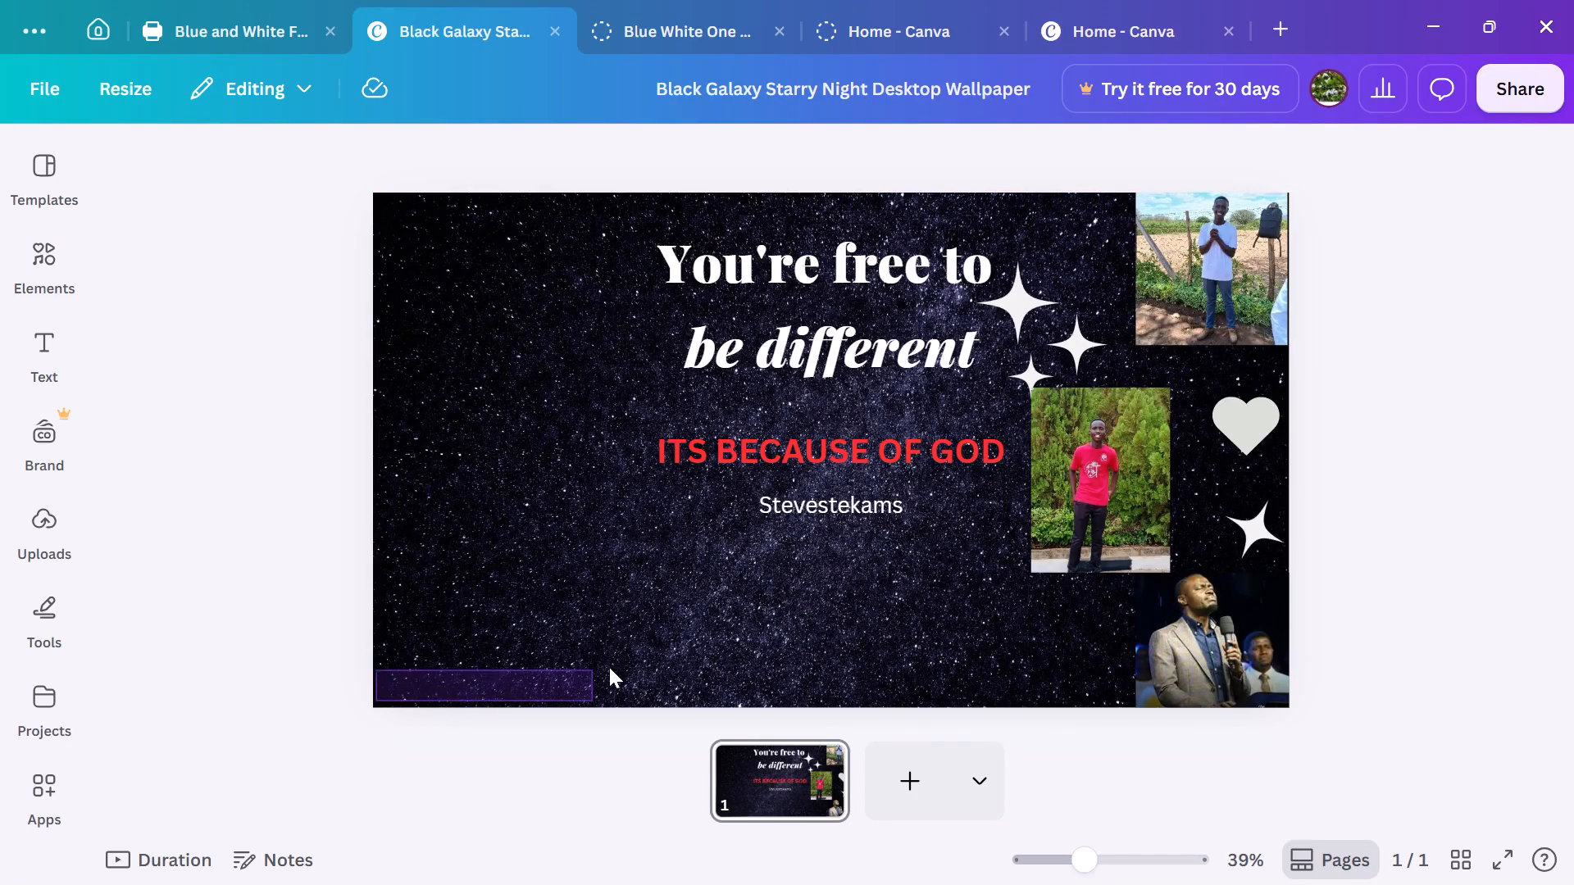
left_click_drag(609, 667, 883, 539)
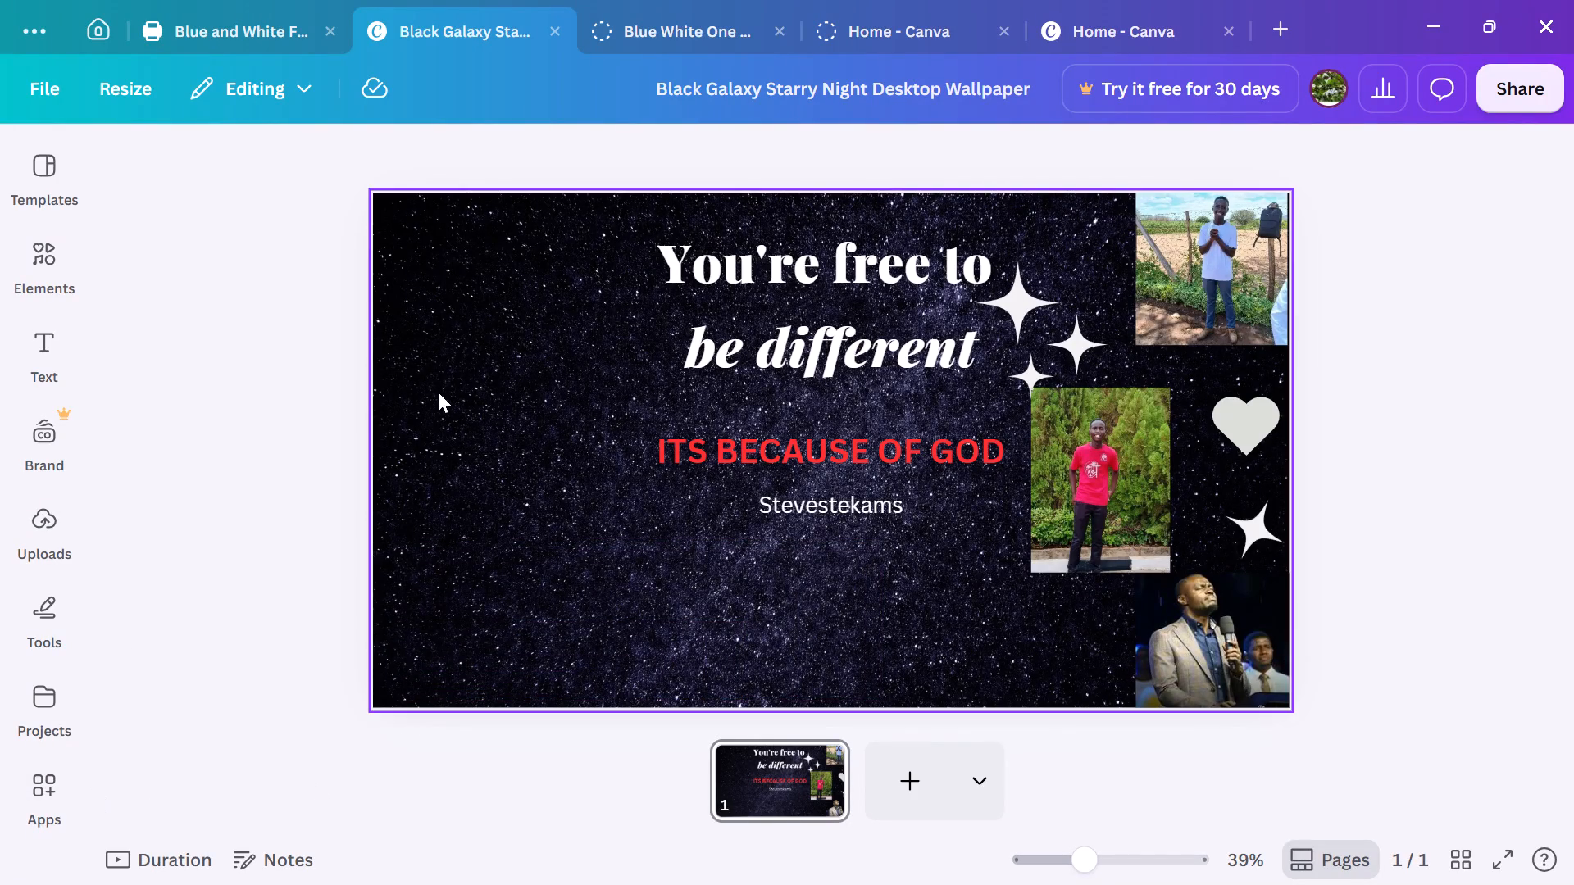
Go to the home page and close the open wallpaper template preview.
left_click(89, 39)
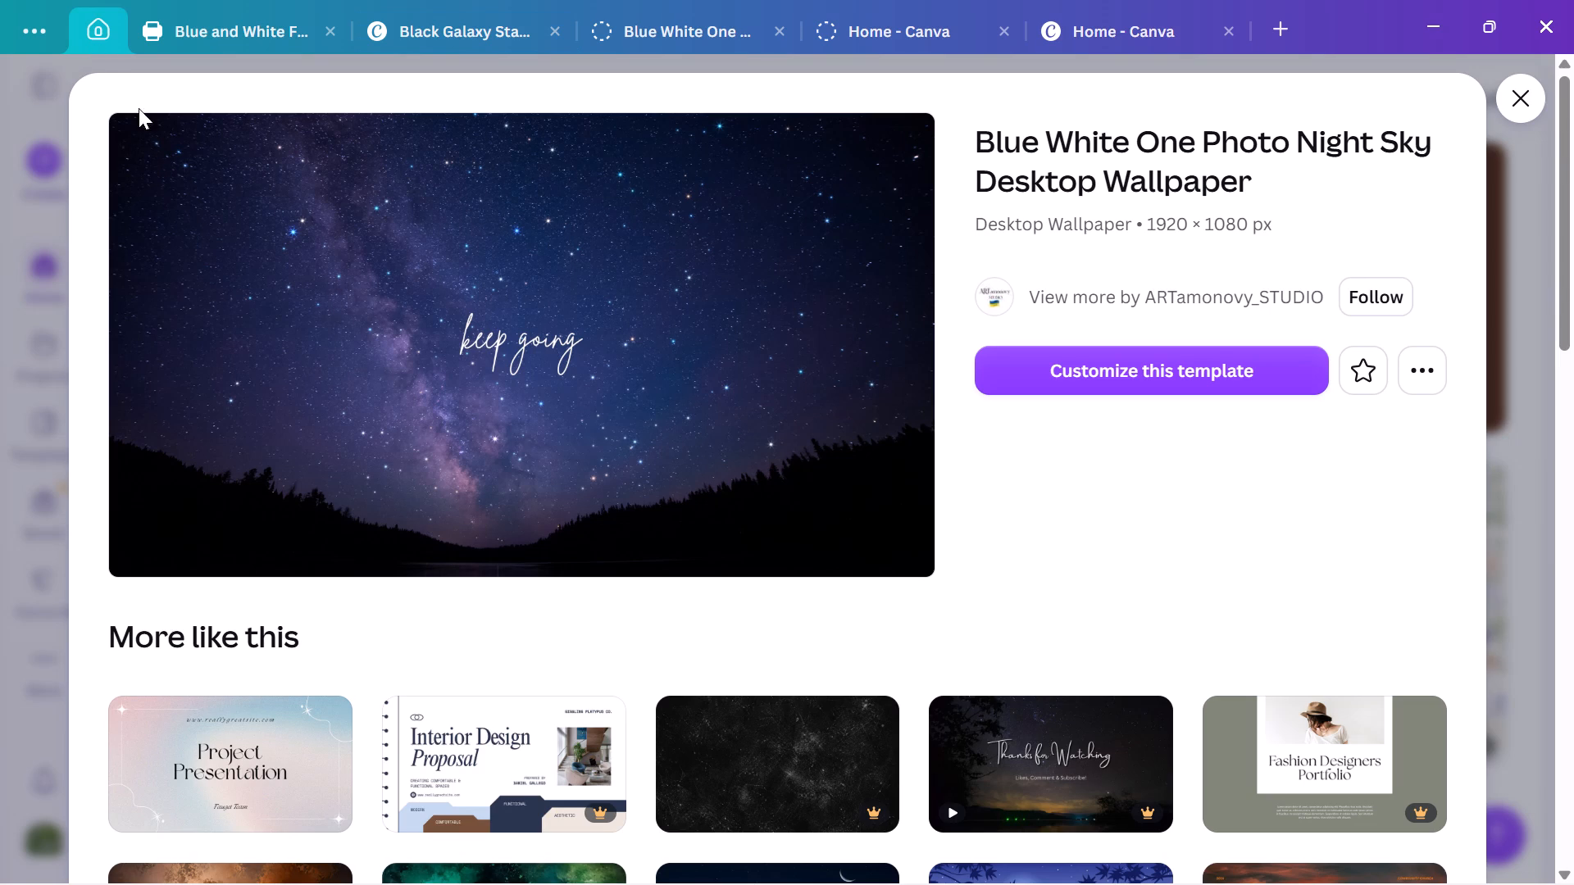
left_click(1528, 93)
left_click(870, 216)
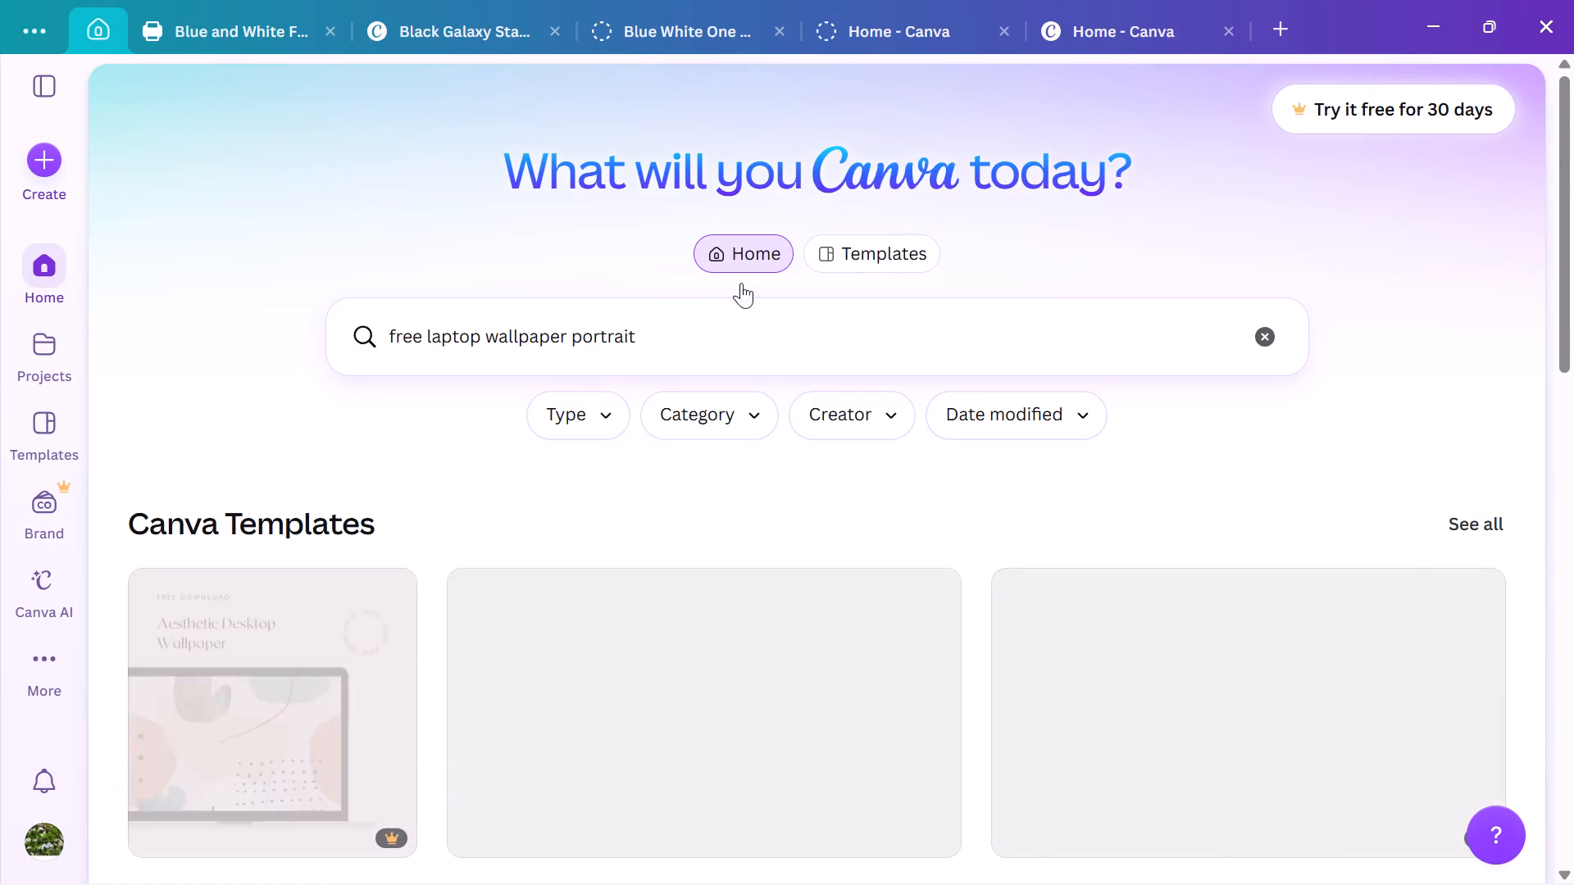
Replace the old search text and search for the suggested term "advertisement poster".
left_click(589, 347)
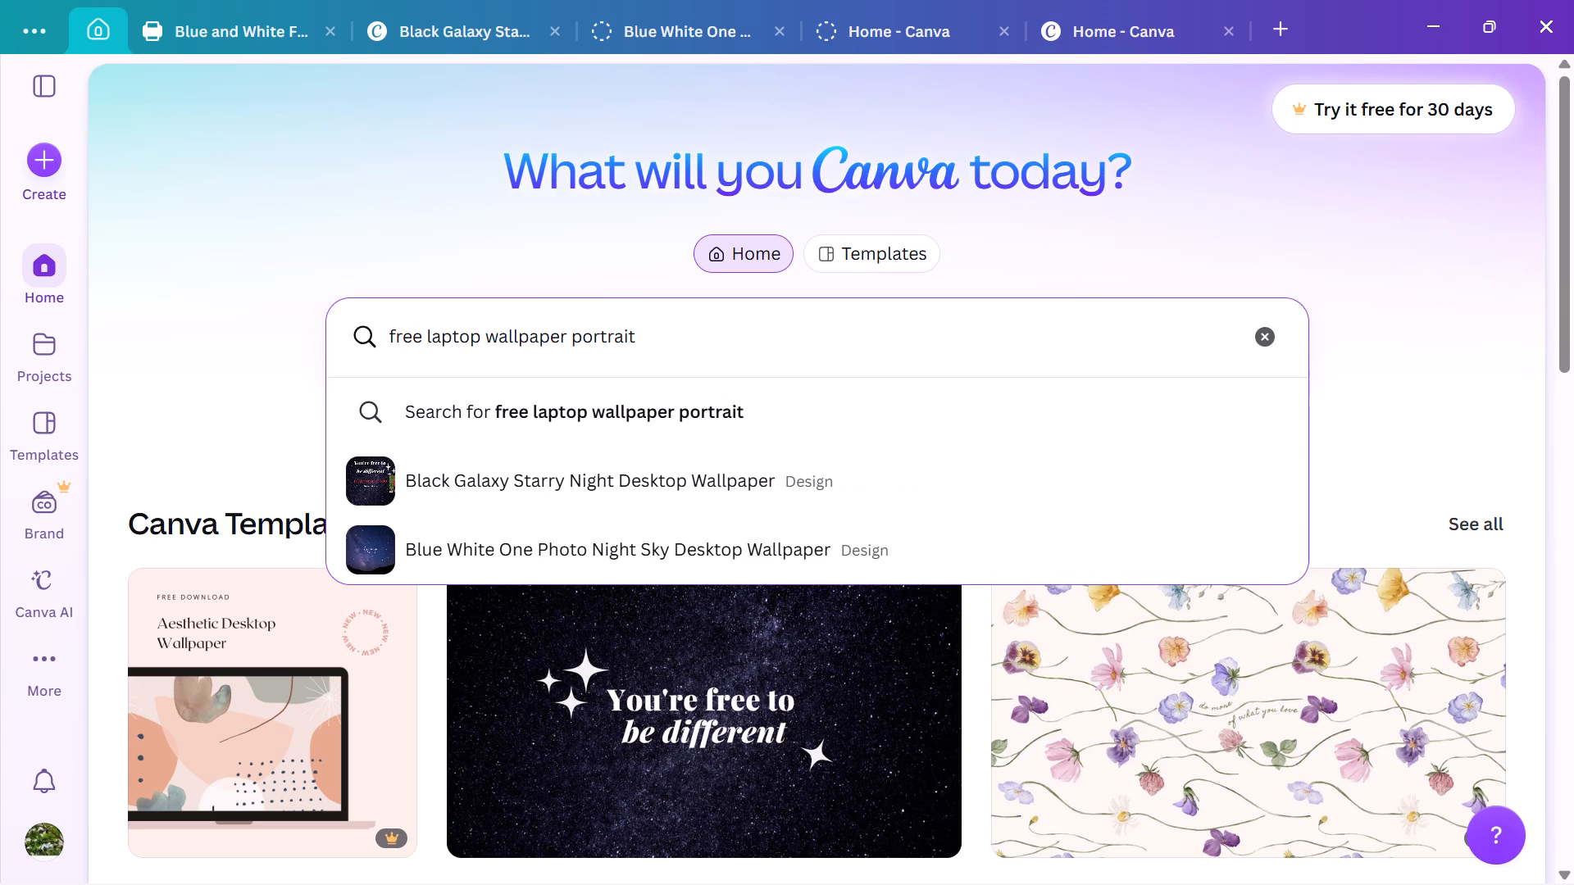
left_click(676, 326)
key("Delete")
key("BackSpace")
key("Delete")
key("Delete")
key("Delete")
key("Delete")
key("Delete")
key("BackSpace")
key("BackSpace")
key("BackSpace")
key("BackSpace")
key("BackSpace")
key("BackSpace")
key("BackSpace")
key("BackSpace")
key("BackSpace")
key("BackSpace")
key("BackSpace")
key("BackSpace")
key("BackSpace")
key("BackSpace")
key("BackSpace")
key("BackSpace")
key("BackSpace")
key("BackSpace")
key("BackSpace")
key("BackSpace")
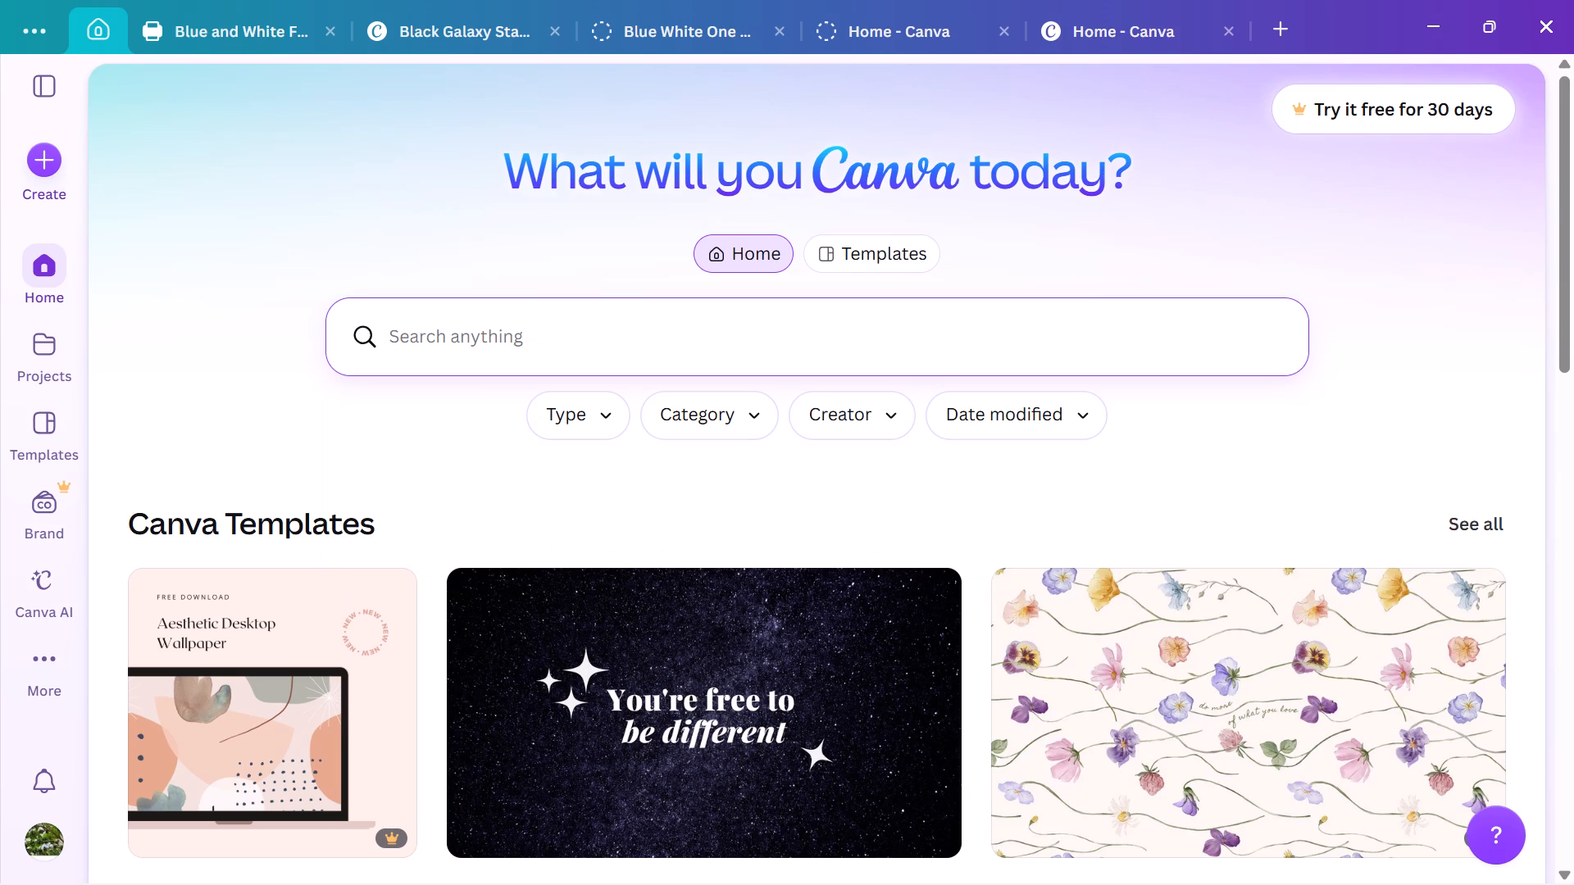
type("ade")
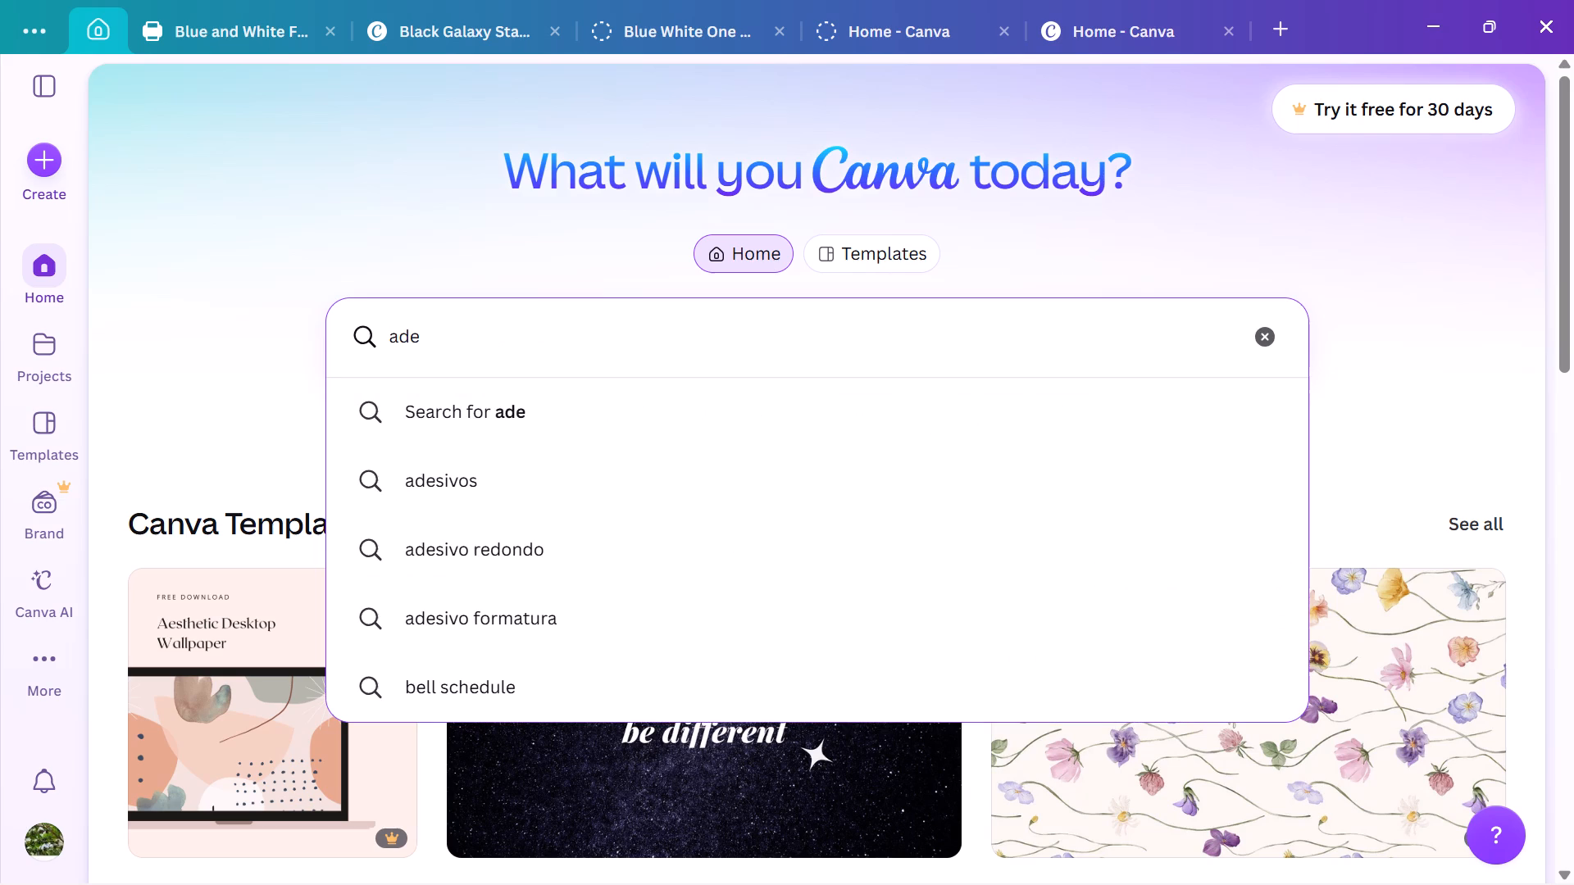
key("BackSpace")
type("ver")
type("ti")
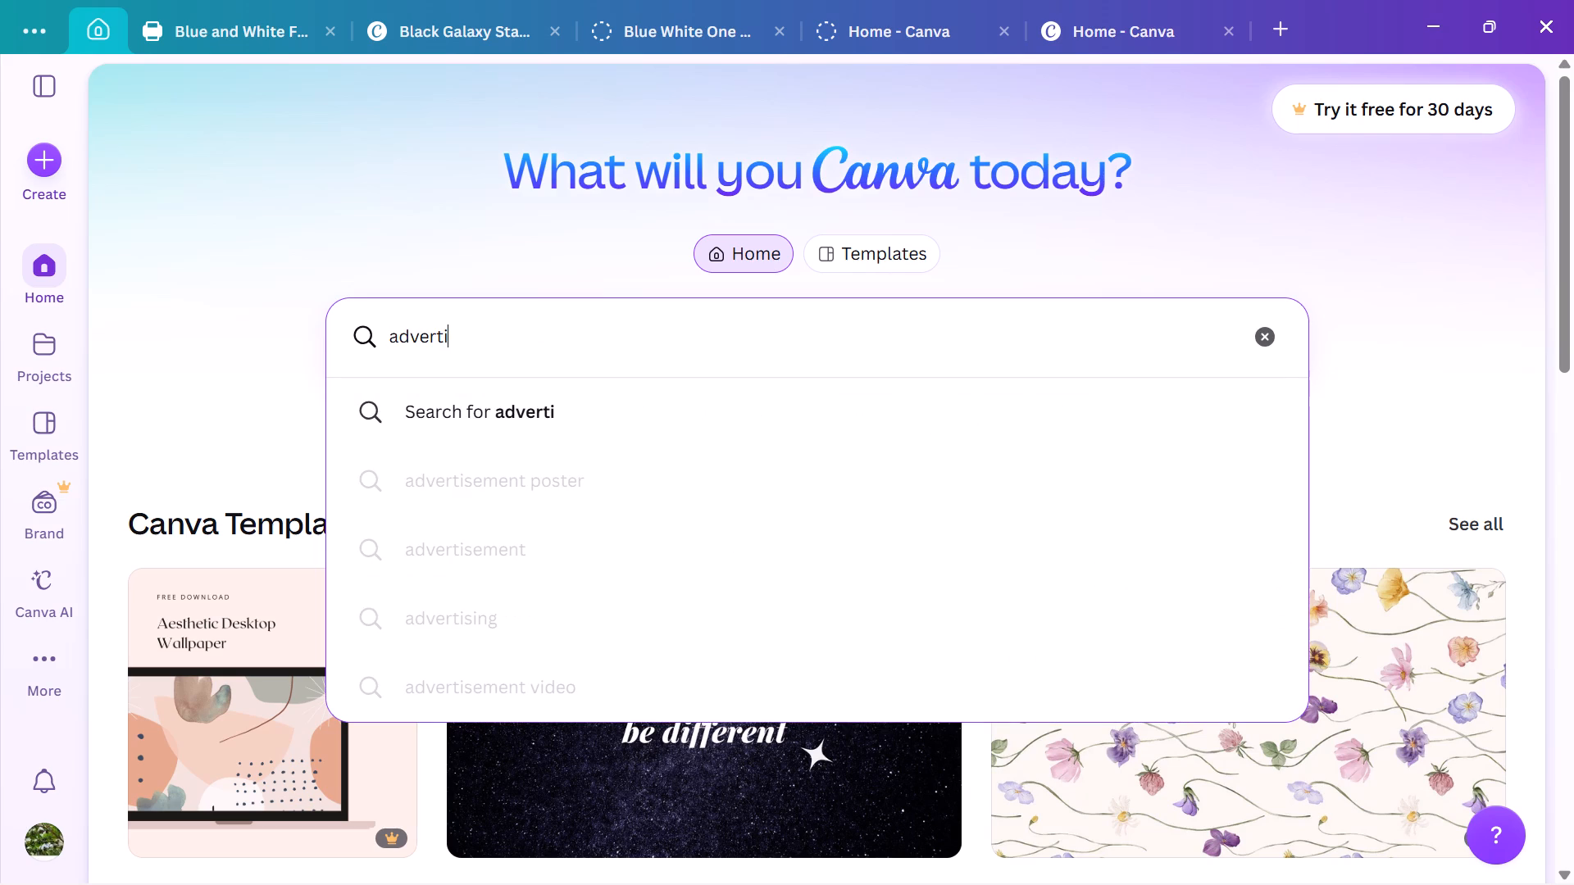
key("s")
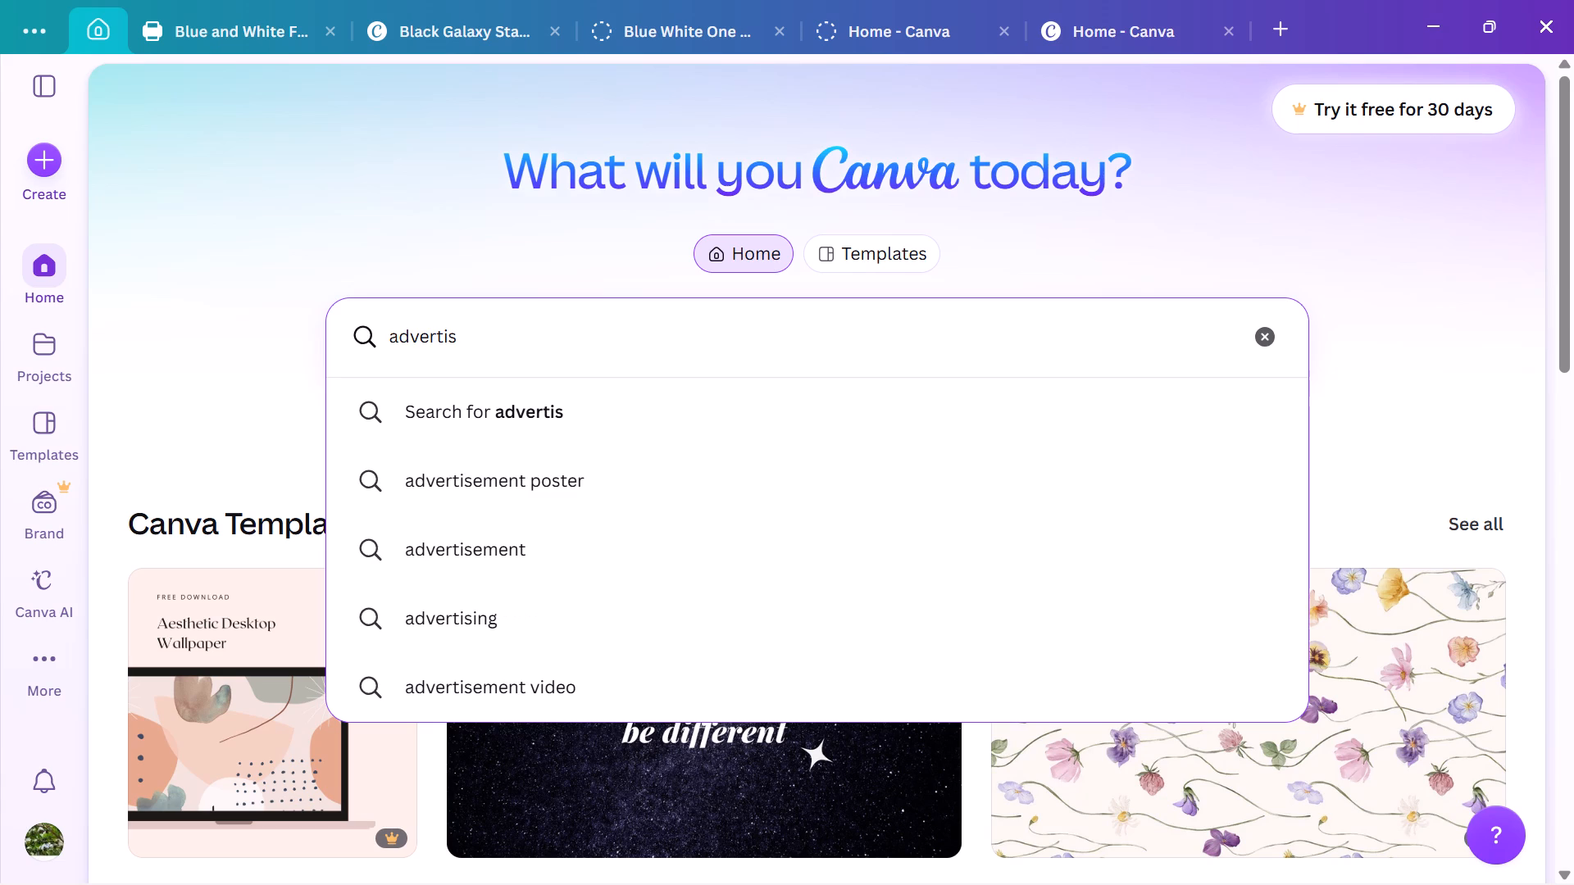
left_click(661, 470)
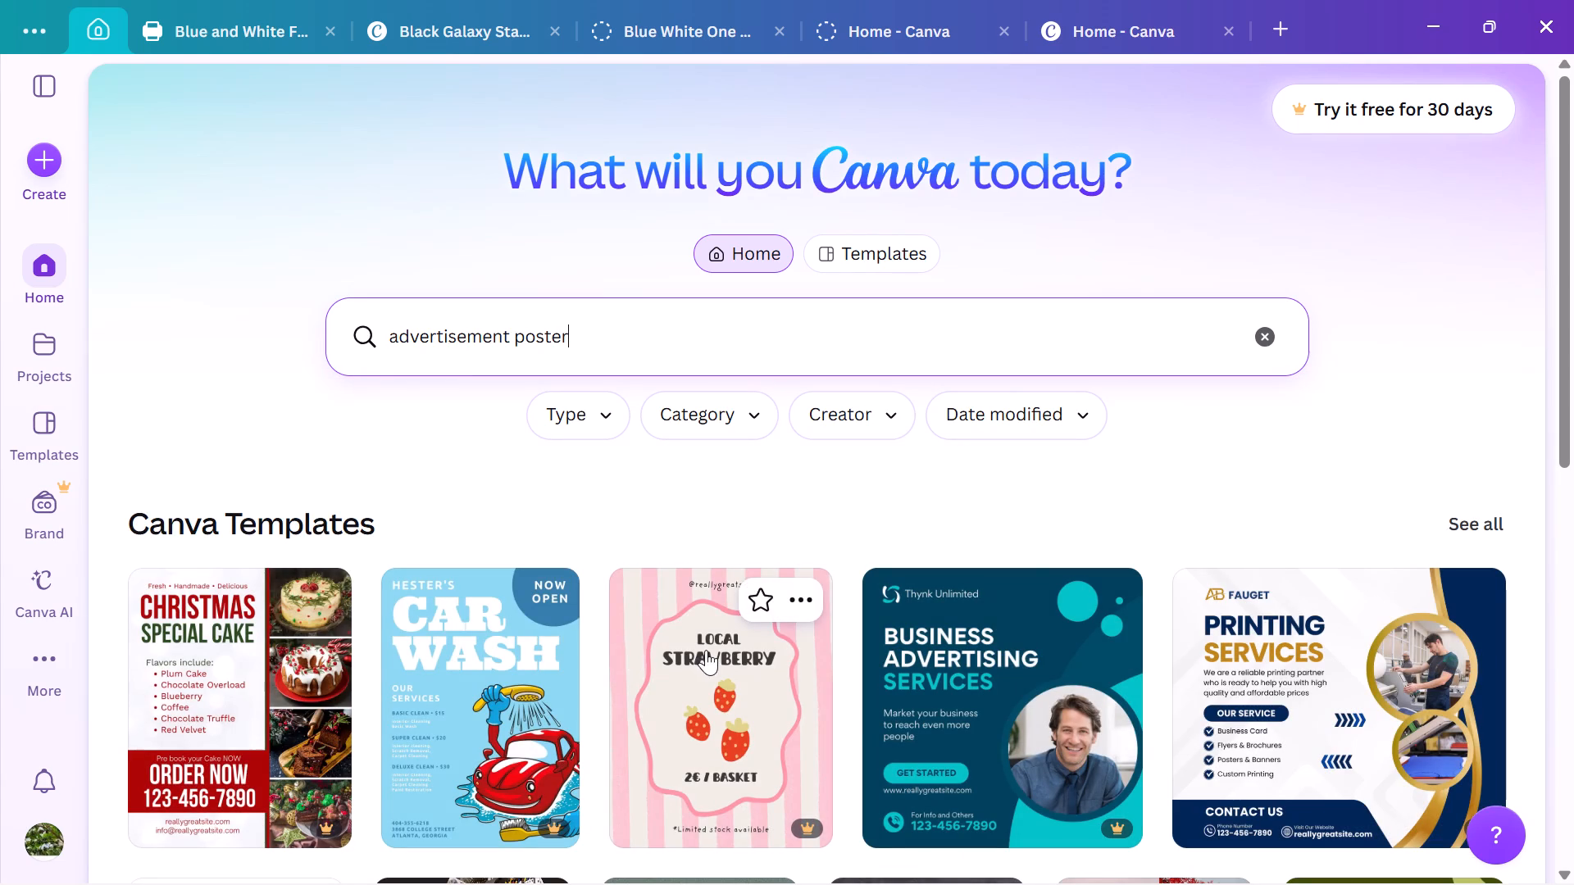
Find the "Red Orange and Blue Modern Travel Poster" template among the results and open it for customizing.
scroll(885, 717, "down", 2)
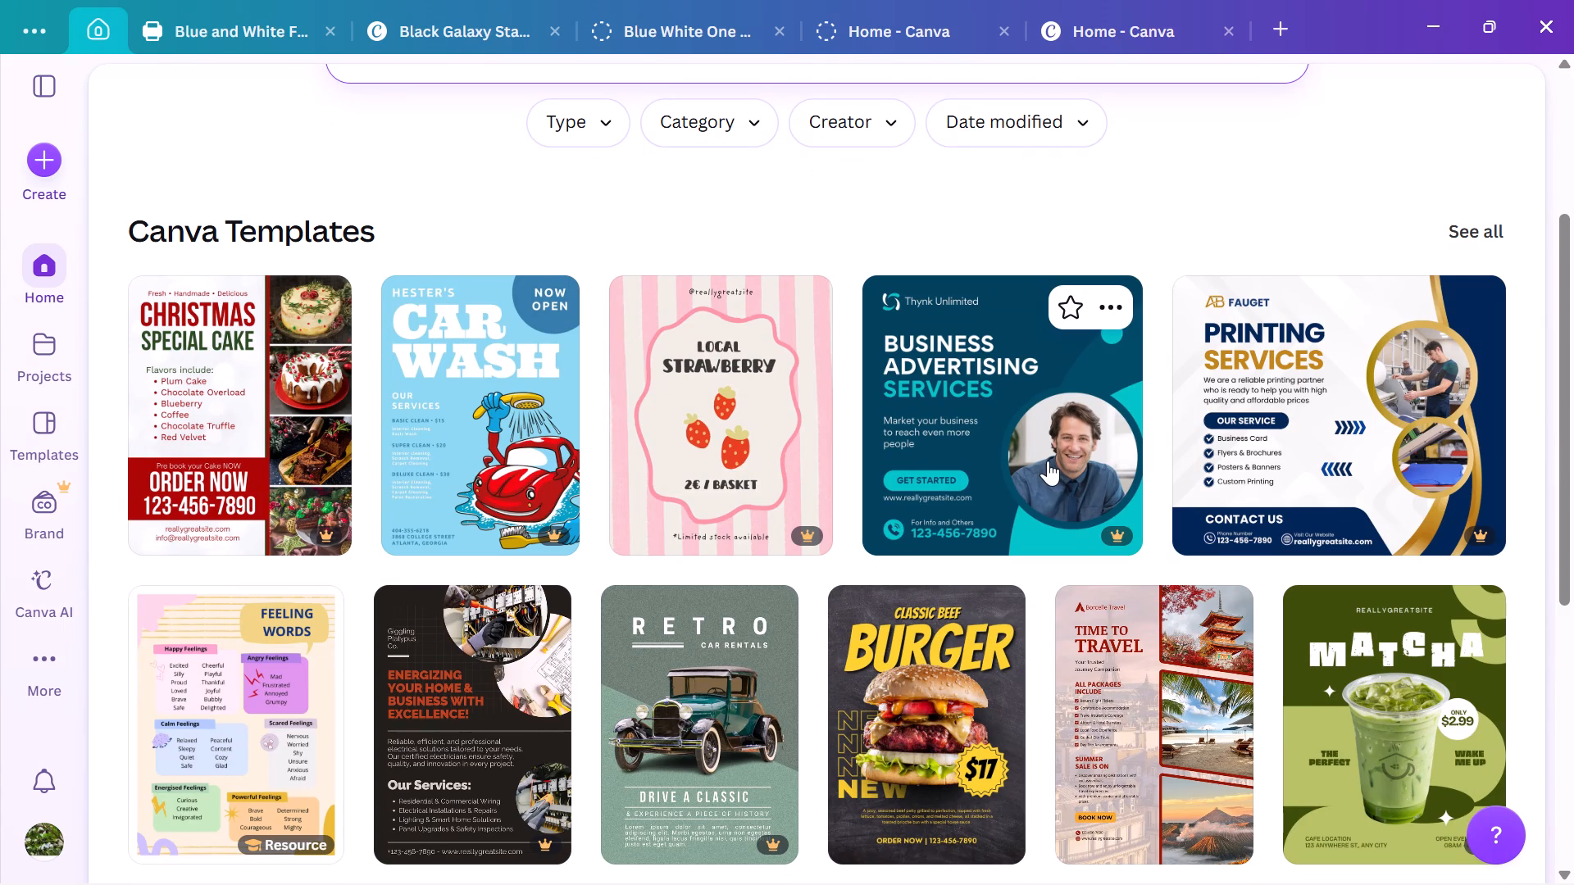
scroll(966, 649, "down", 1)
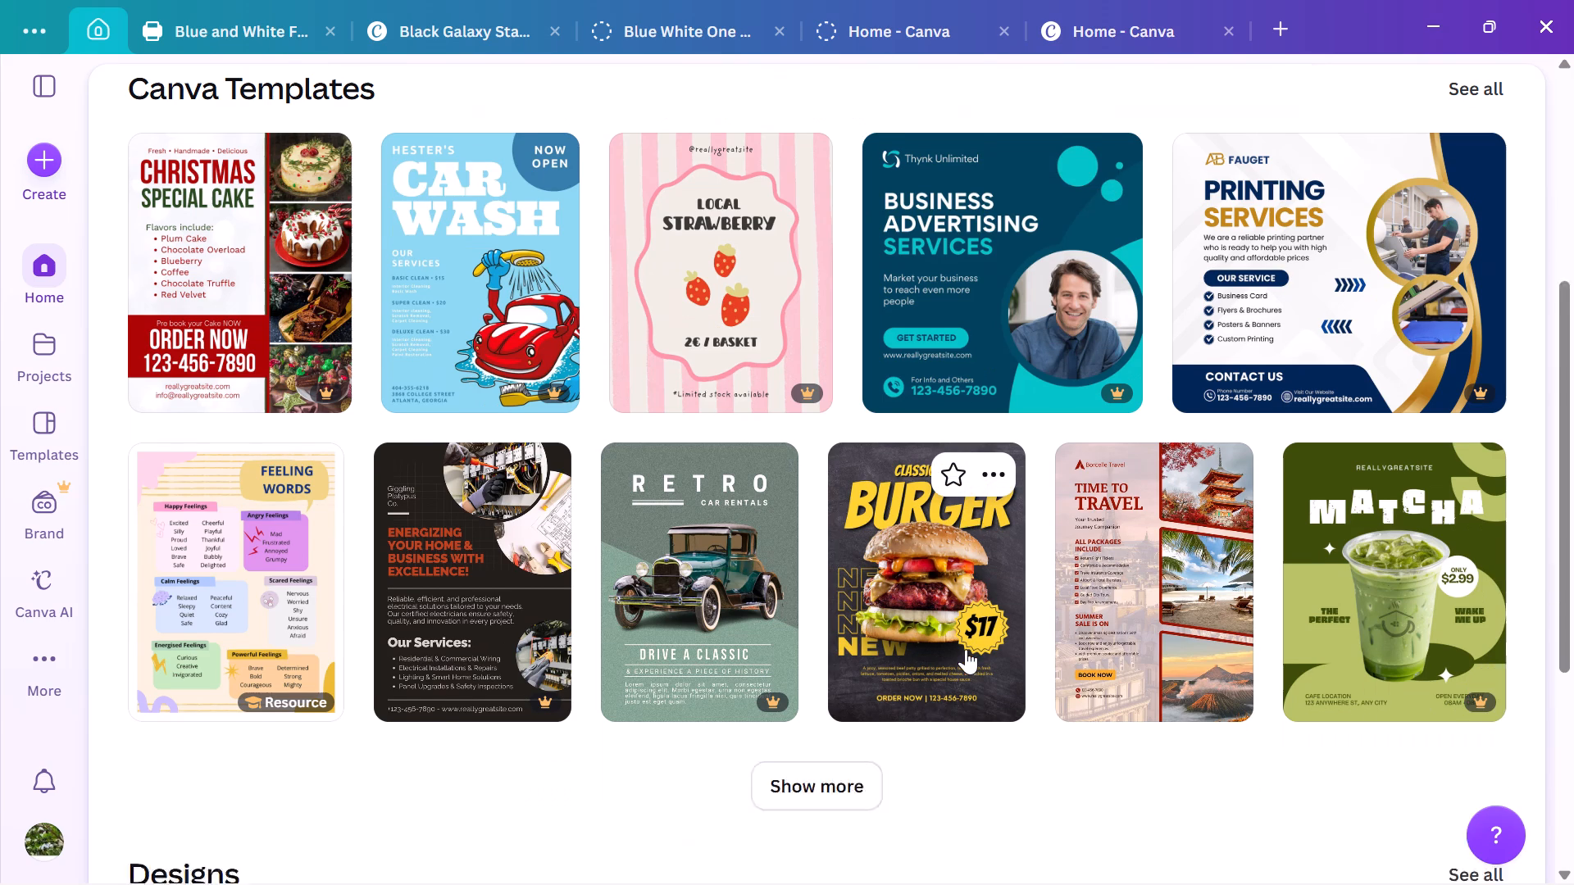
scroll(966, 649, "down", 2)
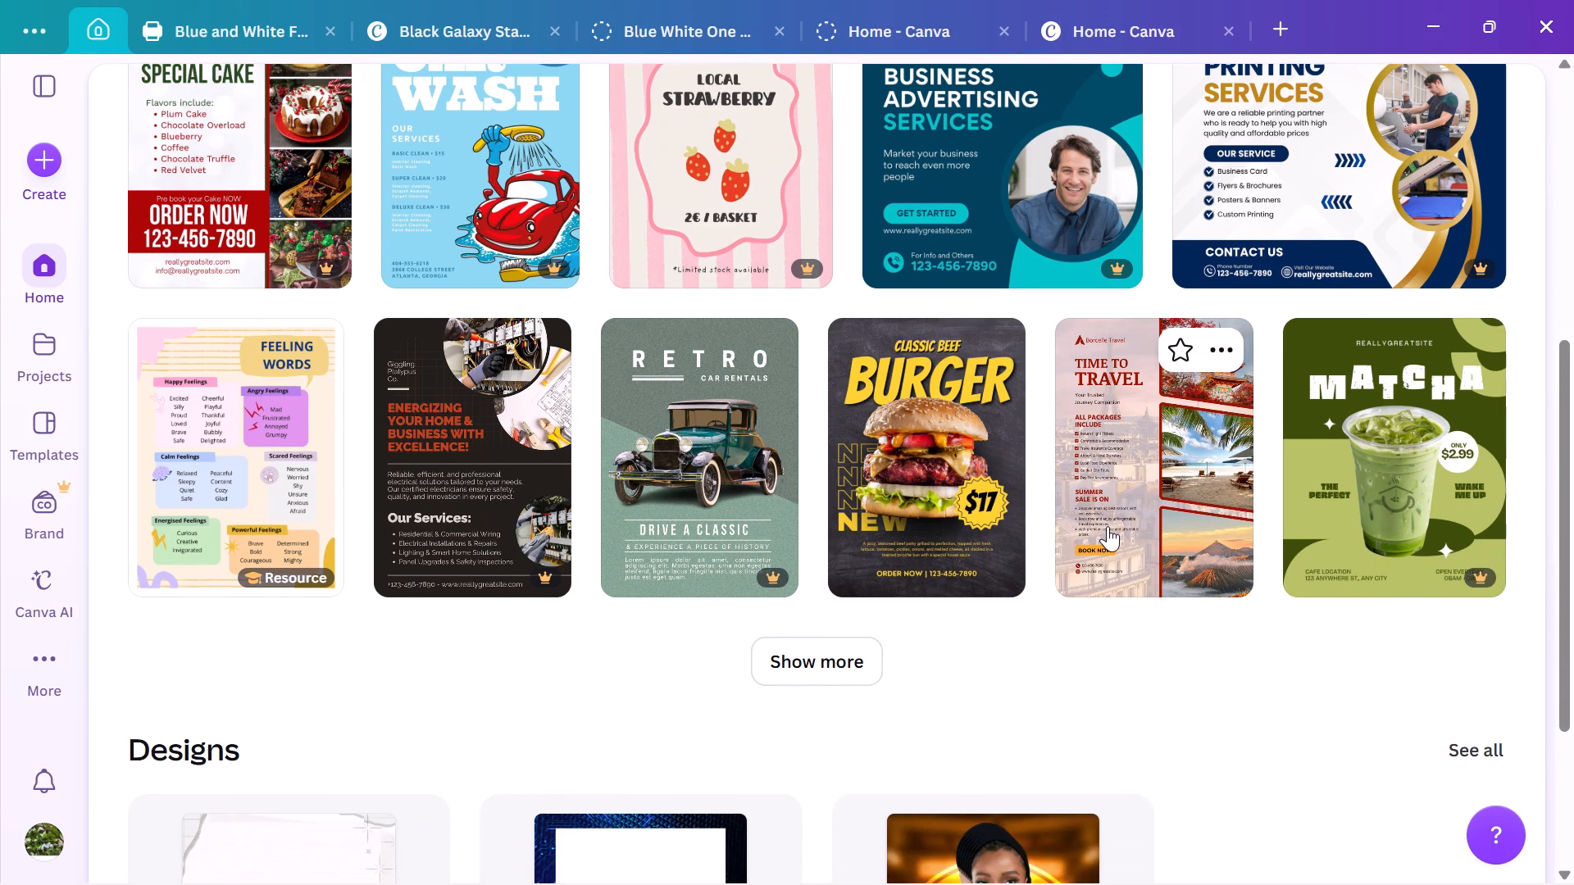
left_click(1108, 526)
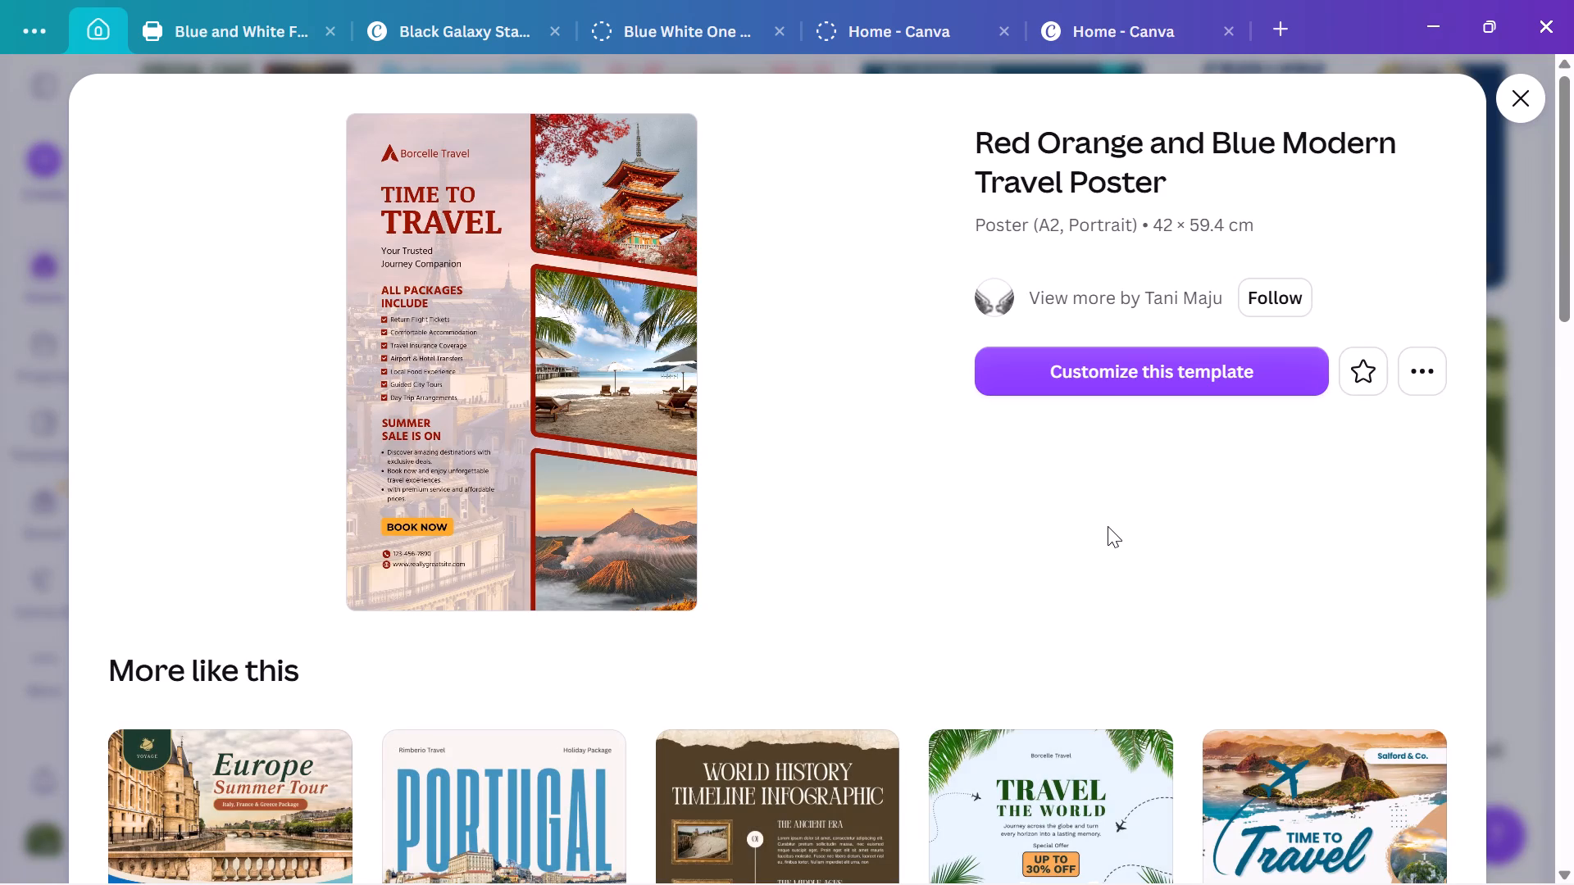
left_click(1141, 359)
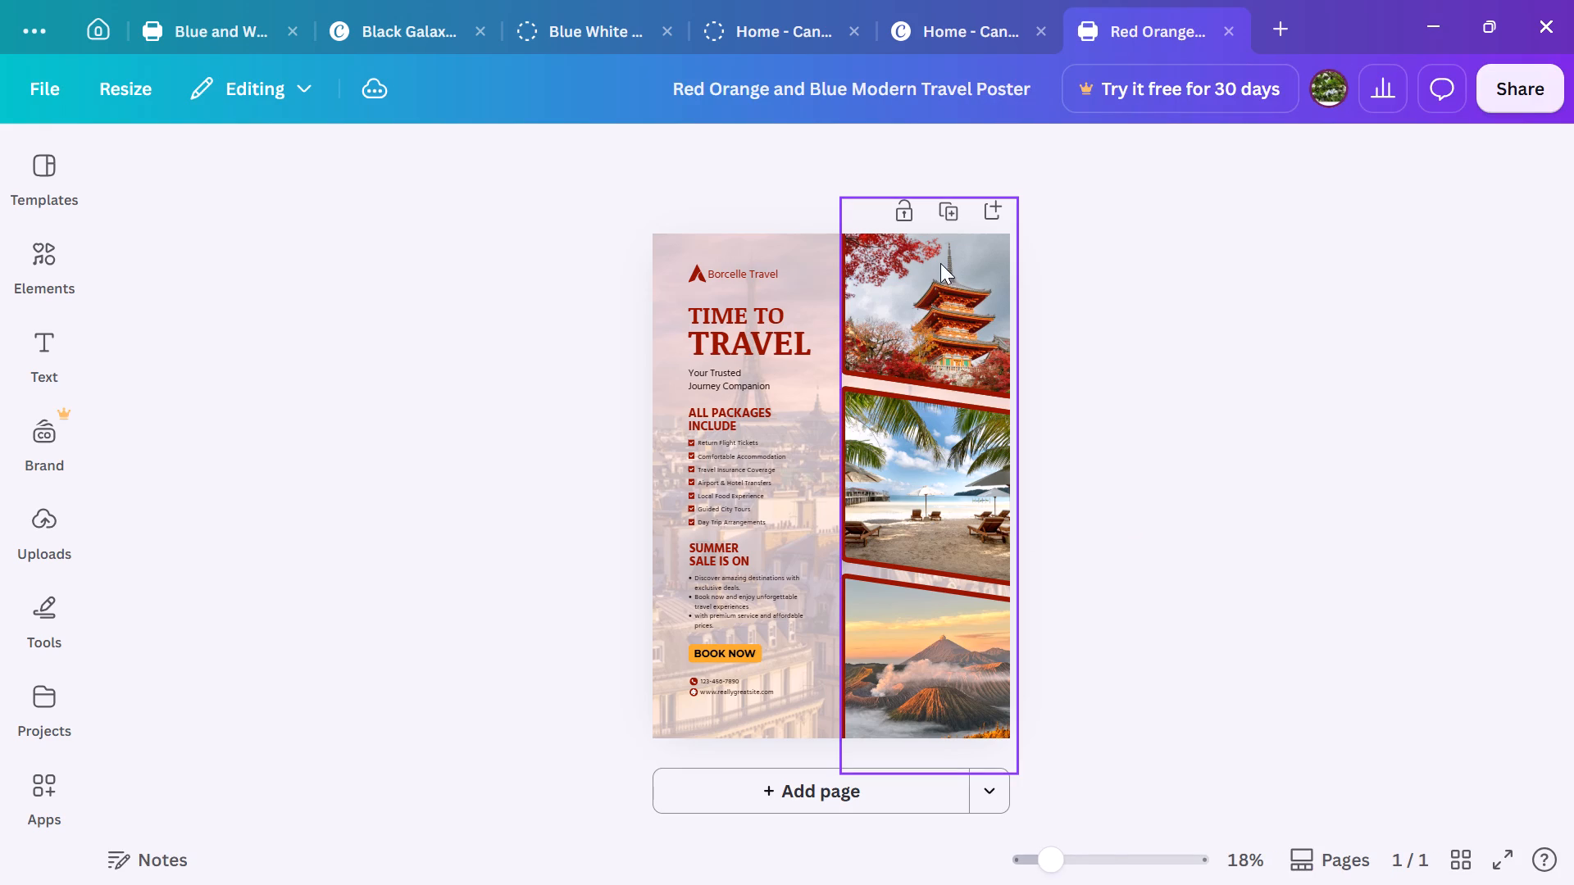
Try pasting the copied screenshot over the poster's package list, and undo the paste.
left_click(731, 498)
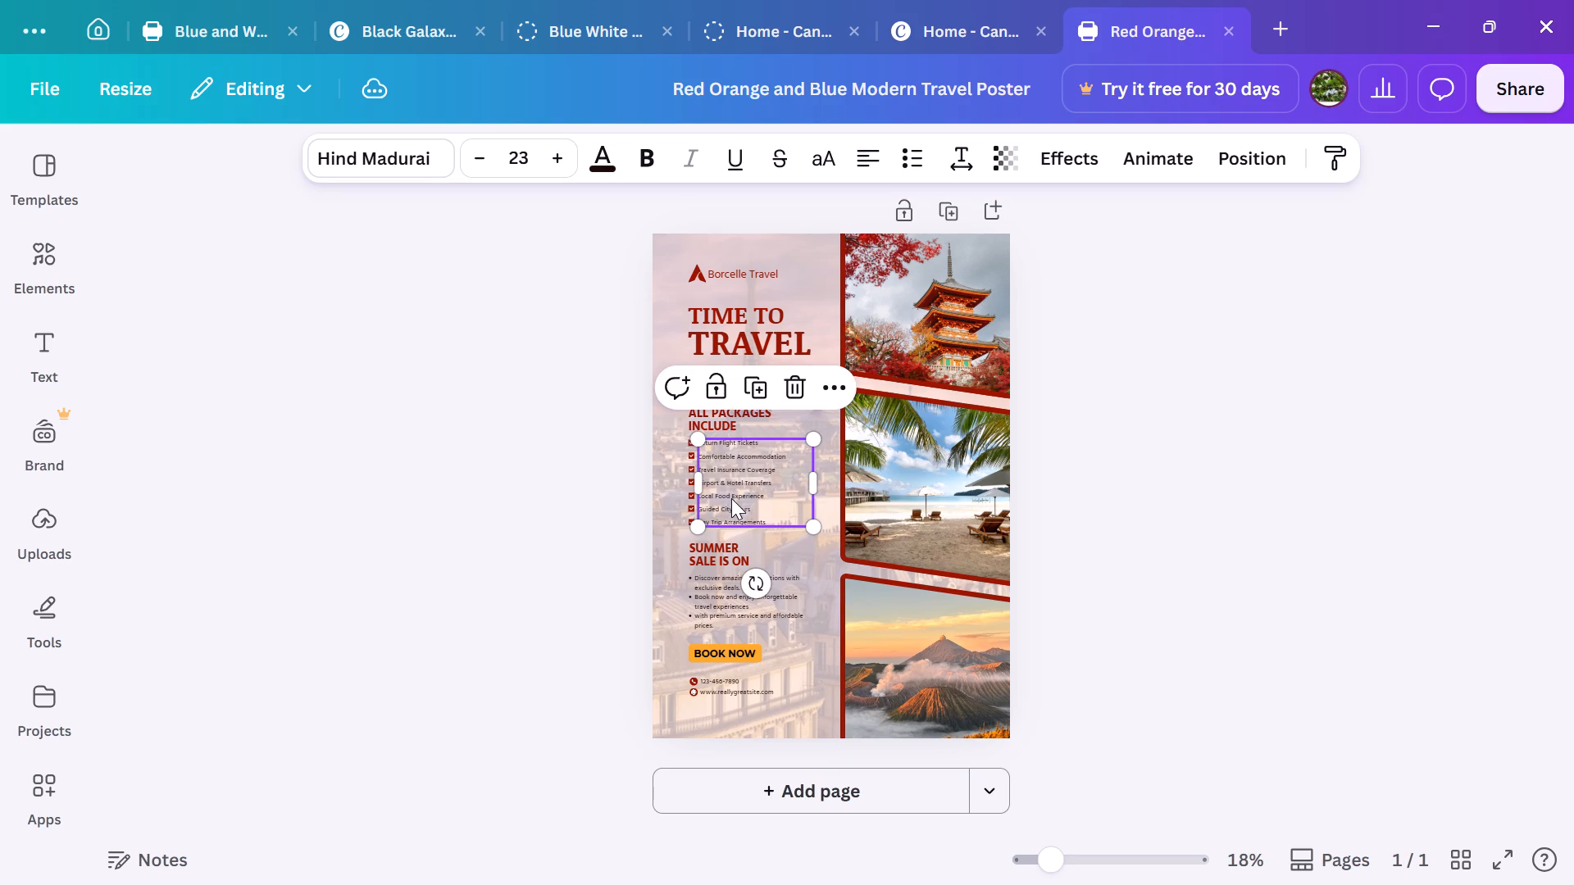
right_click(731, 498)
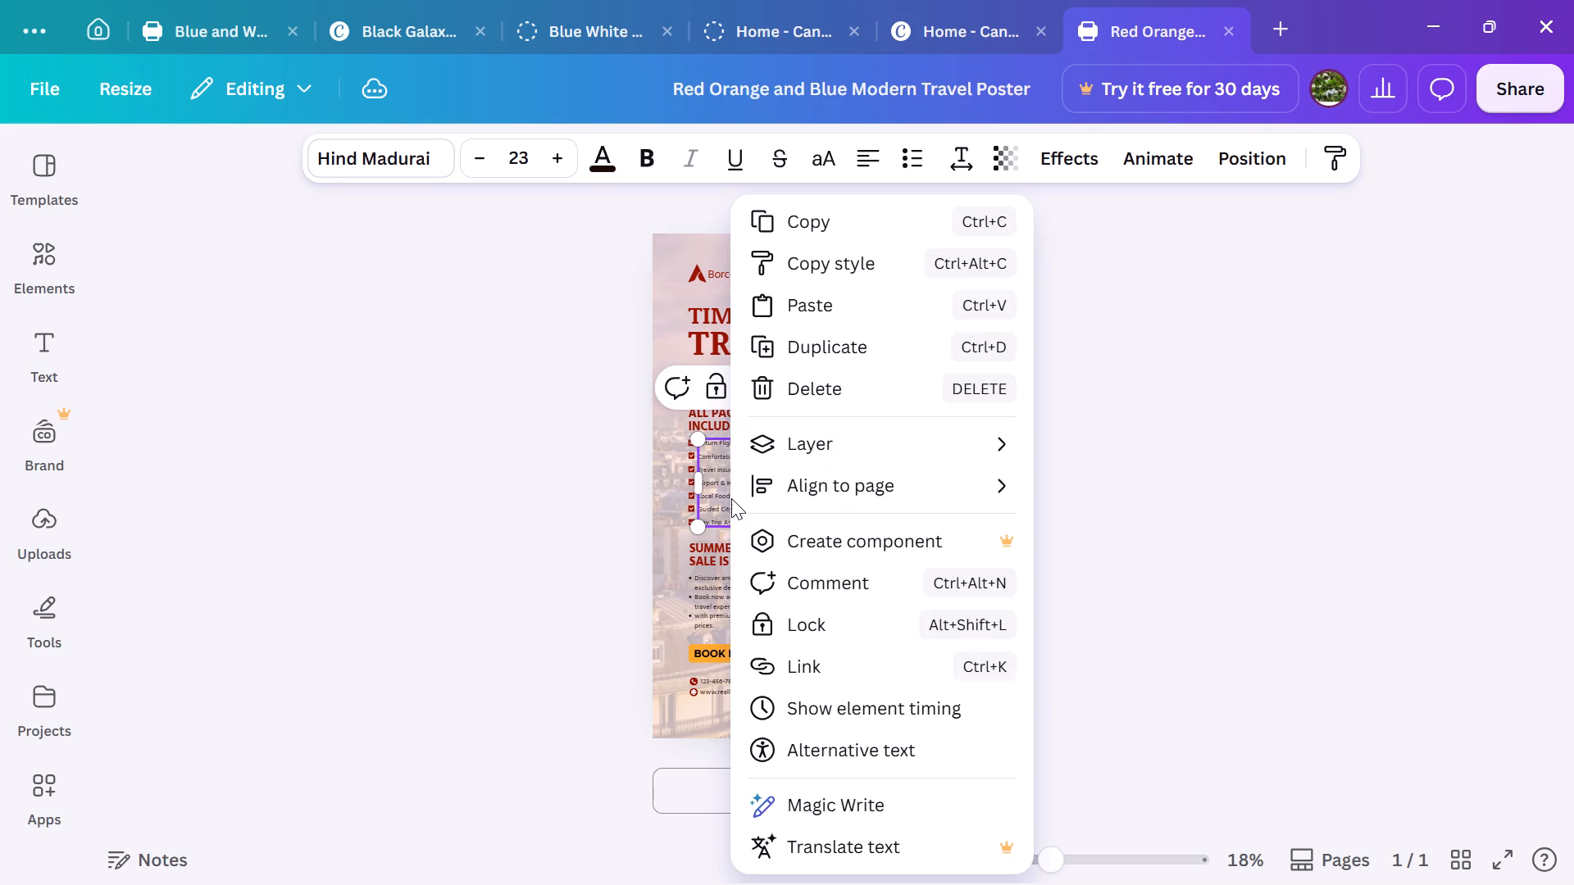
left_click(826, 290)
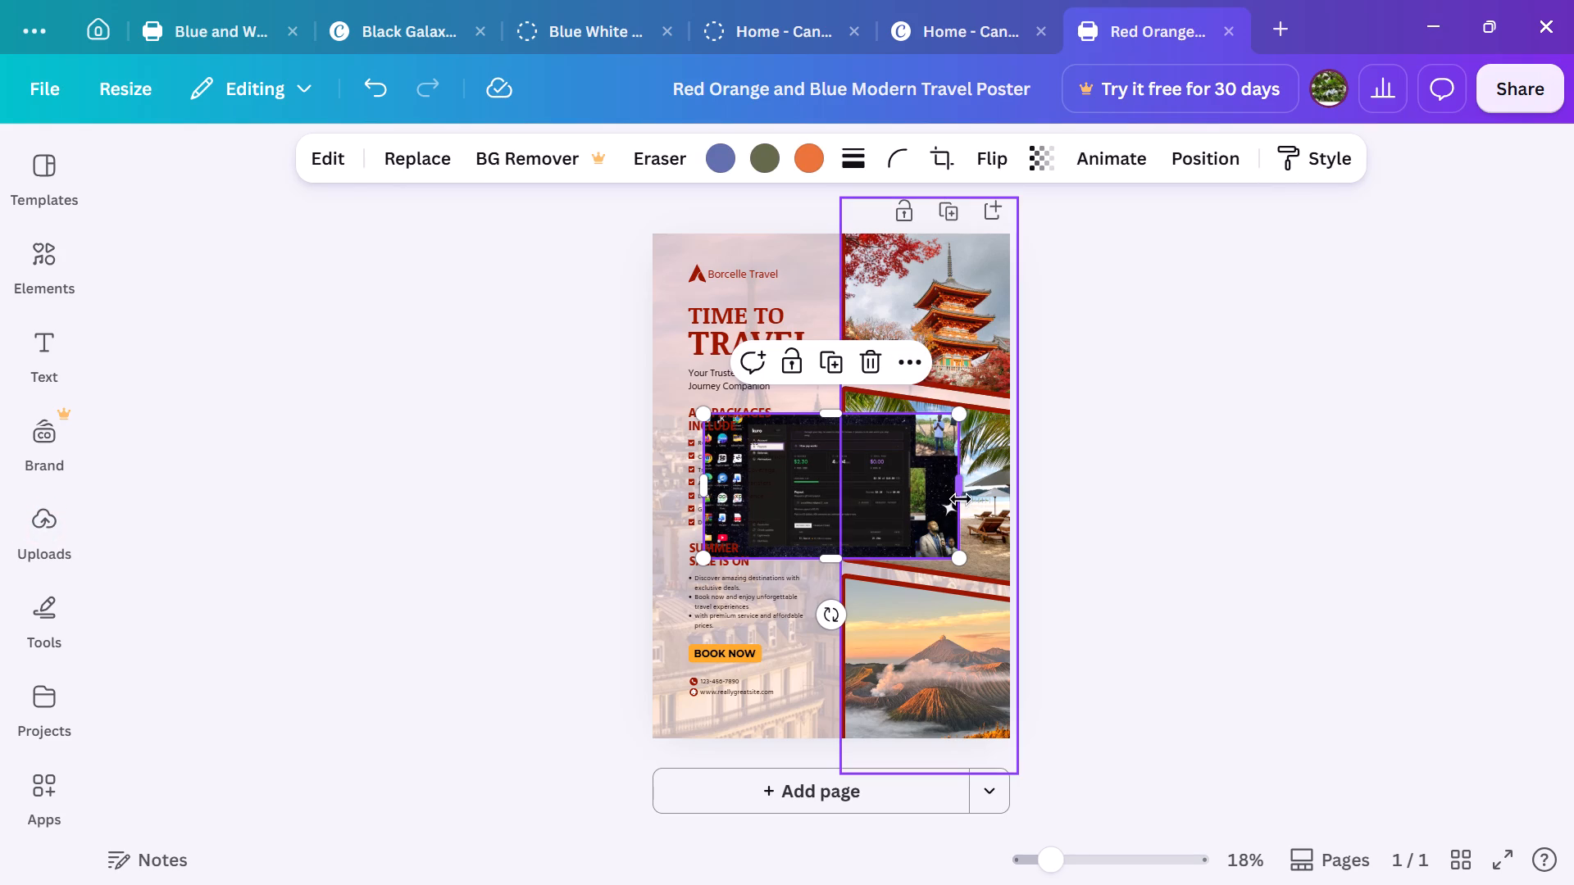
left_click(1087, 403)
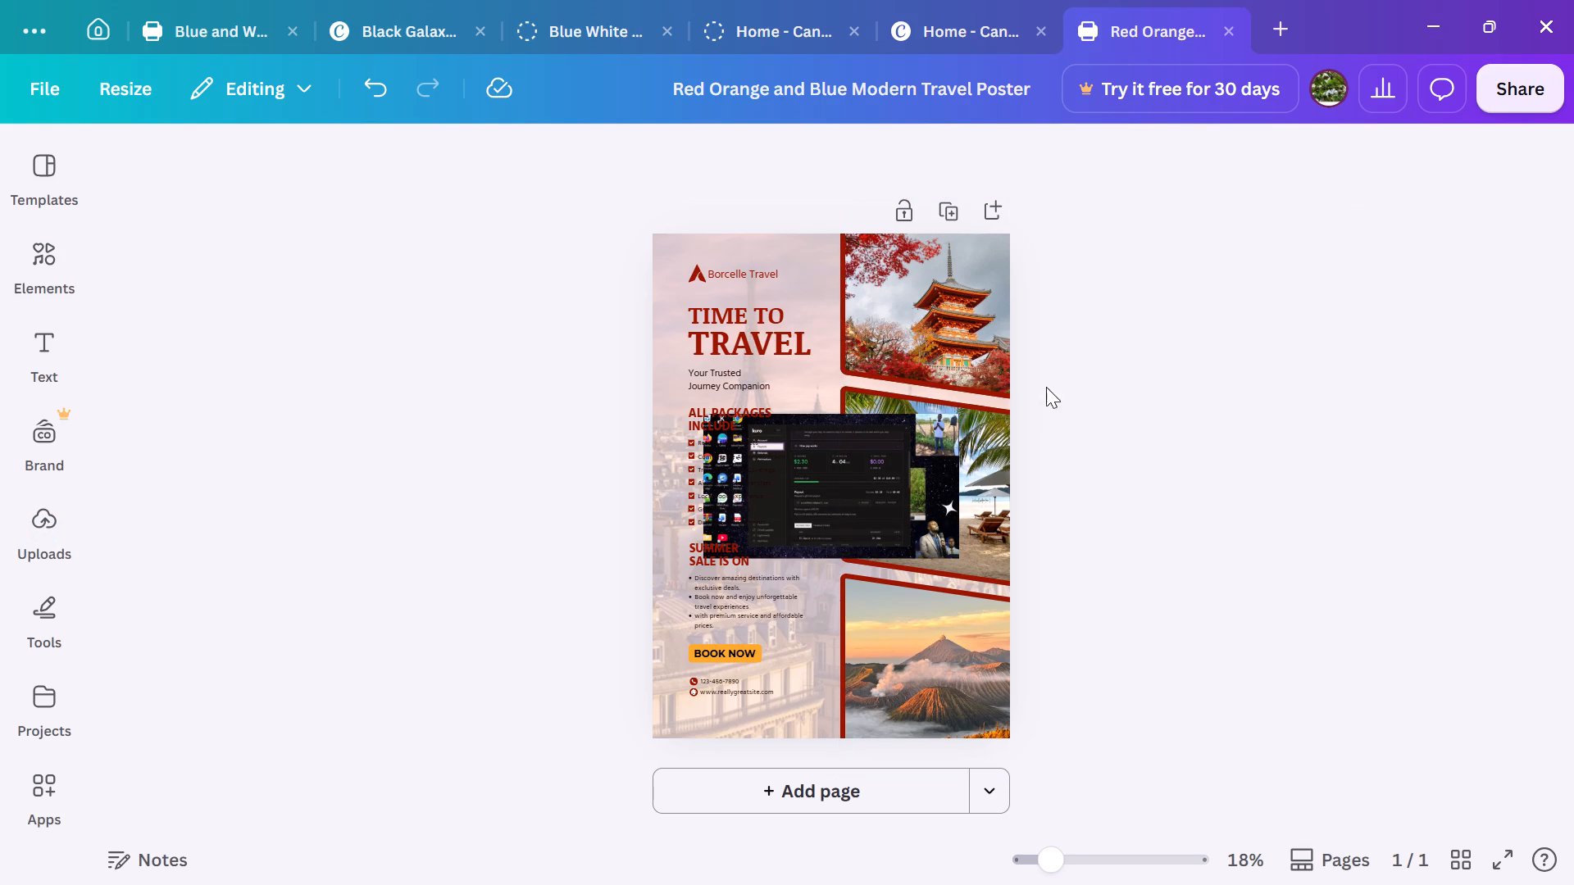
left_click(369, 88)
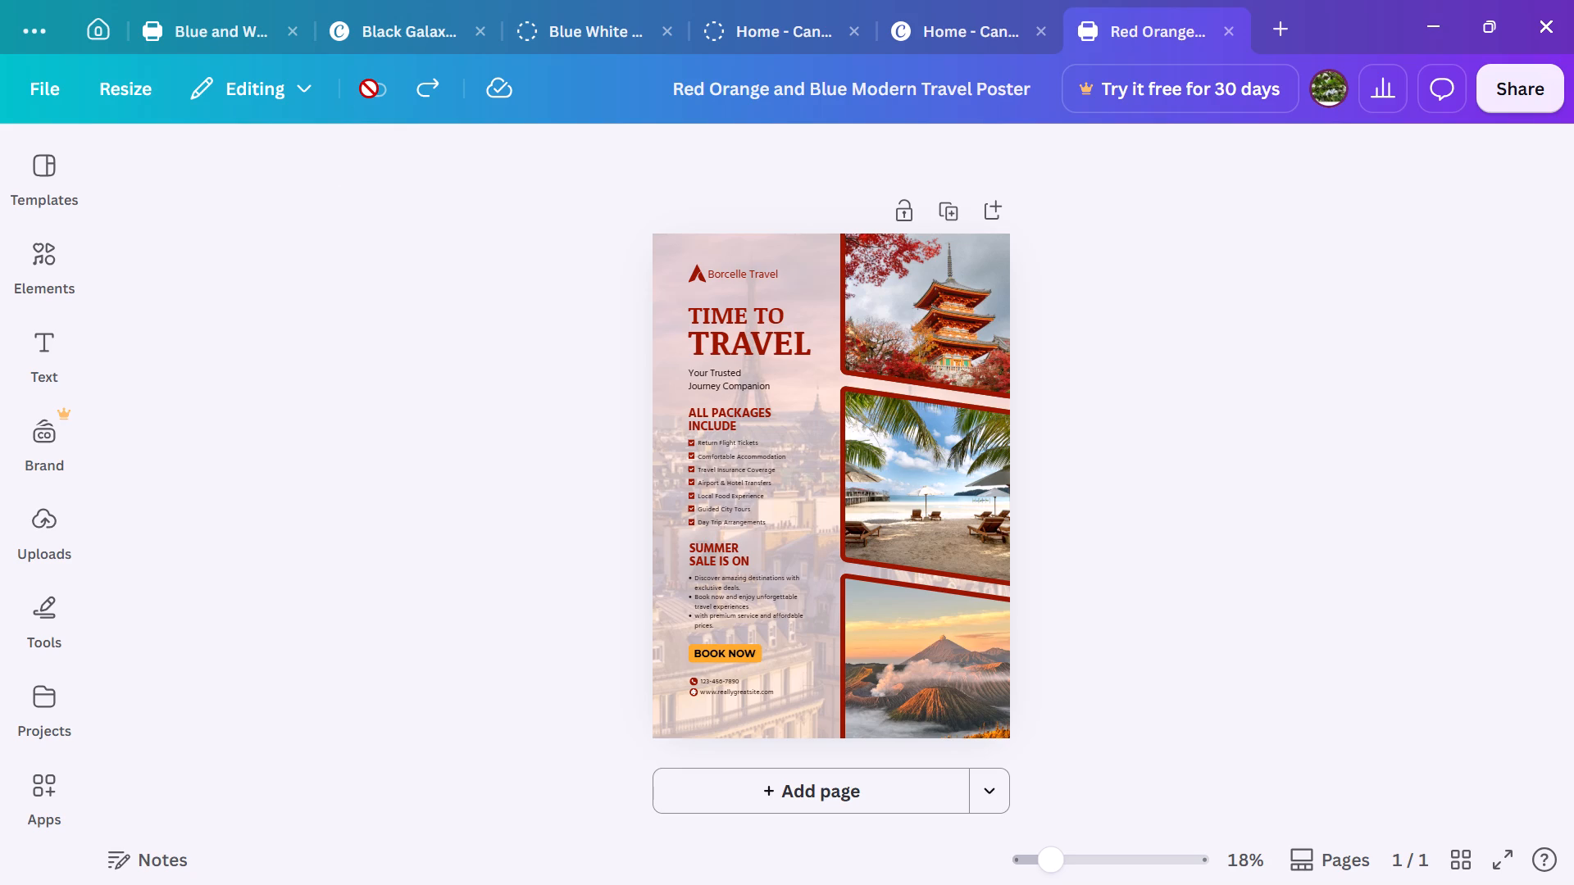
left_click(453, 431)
Delete the Borcelle Travel name and the small list texts below ALL PACKAGES INCLUDE and SUMMER SALE IS ON.
left_click(723, 277)
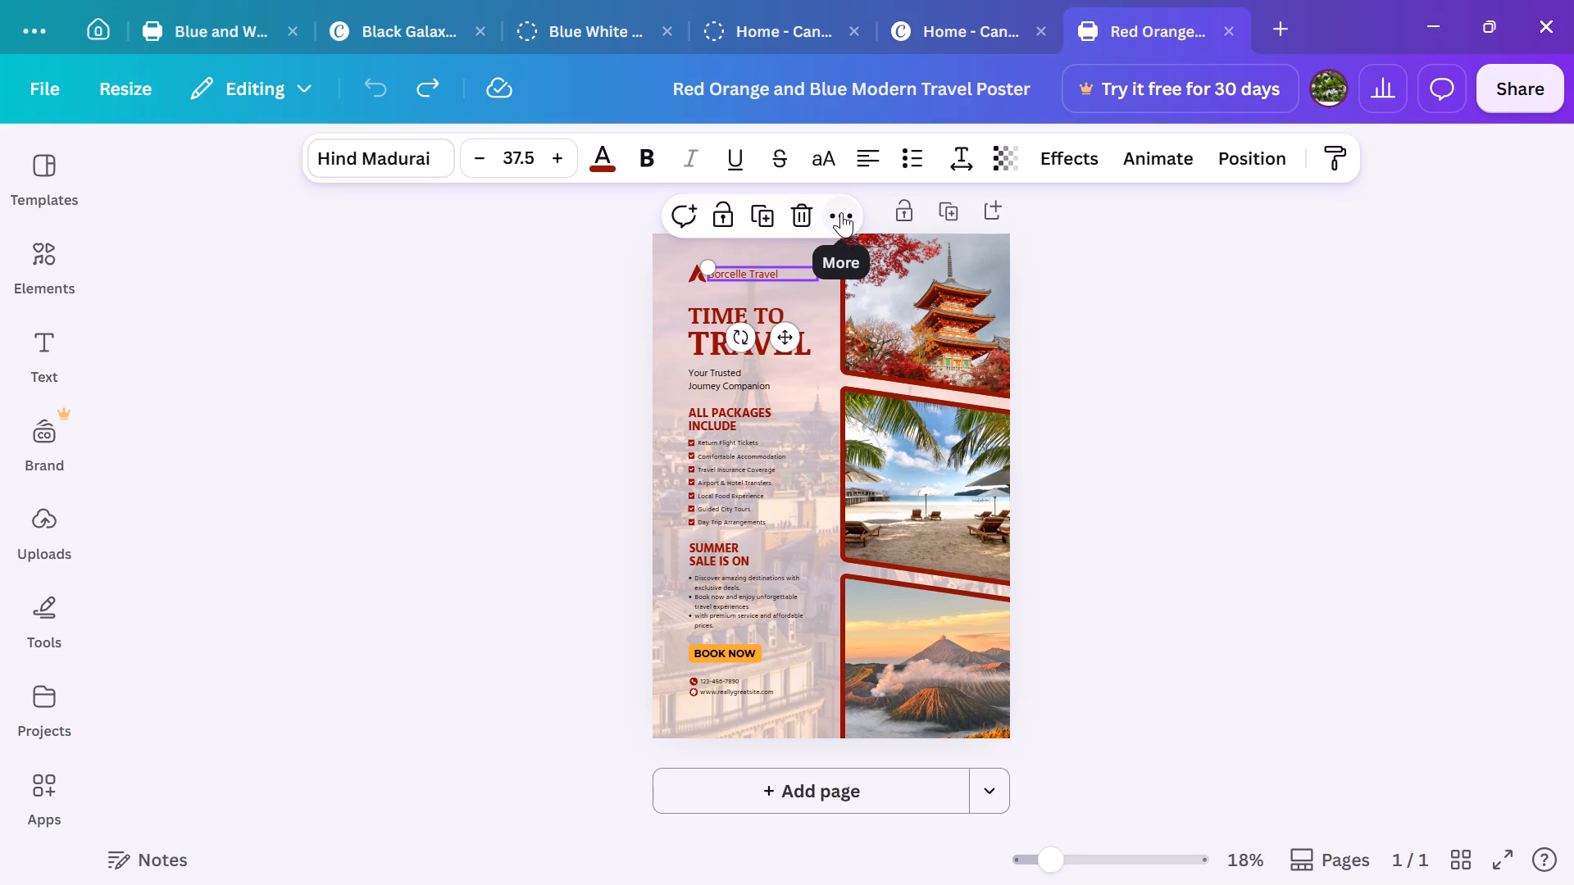
left_click(807, 218)
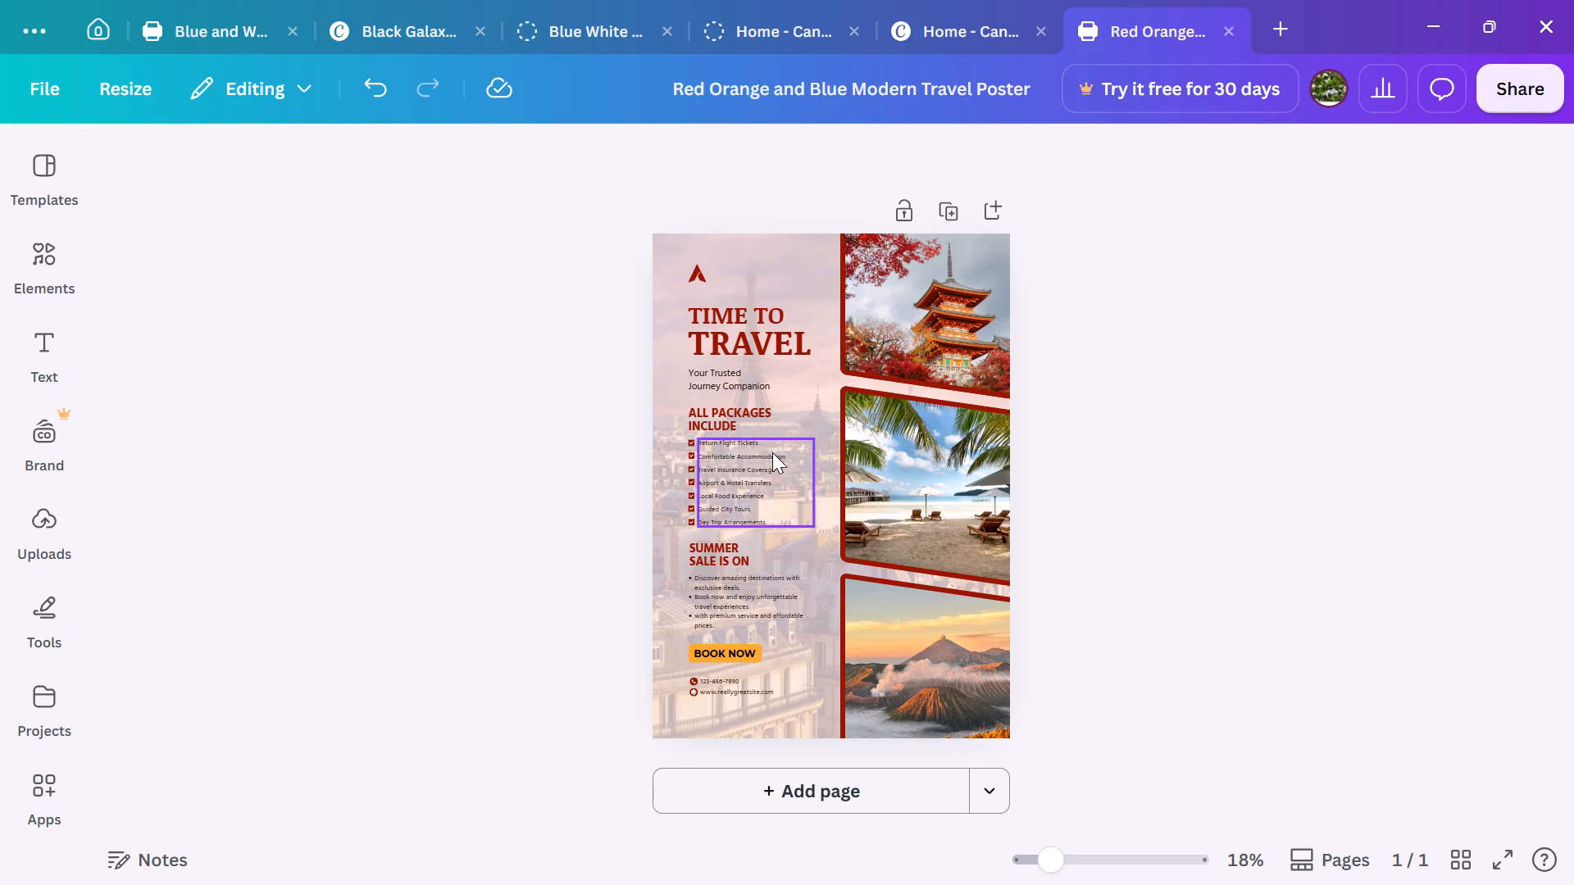
left_click(772, 452)
left_click(799, 383)
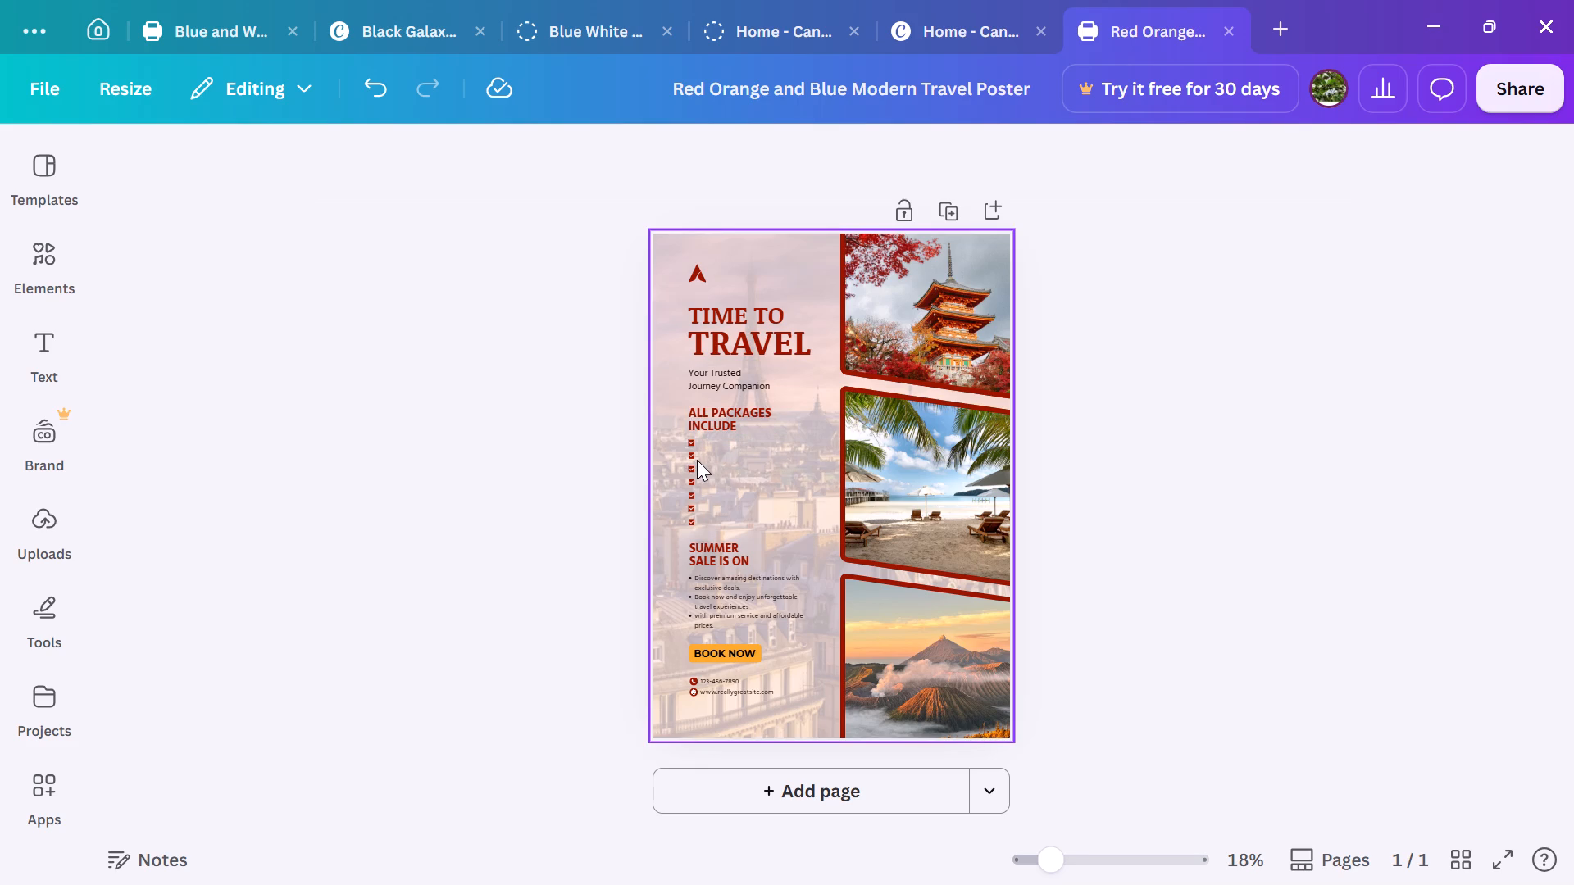
left_click(725, 587)
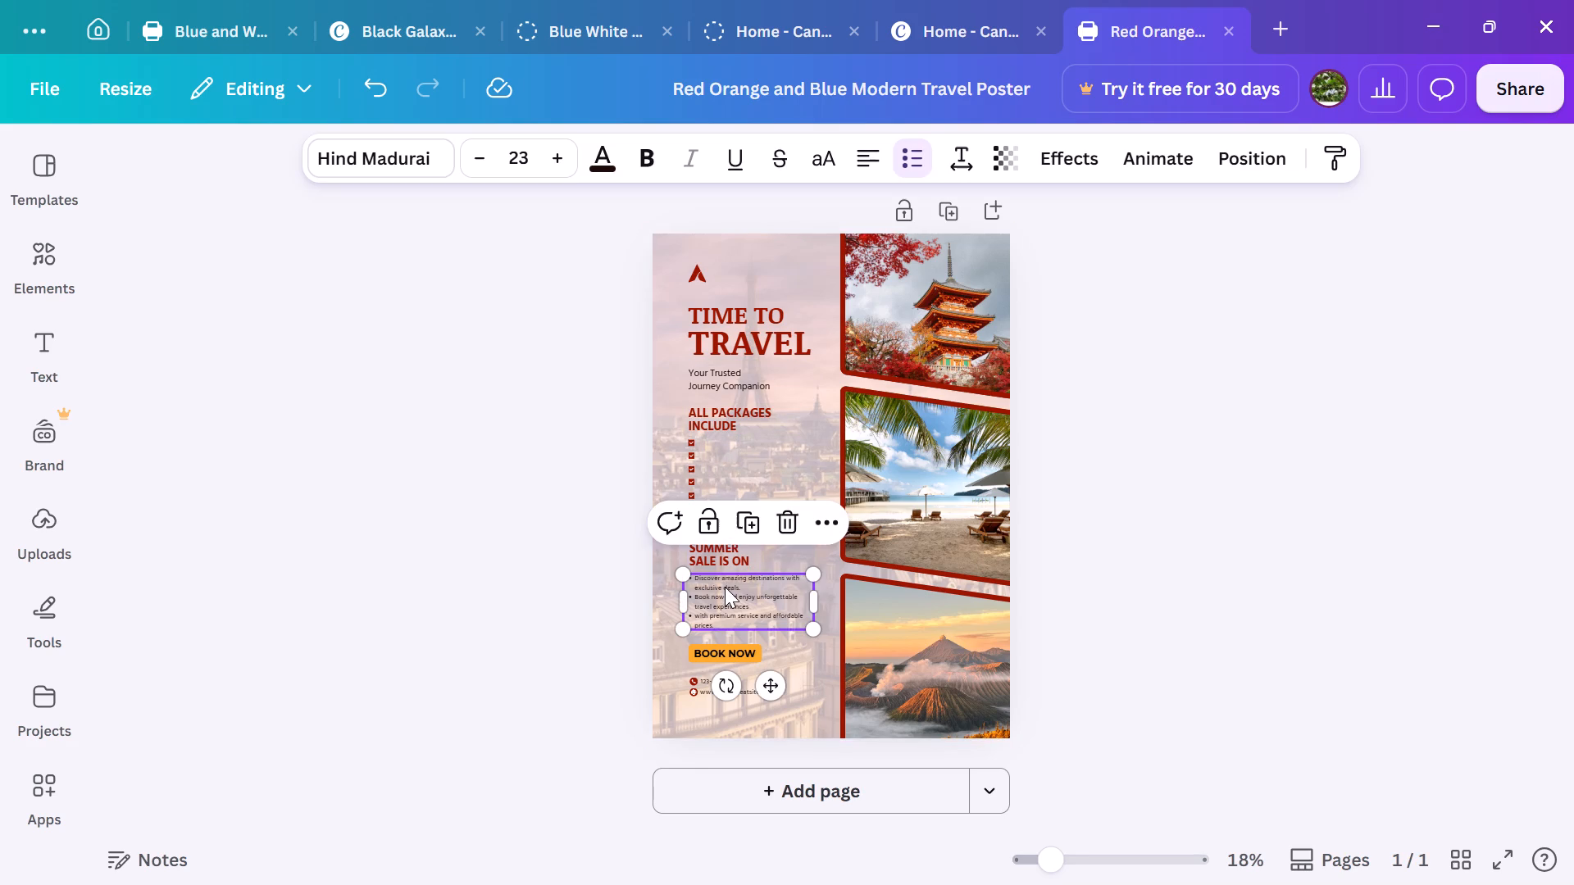
left_click(782, 533)
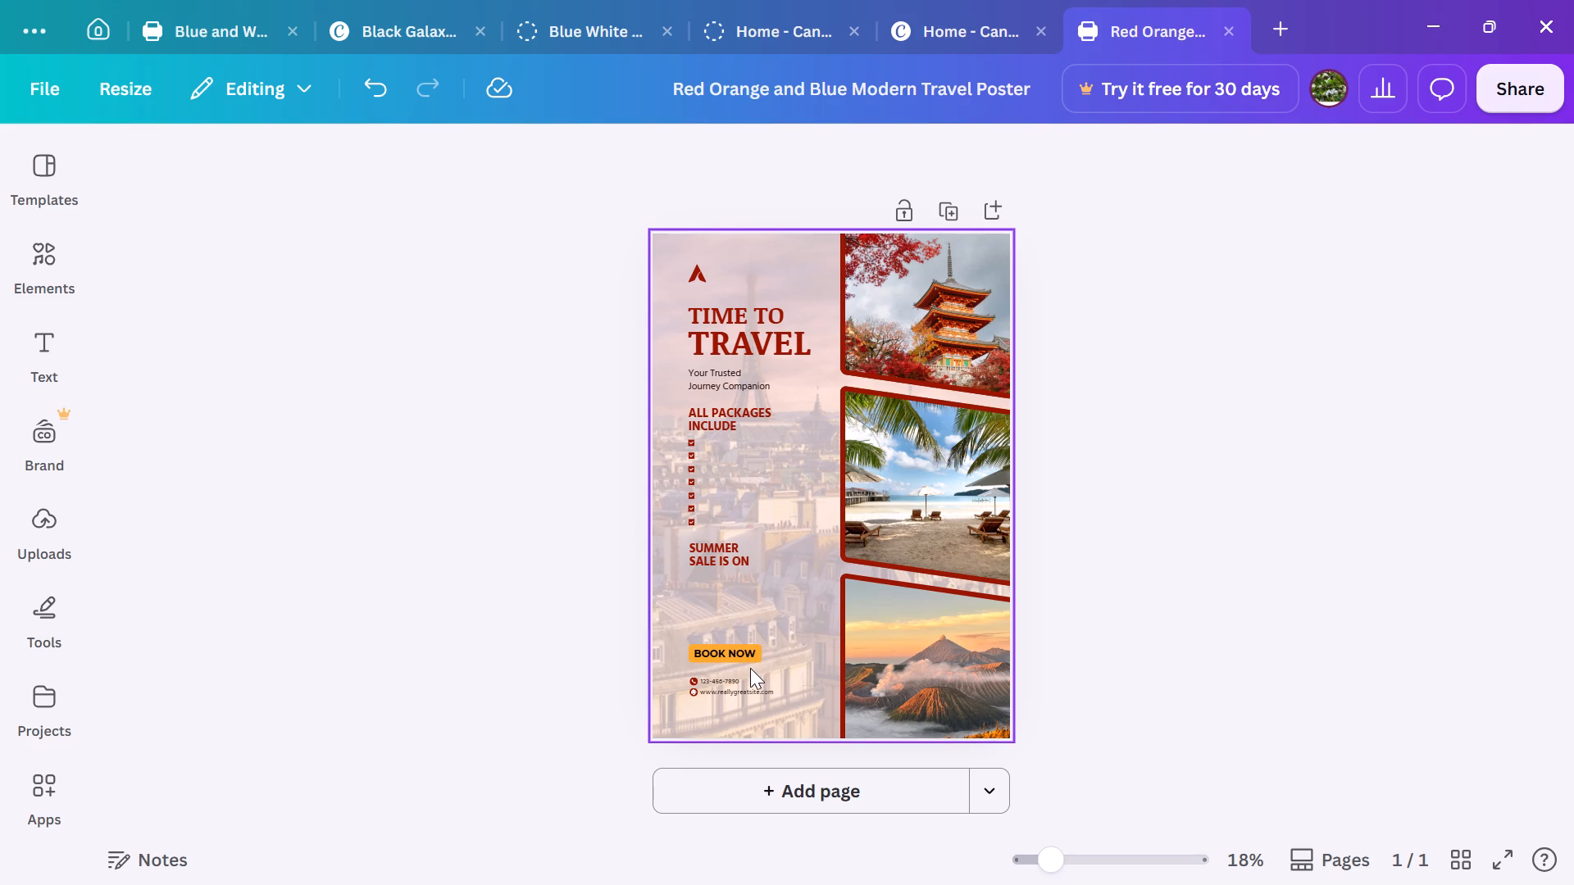
Delete the BOOK NOW label and the phone number and website texts near the poster's bottom edge.
left_click(748, 647)
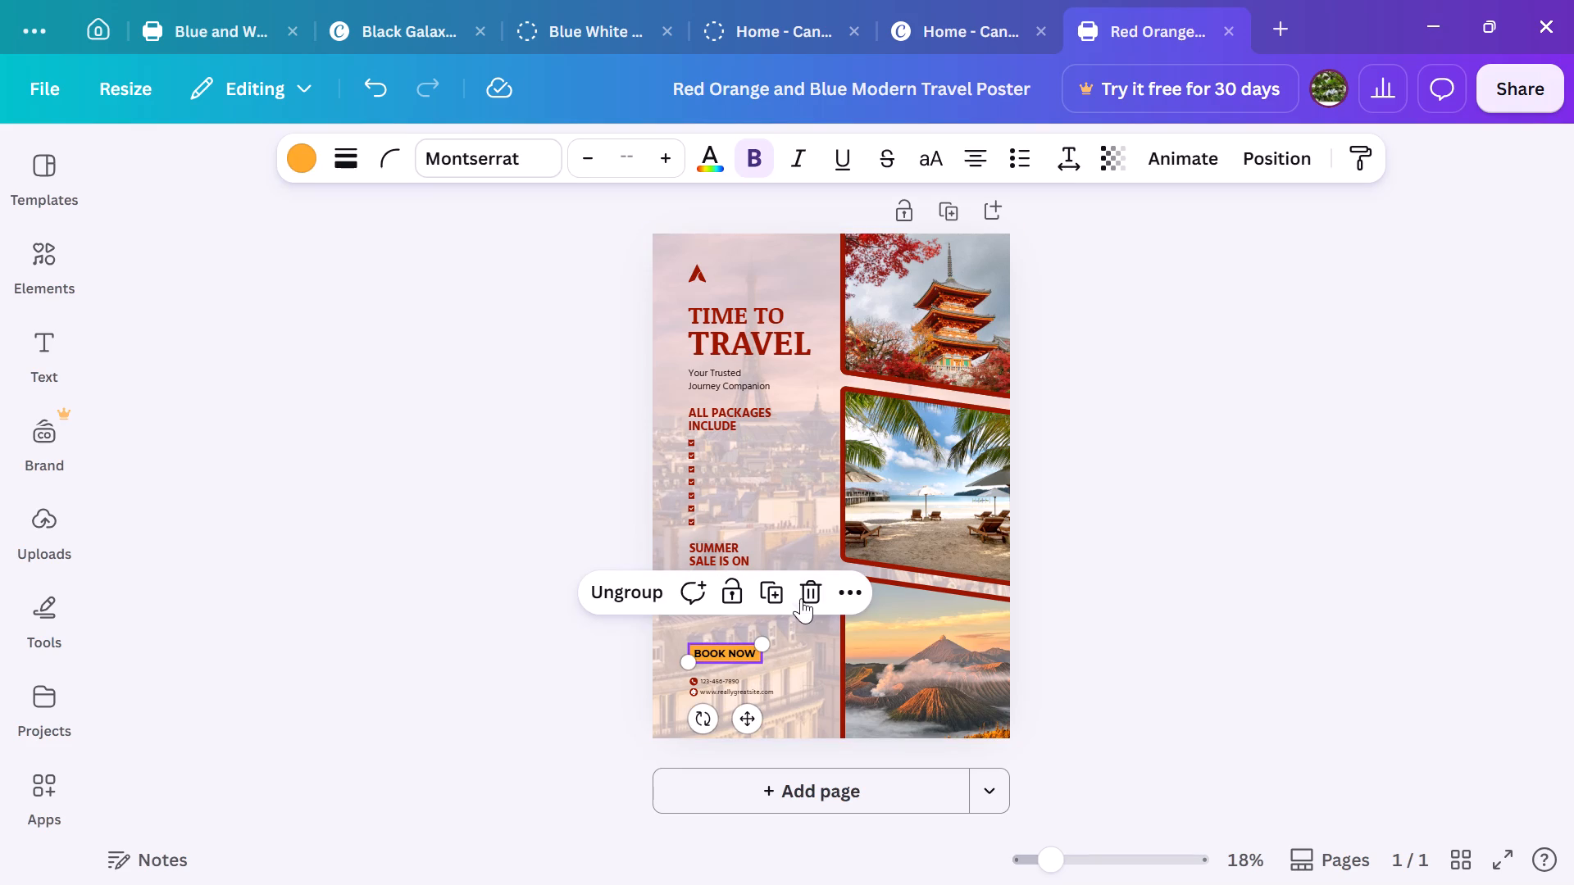
left_click(803, 596)
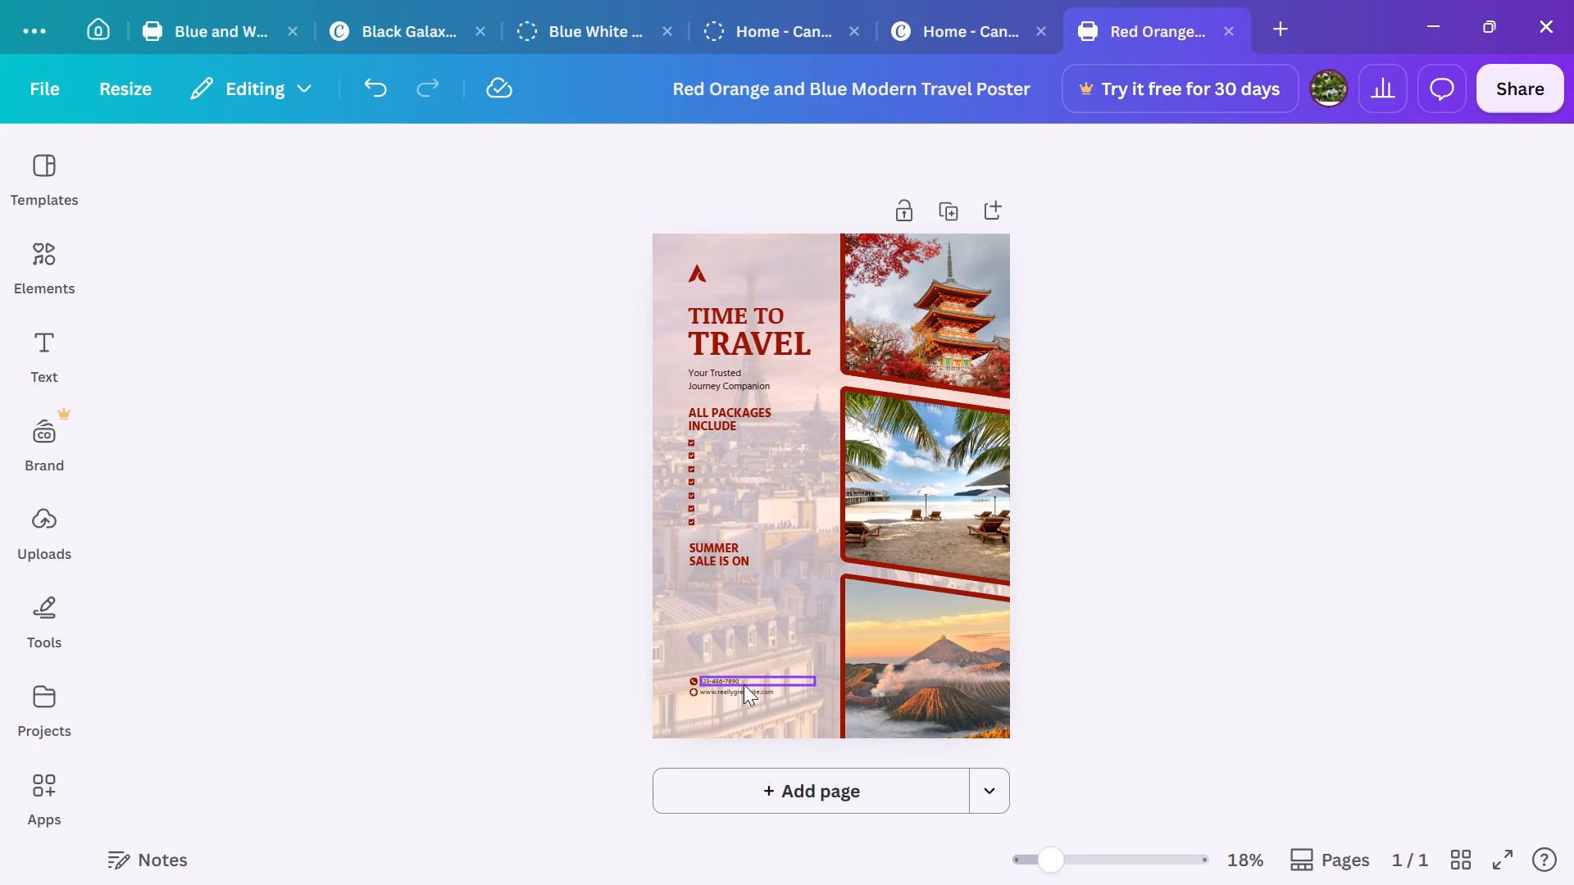
left_click(744, 684)
left_click(797, 635)
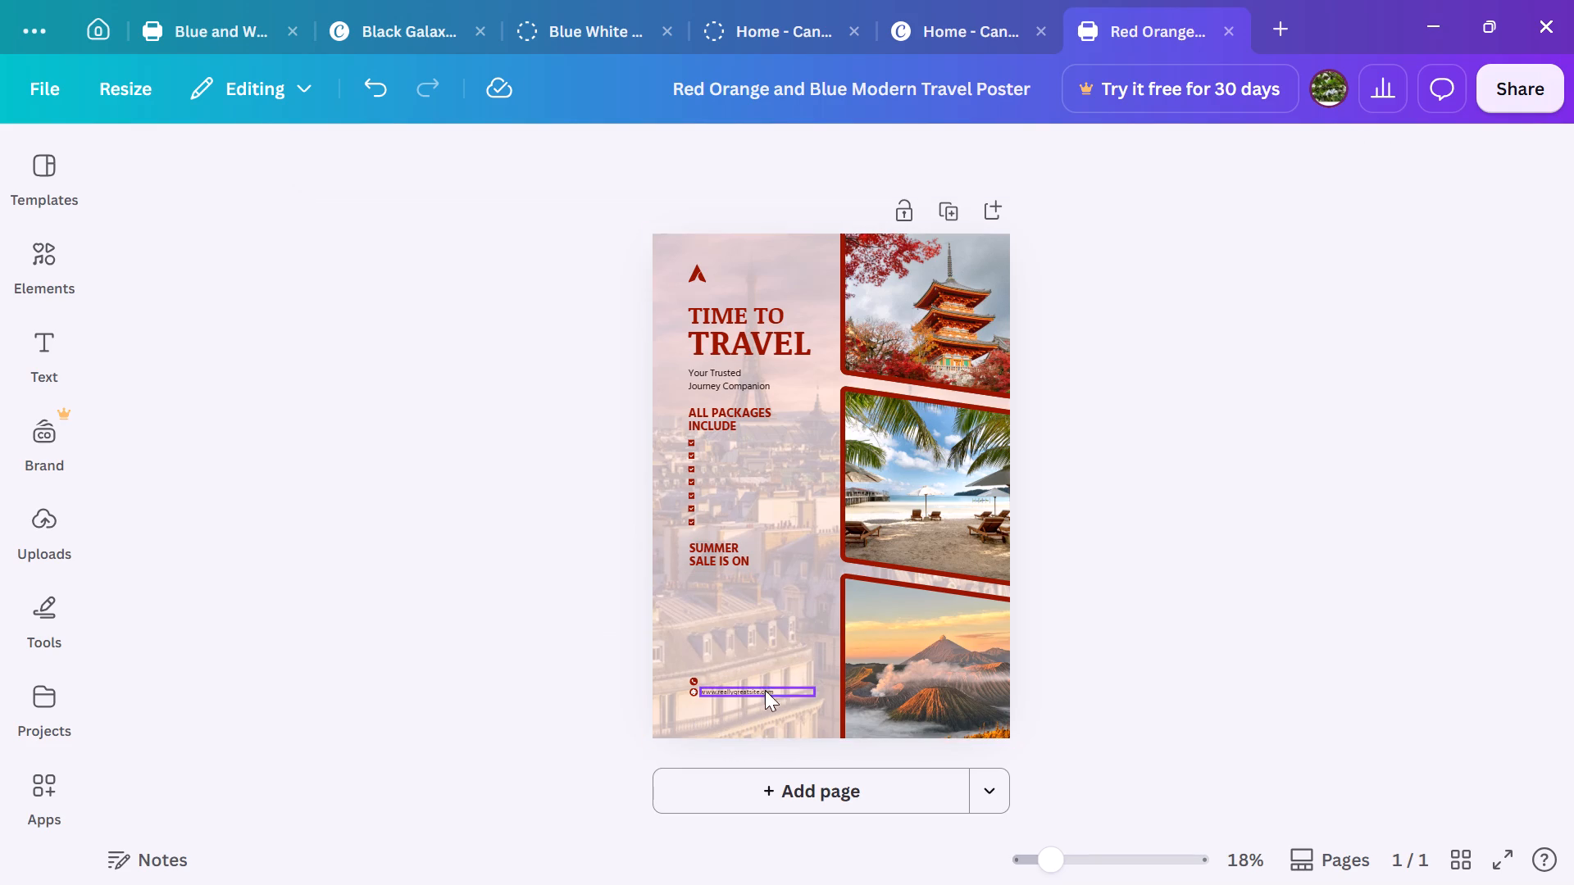
left_click(756, 698)
left_click(792, 644)
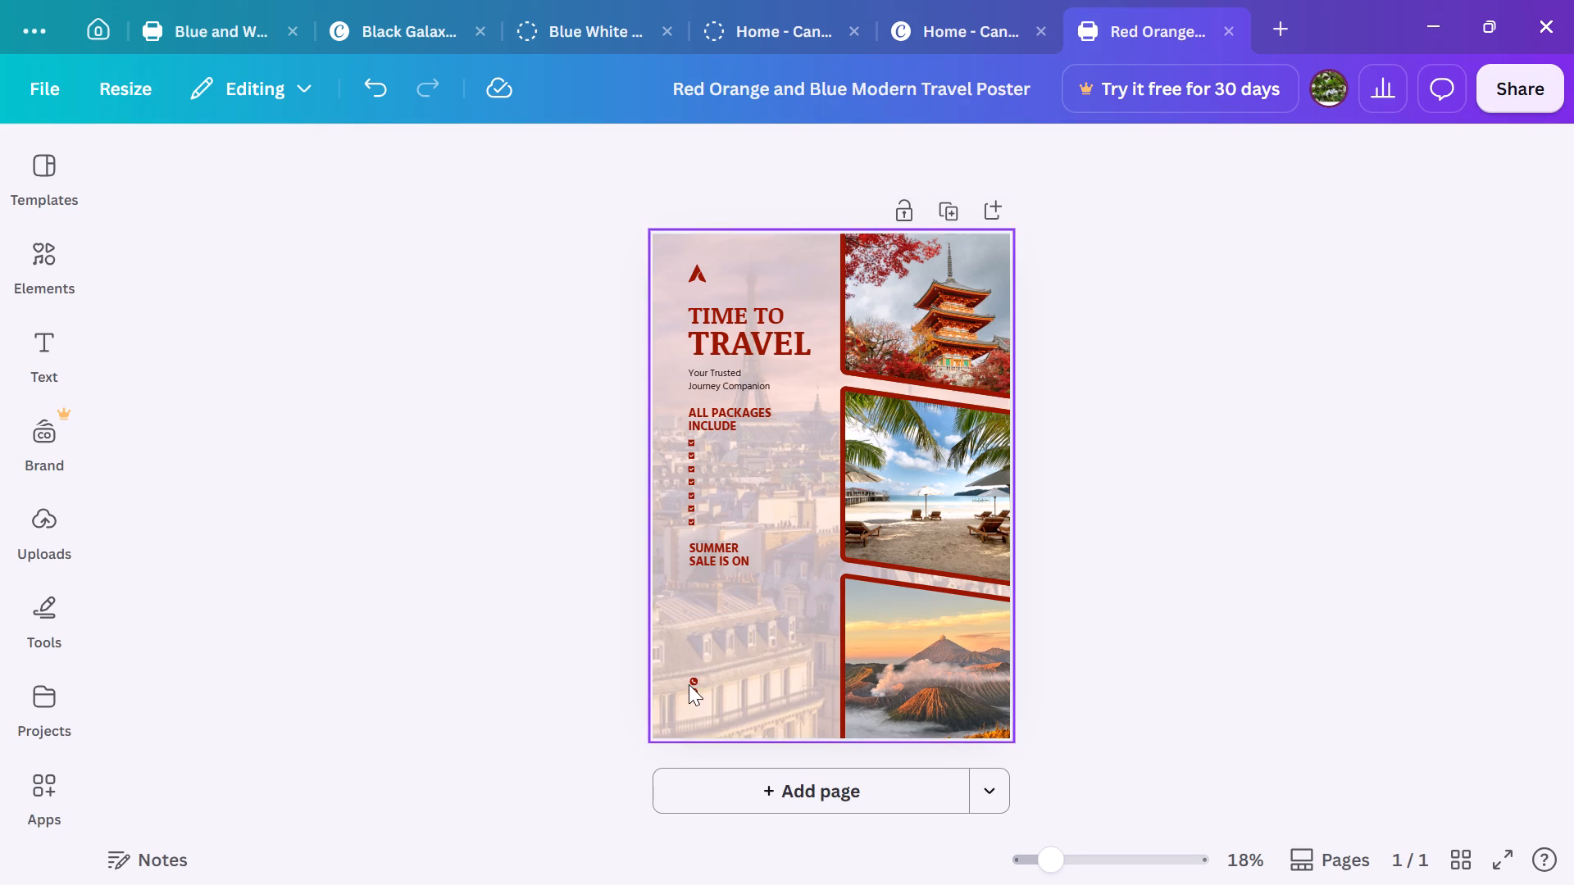
Delete the SUMMER SALE IS ON heading from the poster.
left_click(721, 557)
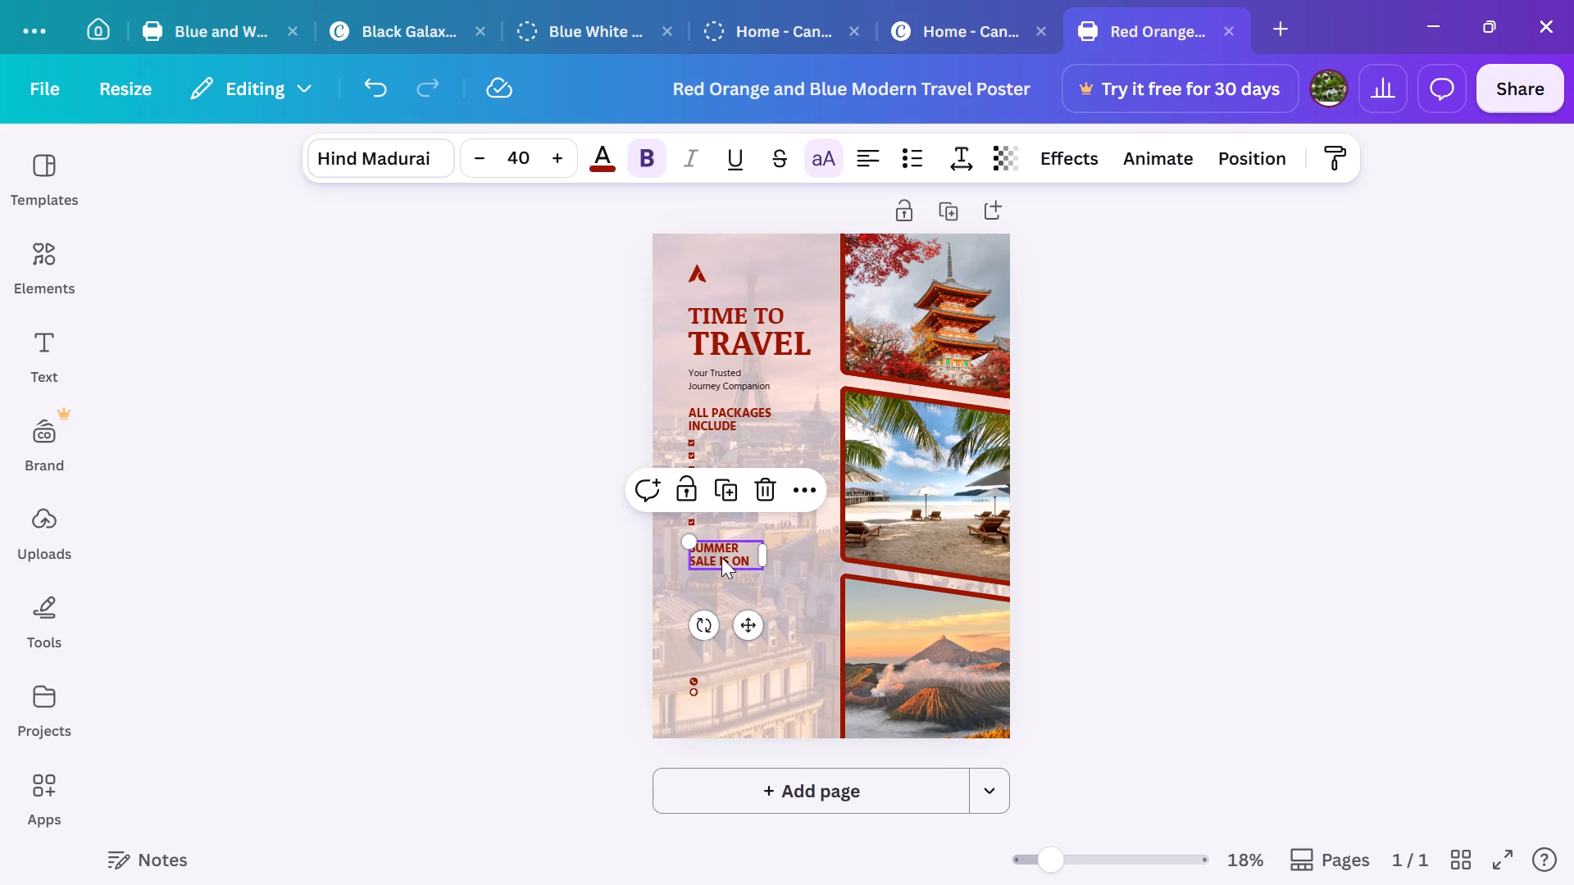
left_click(762, 494)
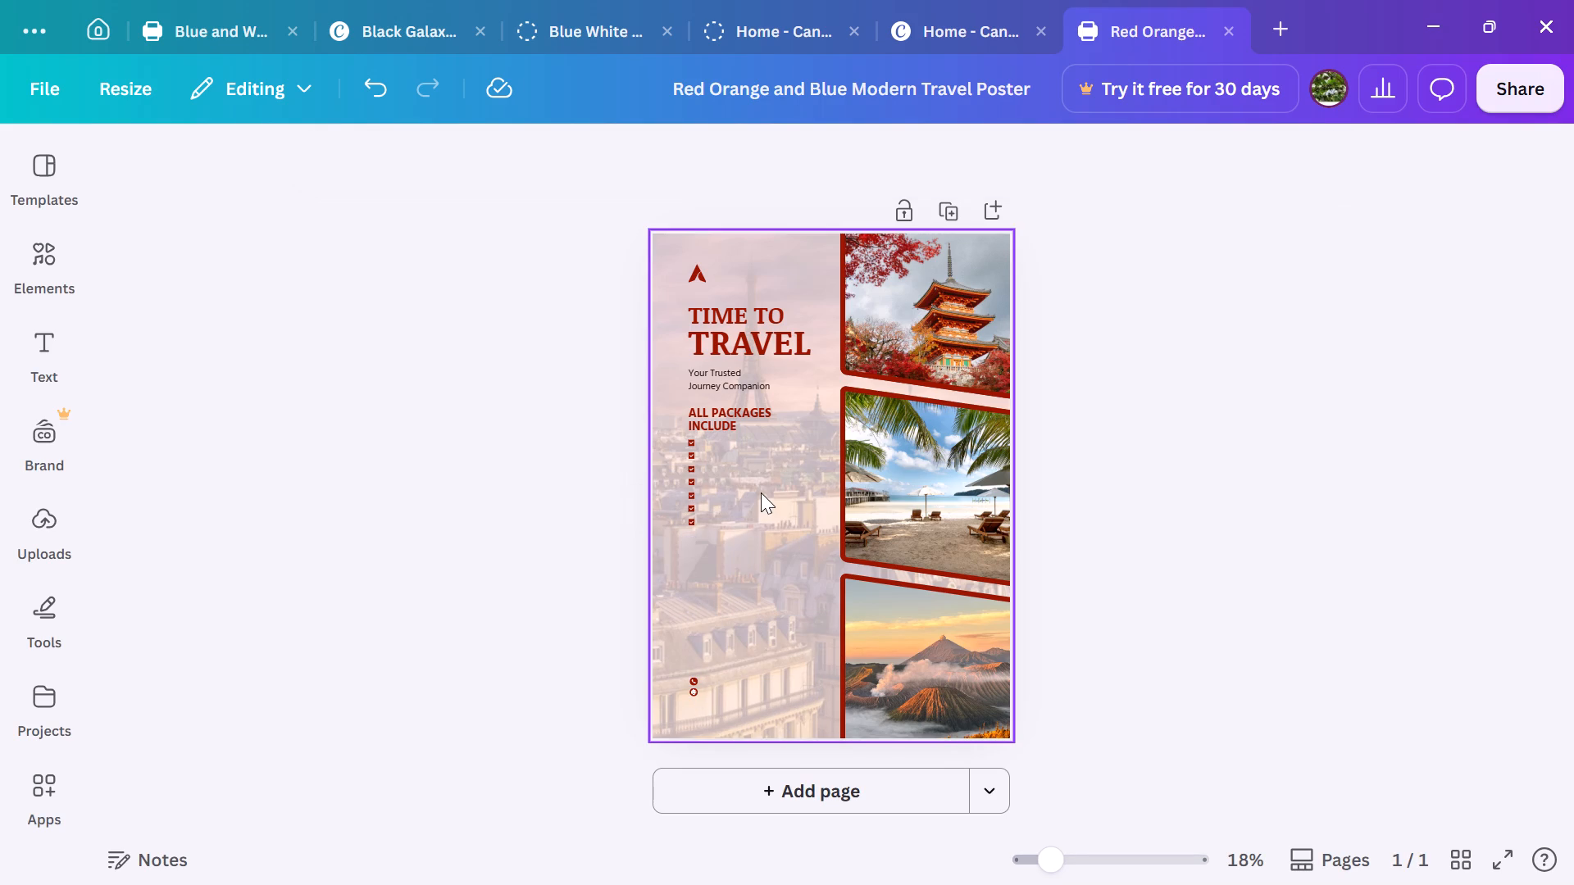
Delete the ALL PACKAGES INCLUDE, TRAVEL, TIME TO and Your Trusted Journey Companion texts from the poster.
left_click(712, 415)
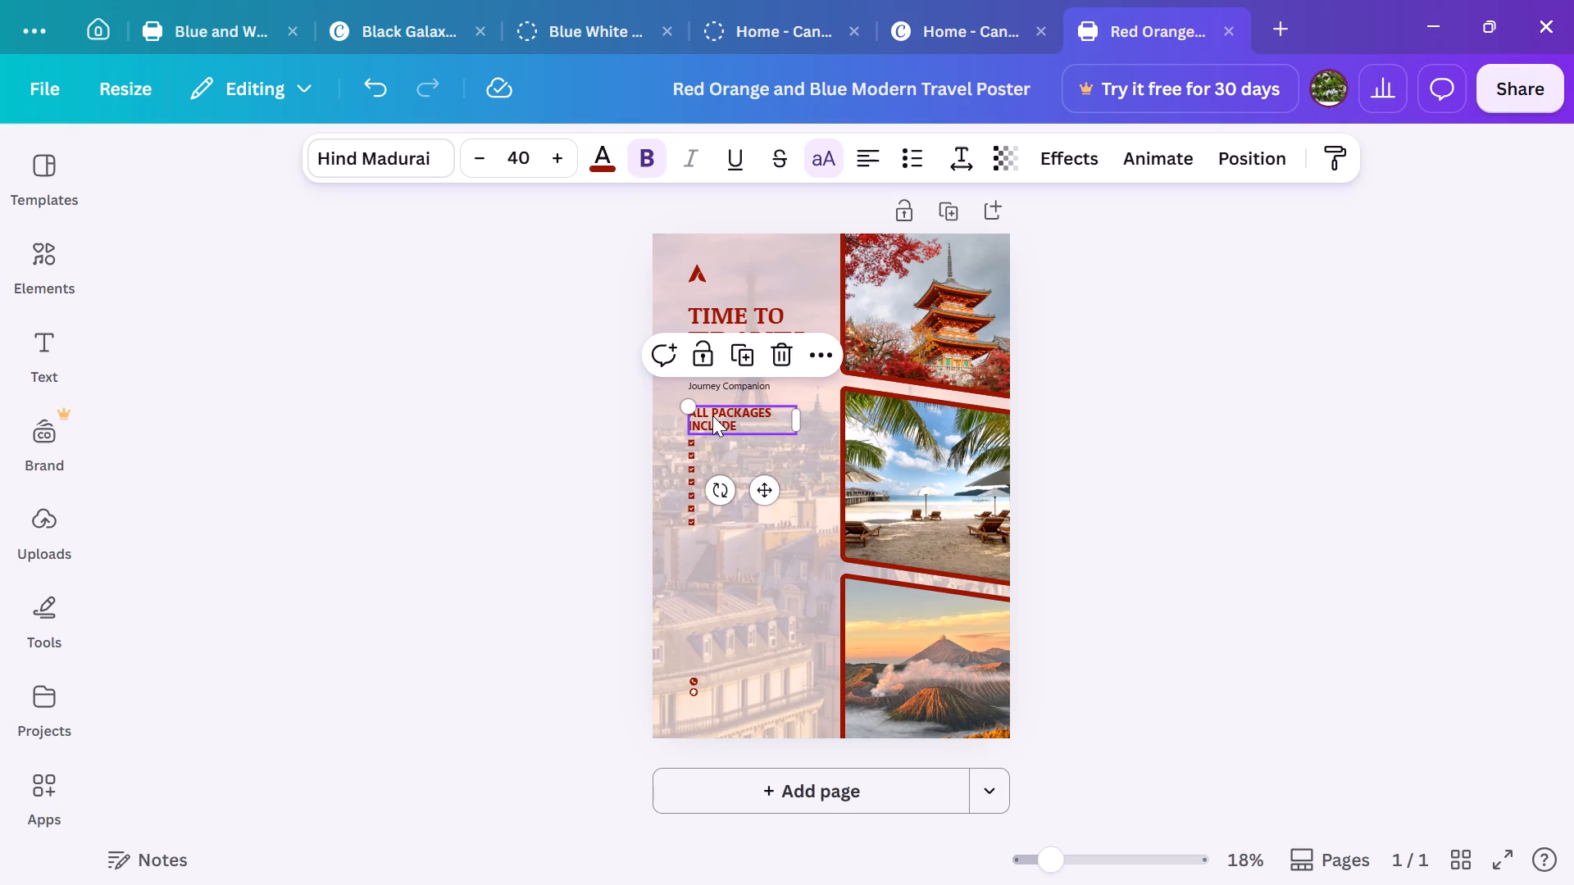
left_click(777, 361)
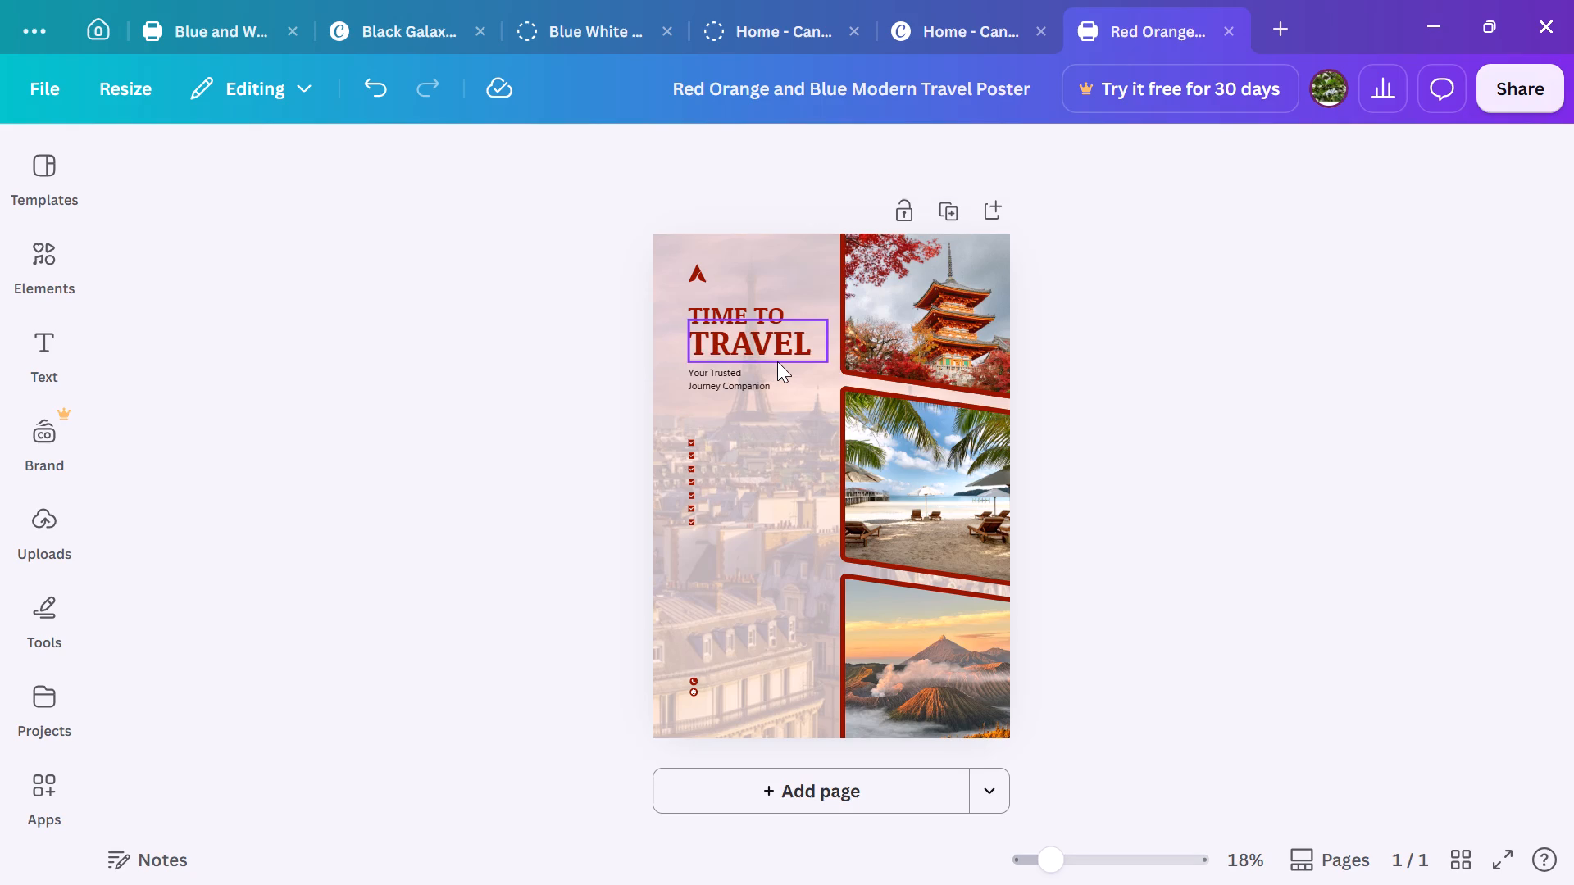
left_click(763, 352)
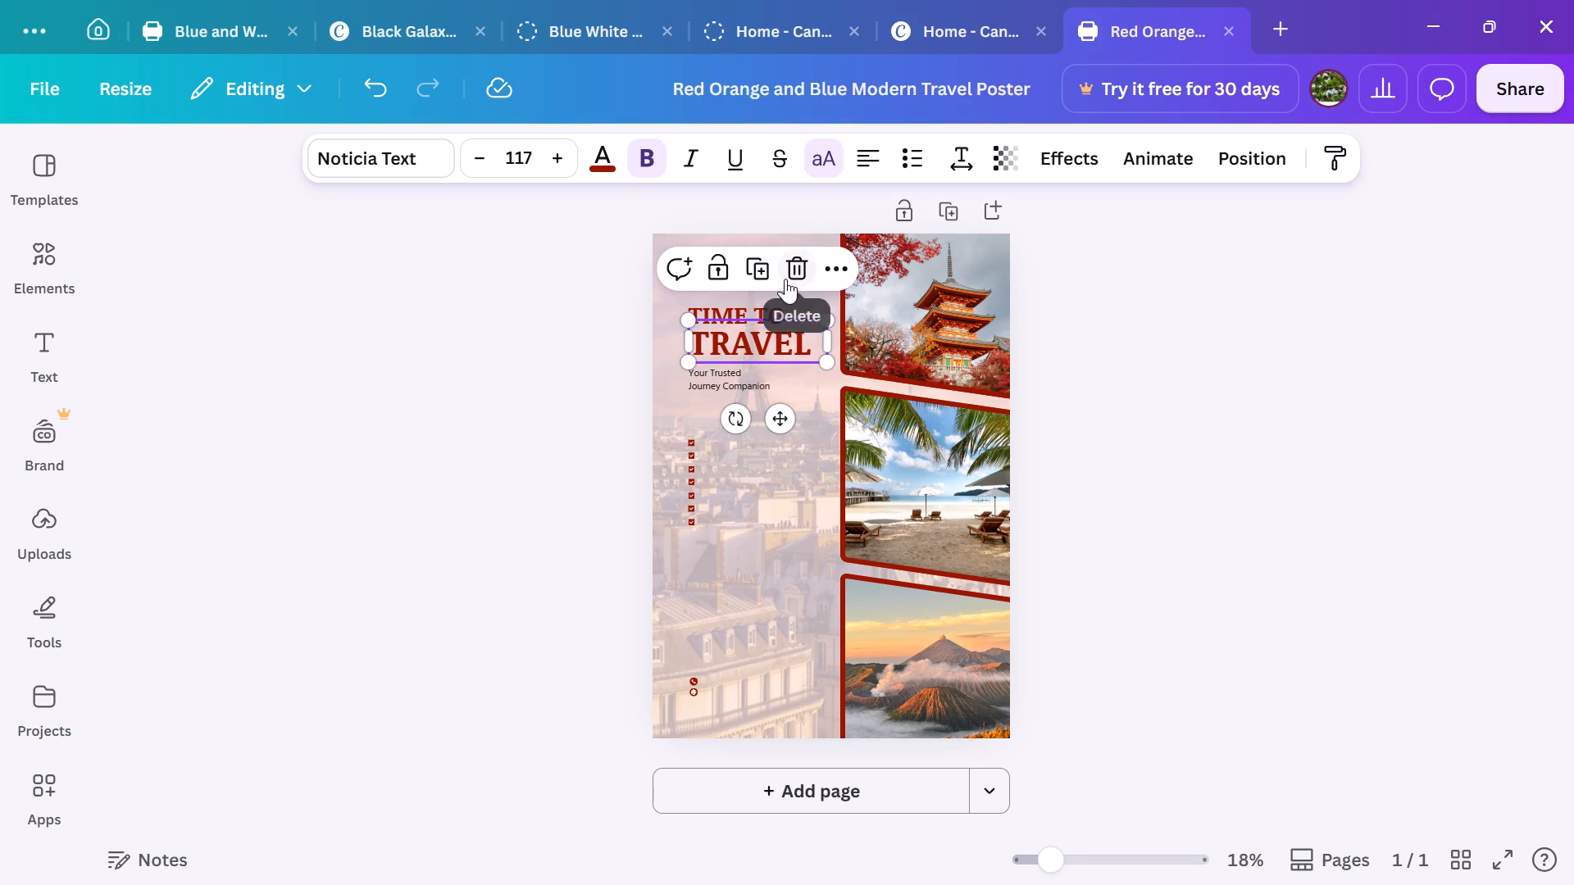
left_click(785, 279)
left_click(750, 315)
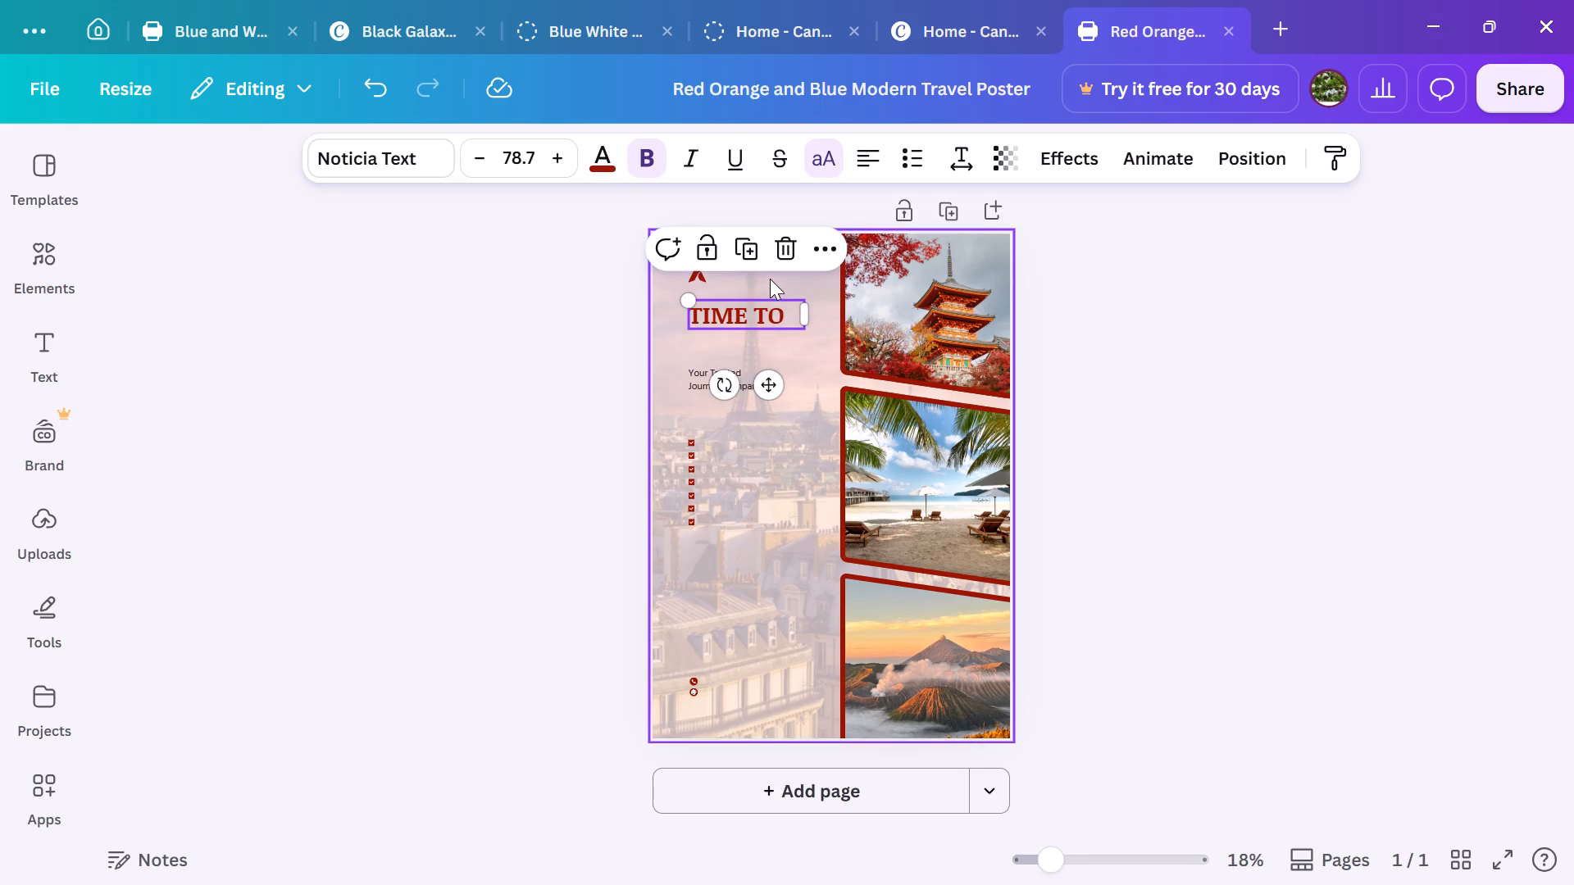
left_click(791, 243)
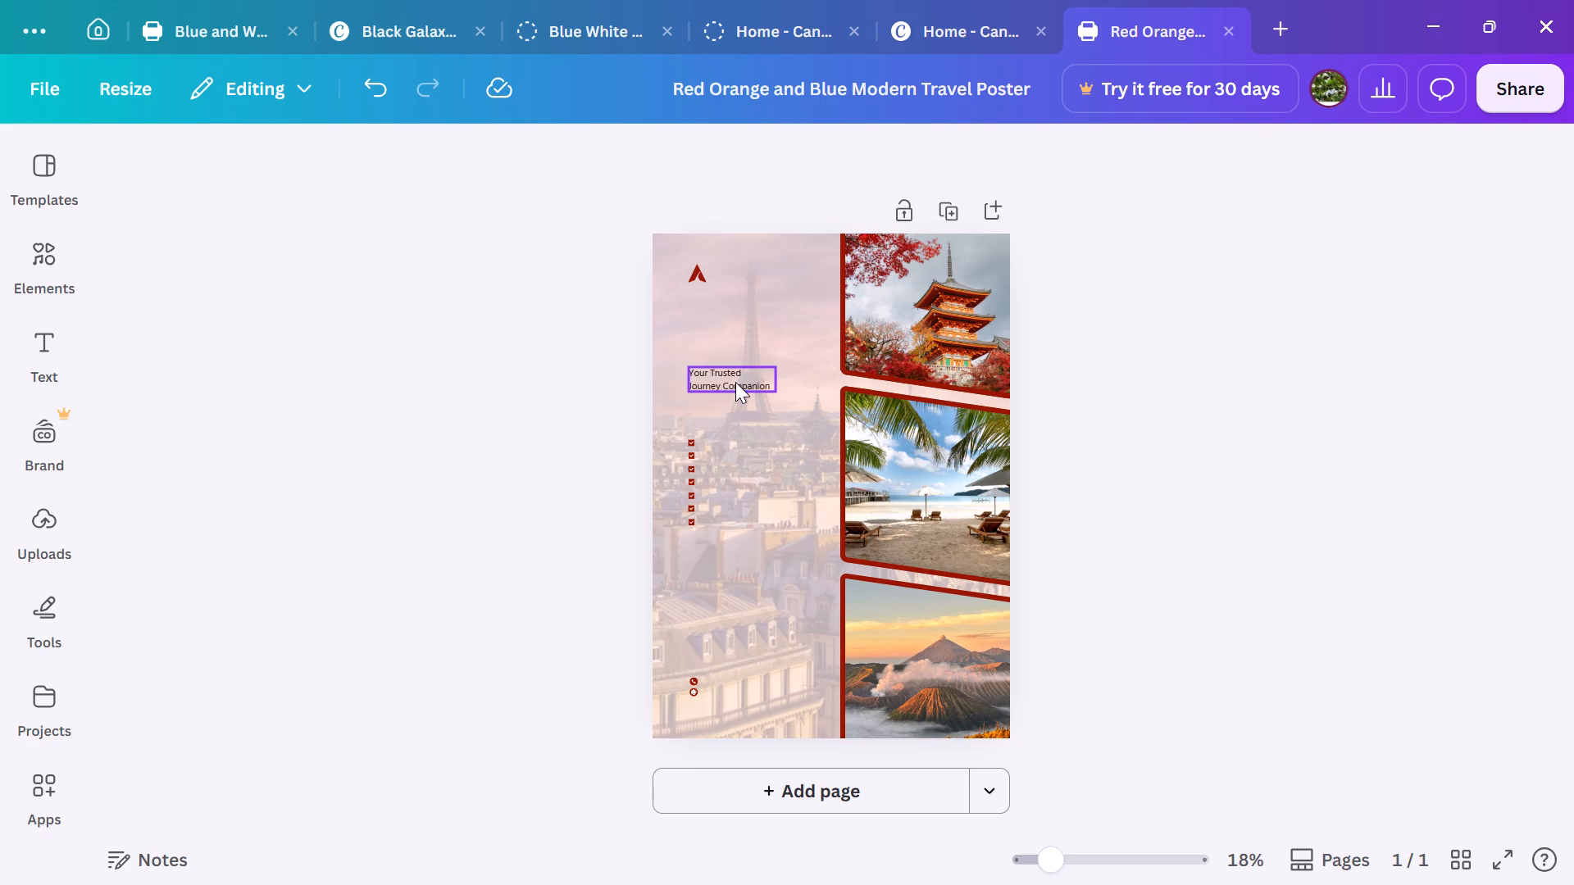
left_click(735, 382)
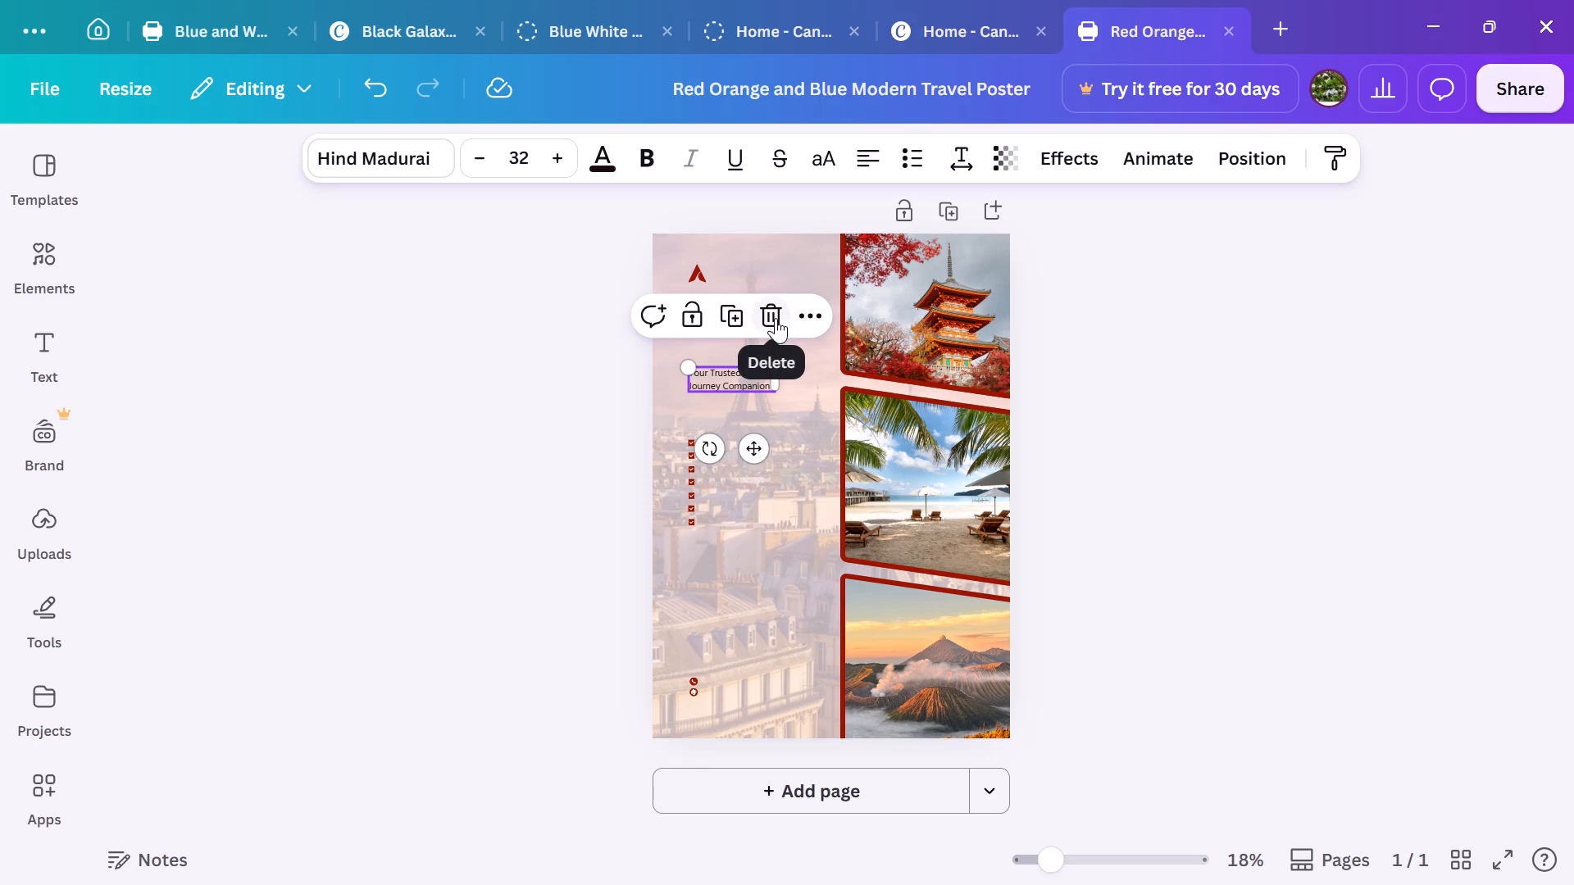
left_click(776, 318)
Delete the small red logo near the poster's top edge.
left_click(690, 271)
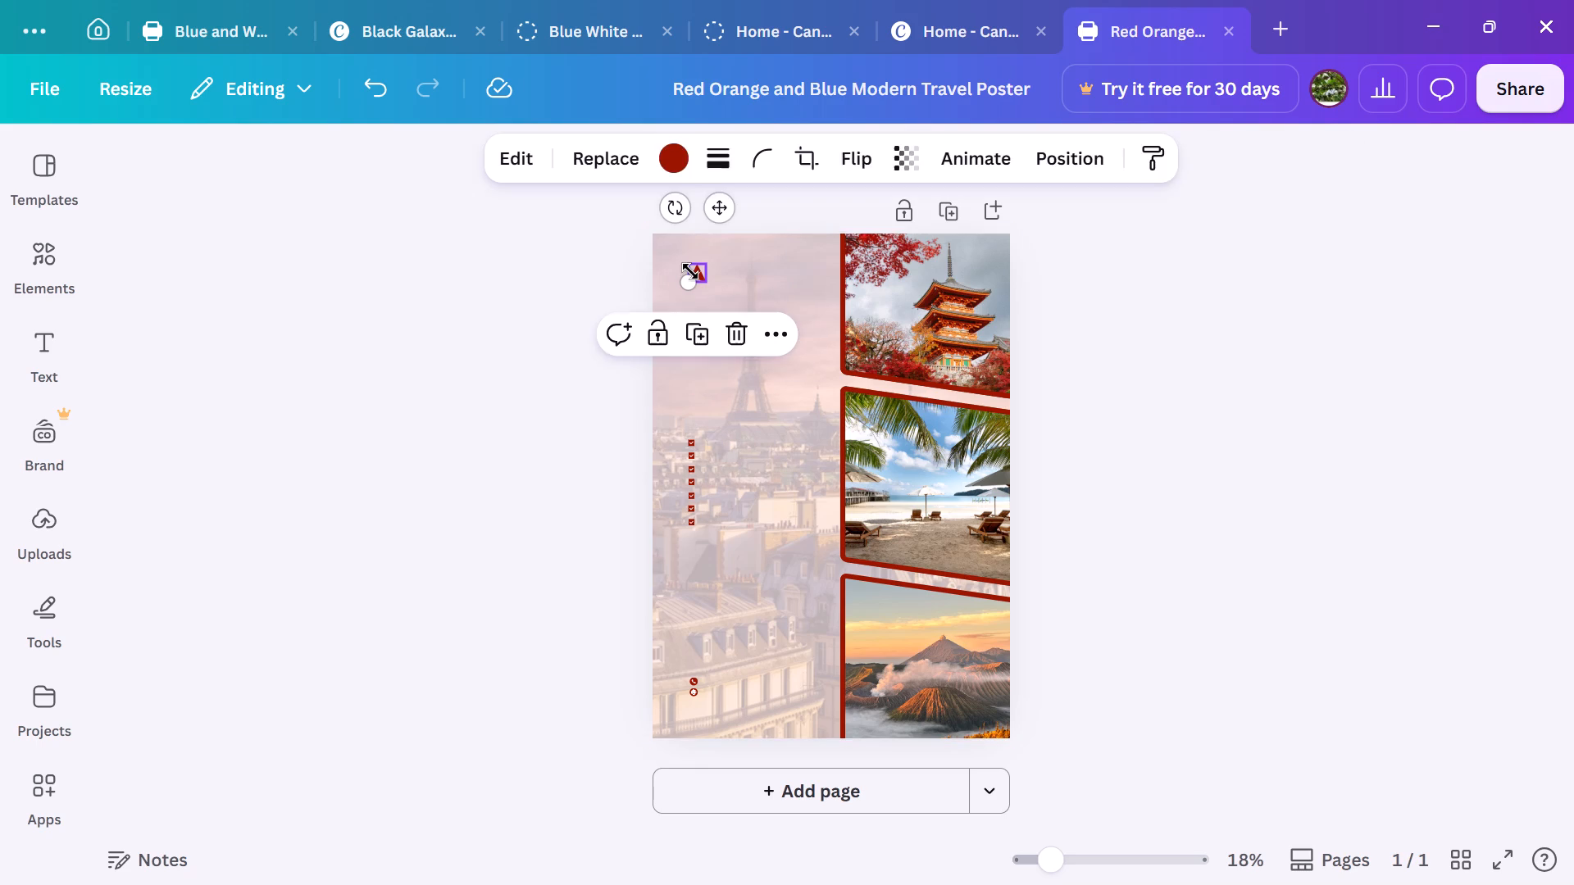
left_click(738, 344)
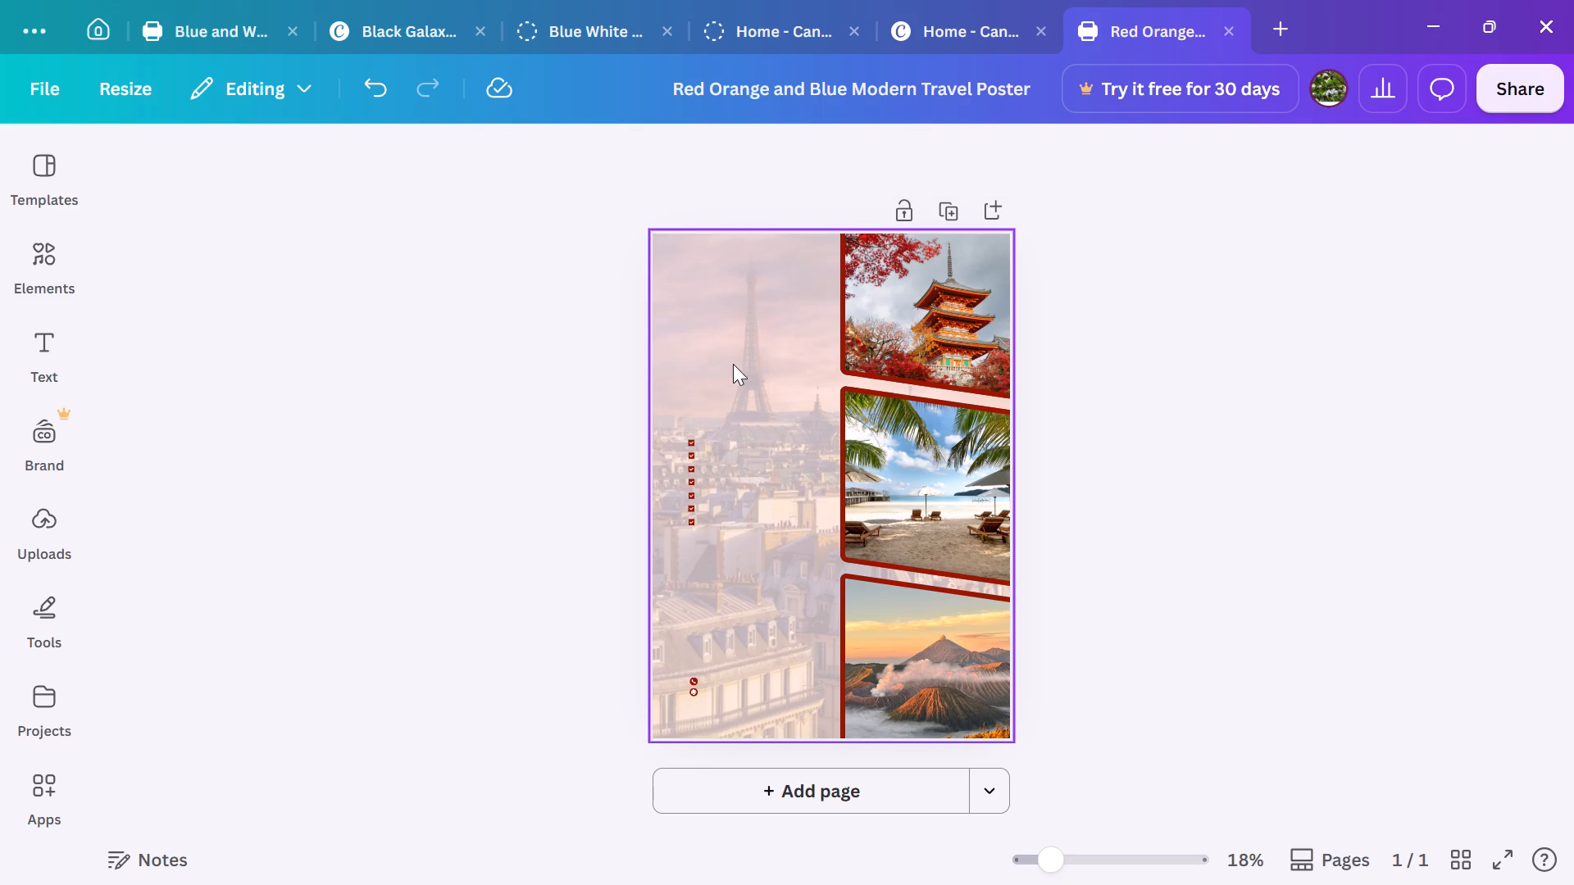
Delete the upper four red checkbox icons left over from the package list.
left_click(689, 484)
left_click(724, 431)
left_click(696, 471)
left_click(691, 471)
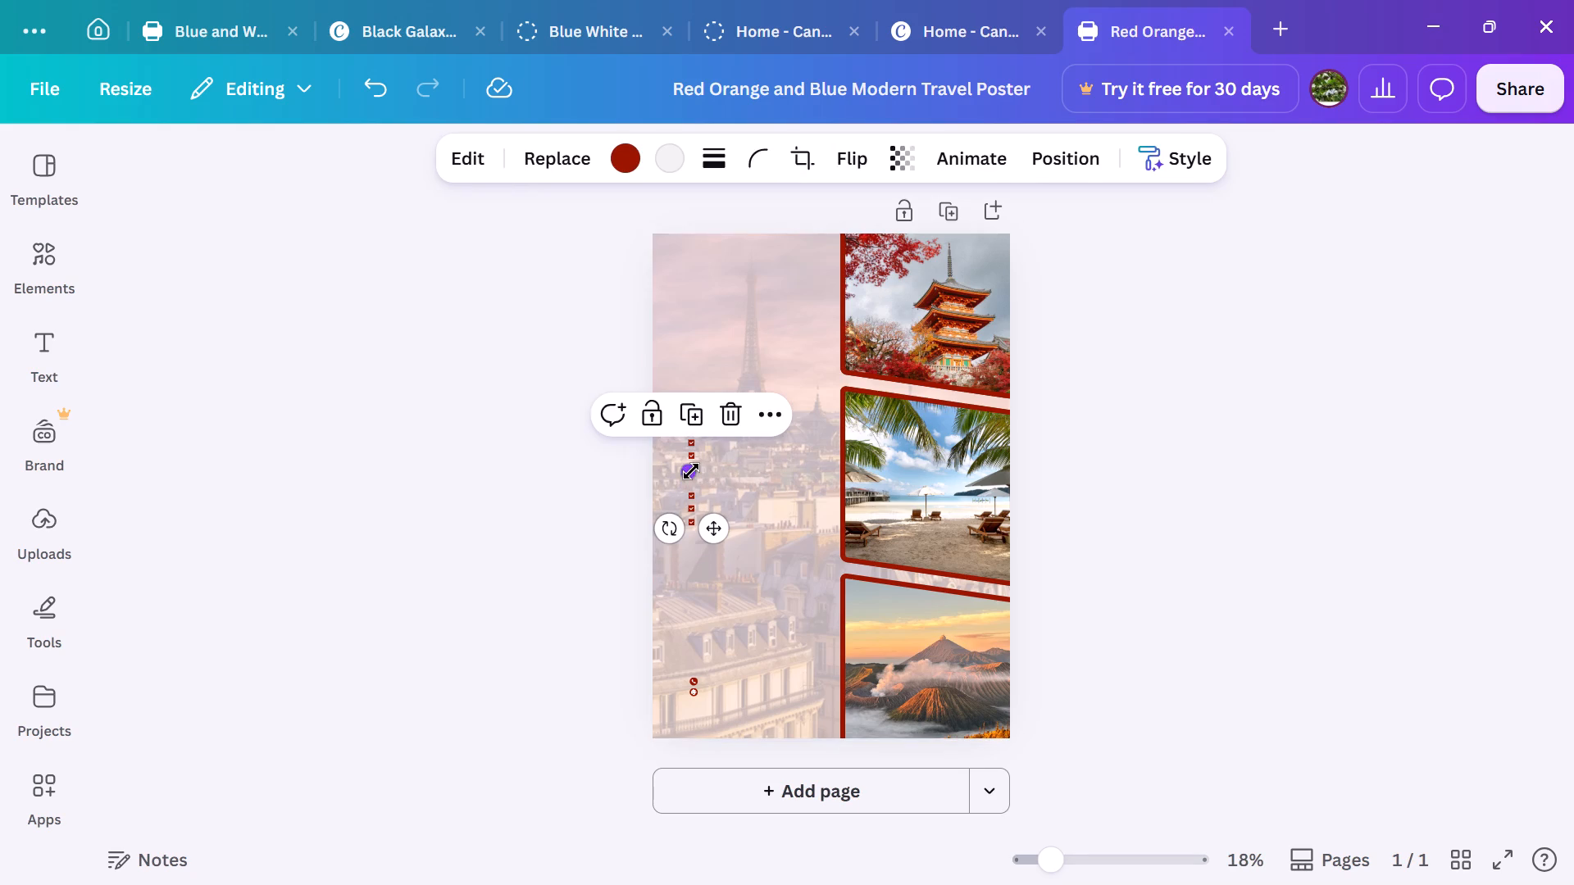
left_click(730, 413)
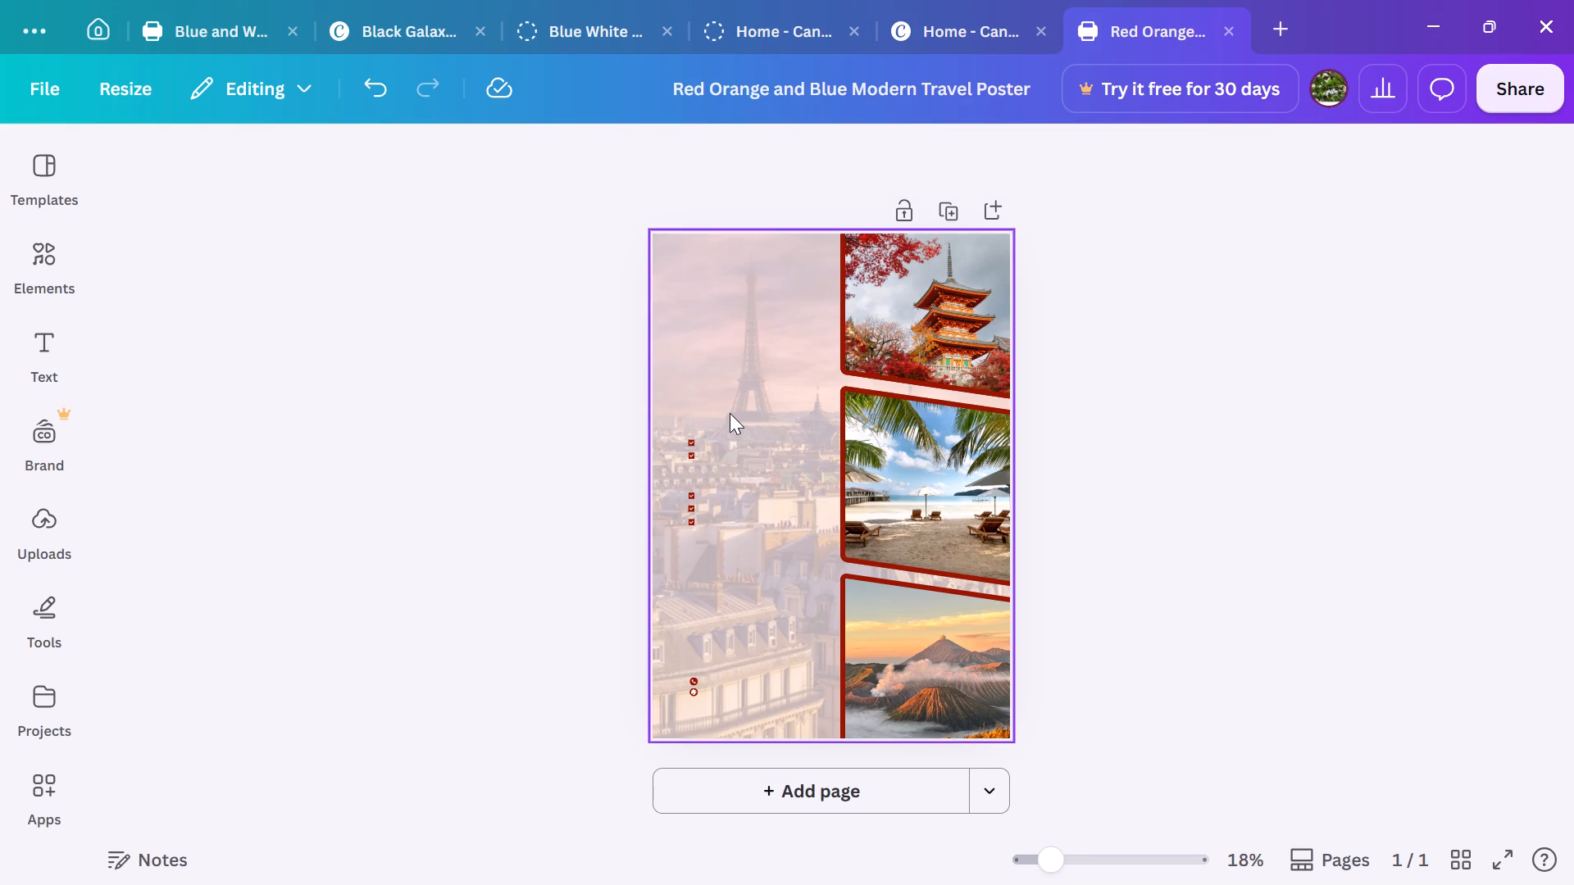
left_click(692, 452)
left_click(690, 459)
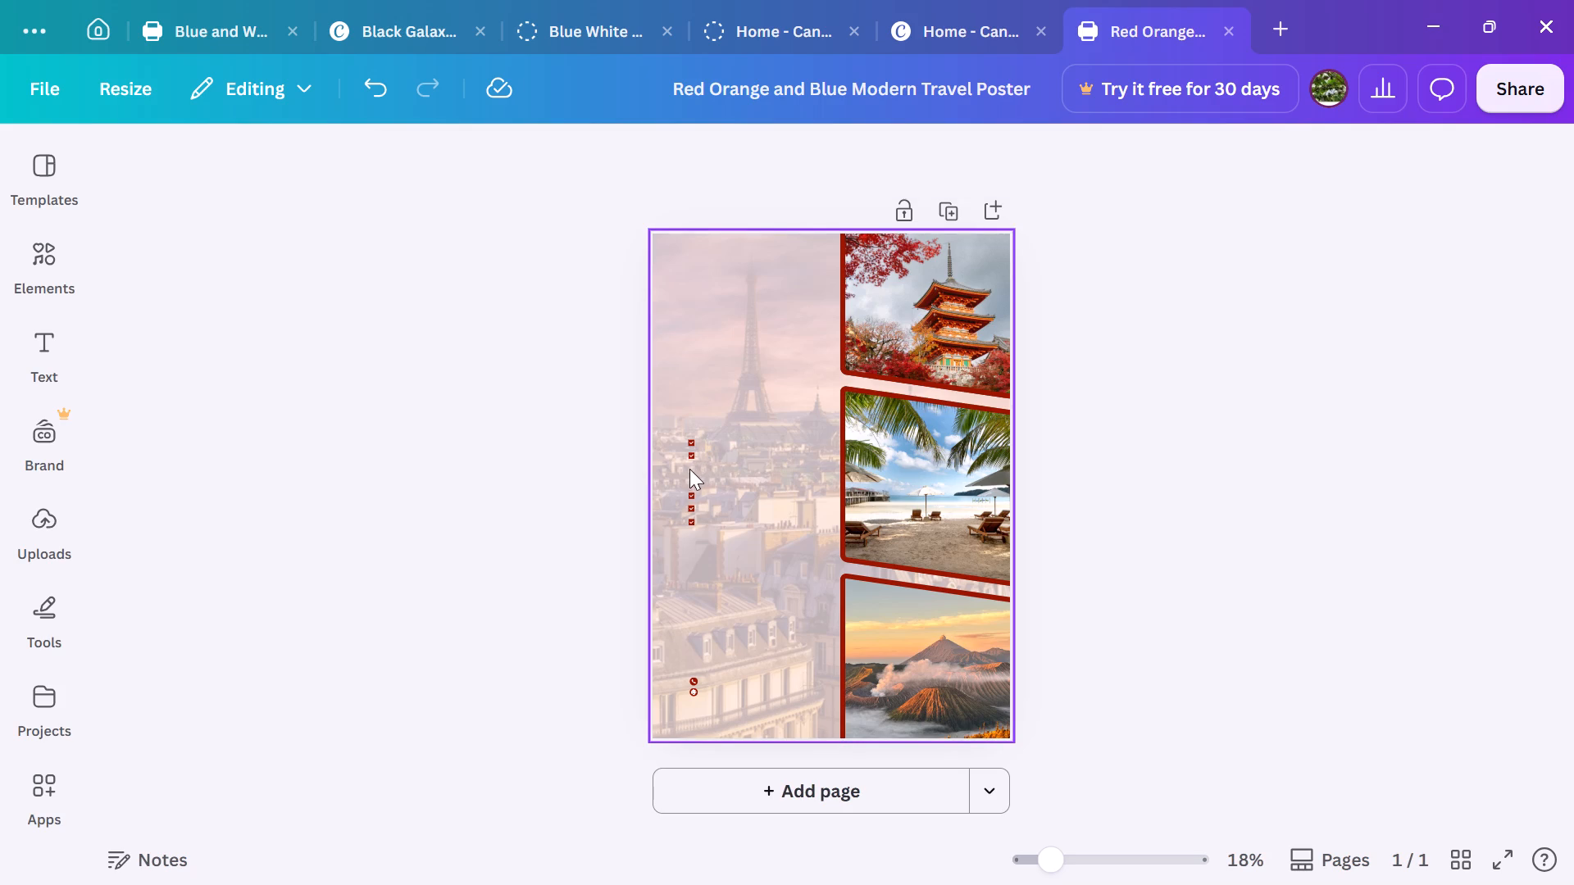
left_click(690, 458)
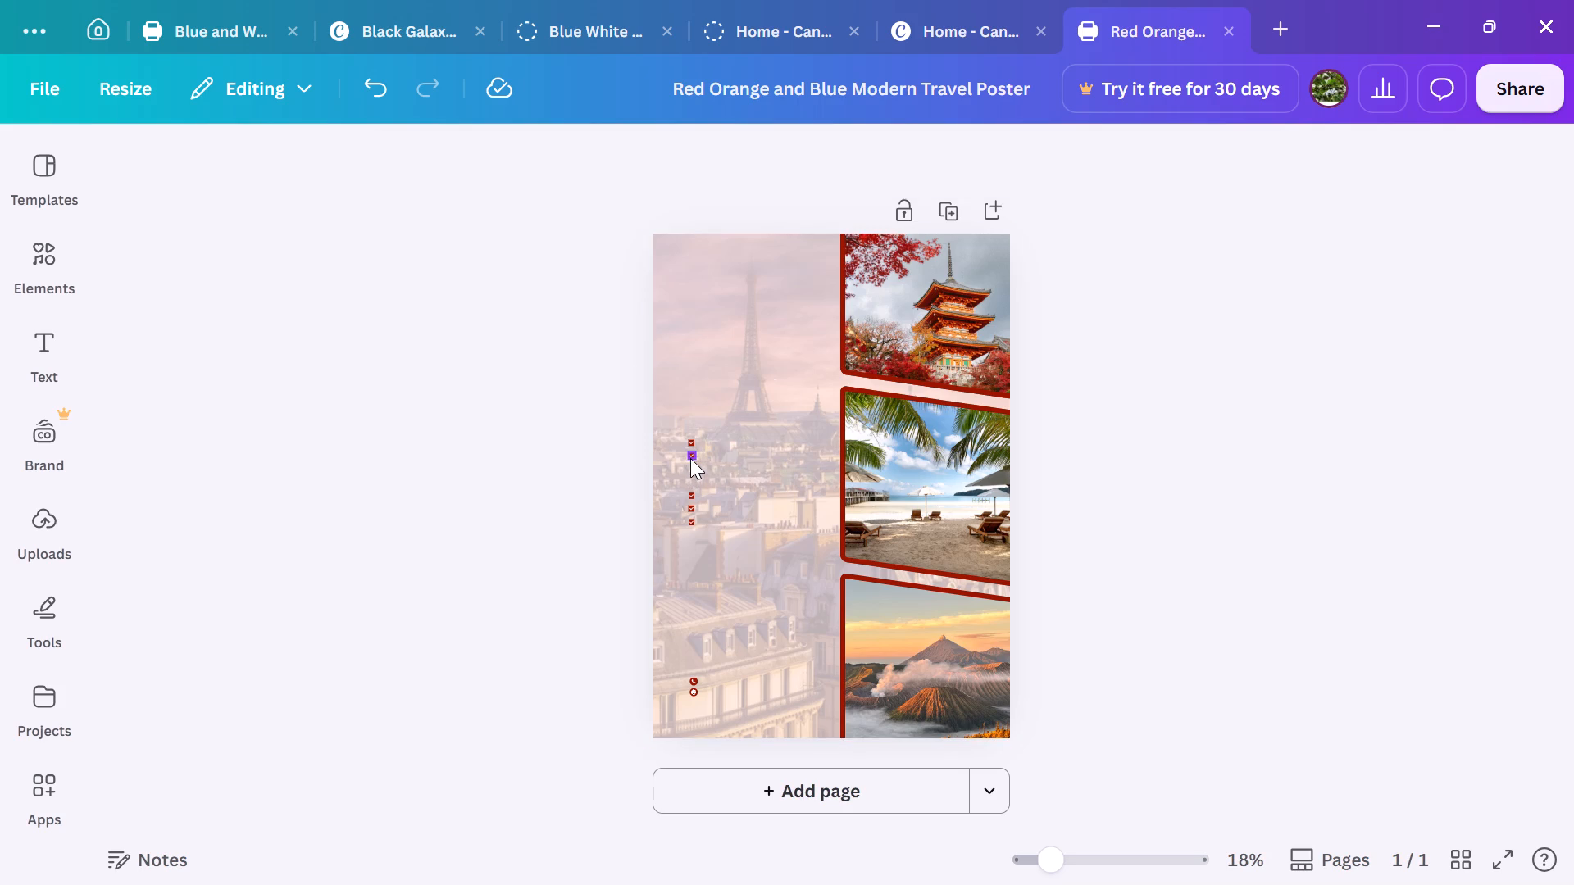
left_click(723, 405)
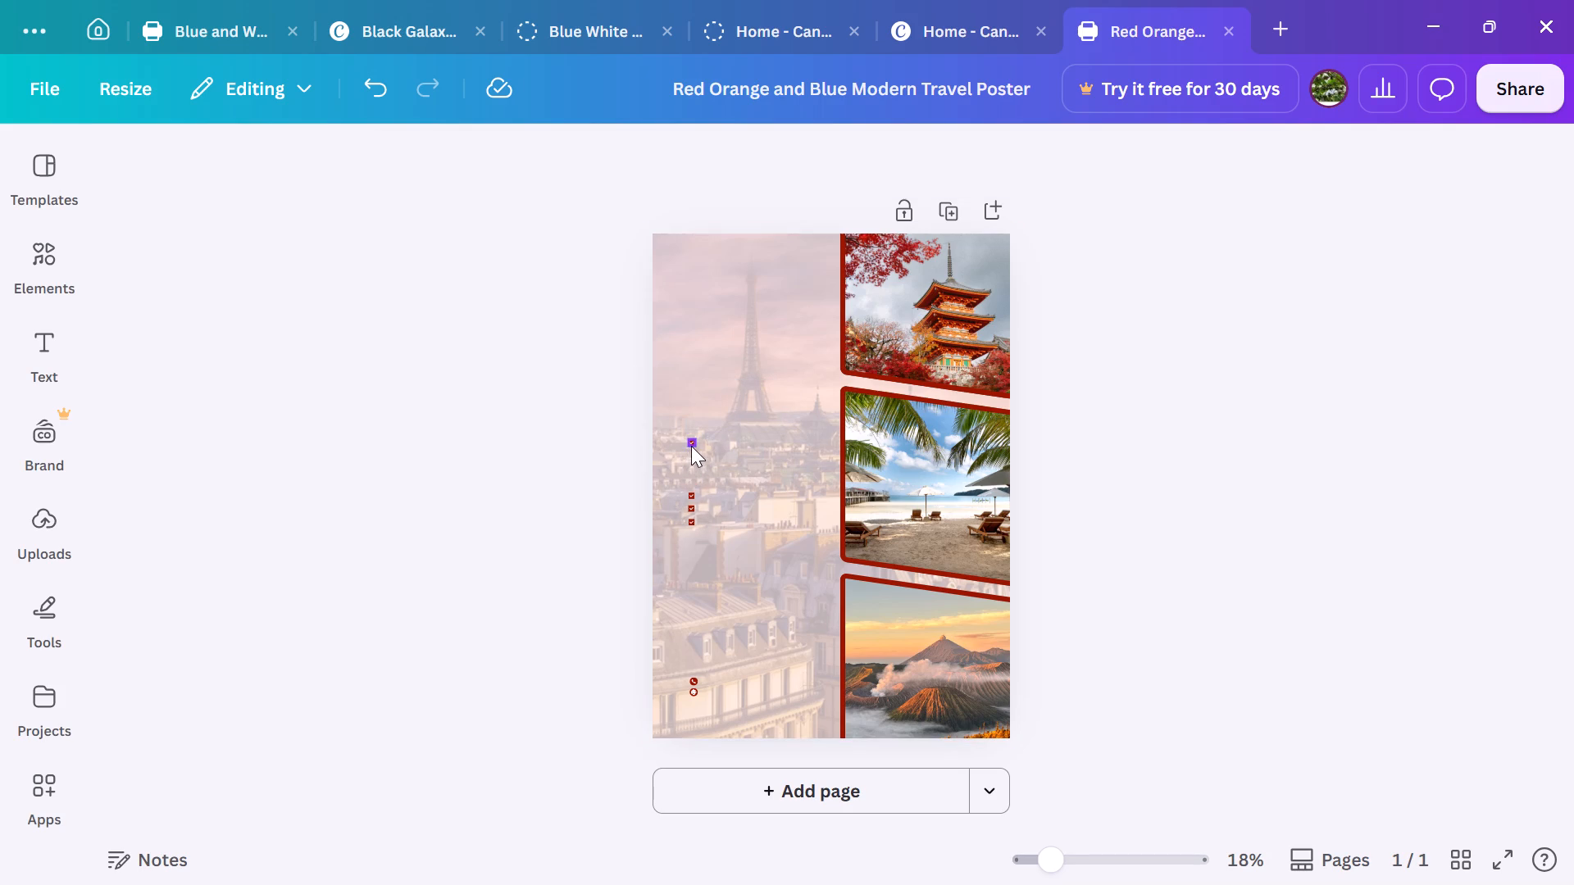
left_click(691, 446)
left_click(728, 392)
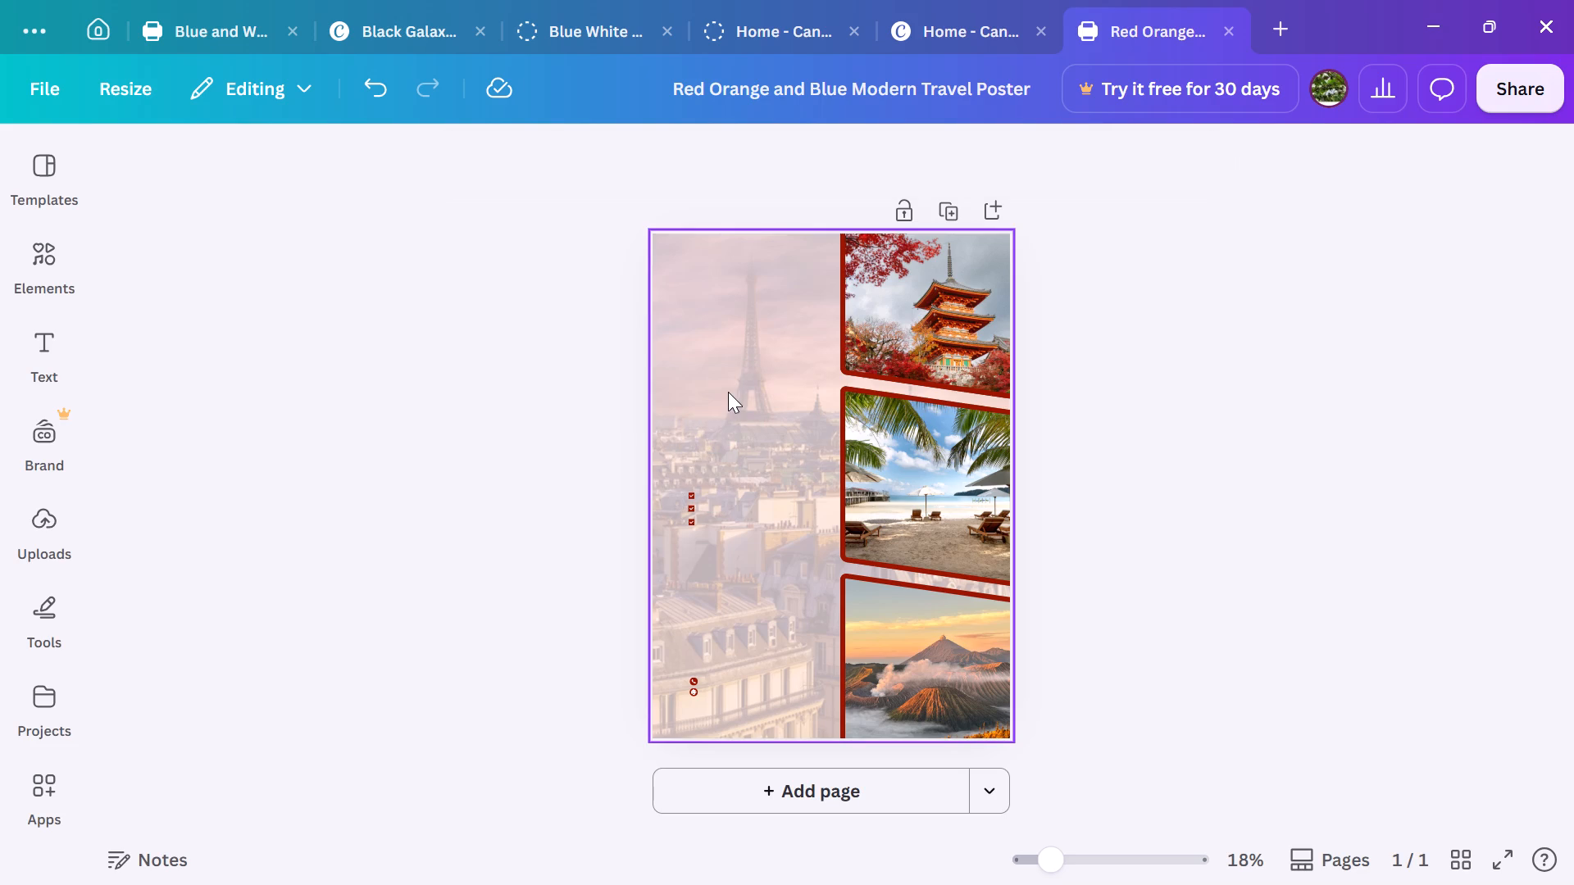
Delete the remaining three red checkbox icons of the package list.
left_click(689, 495)
left_click(732, 445)
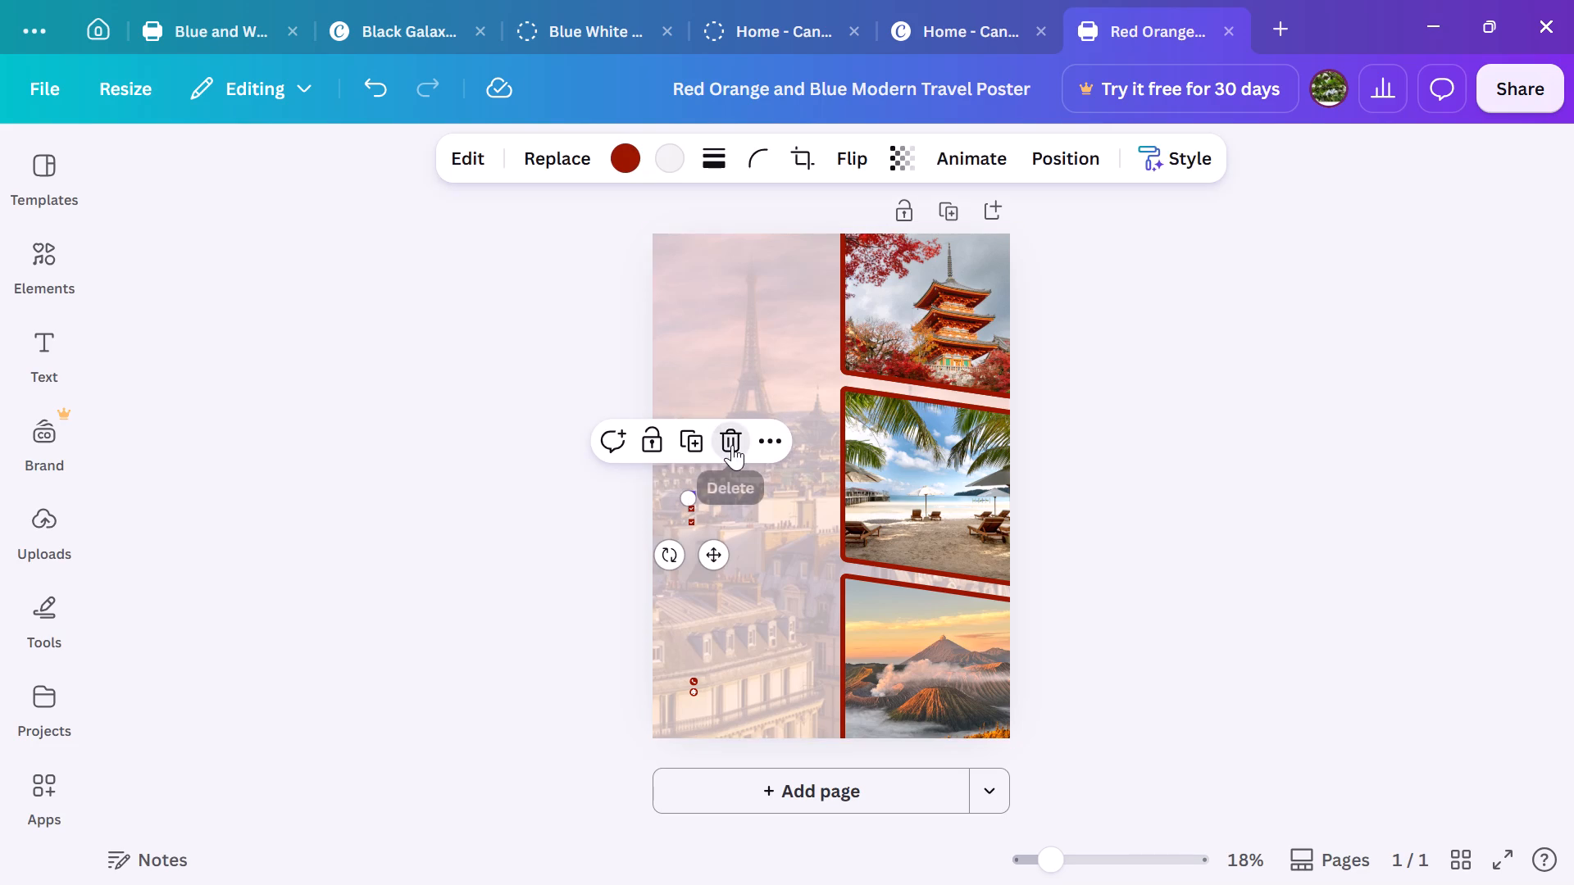
left_click(690, 513)
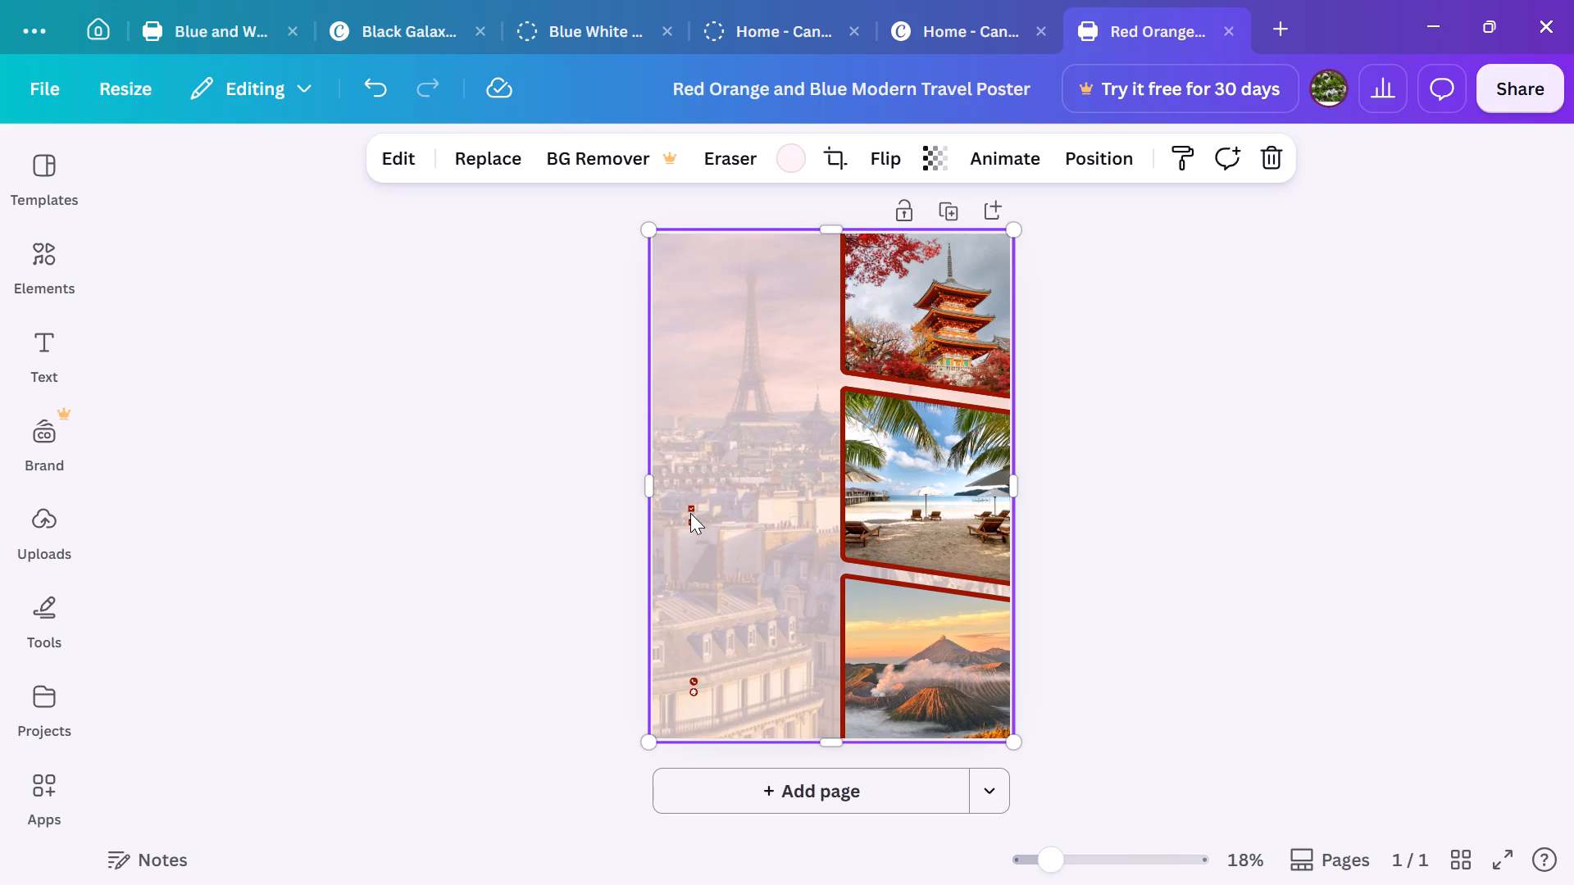
left_click(690, 511)
left_click(727, 458)
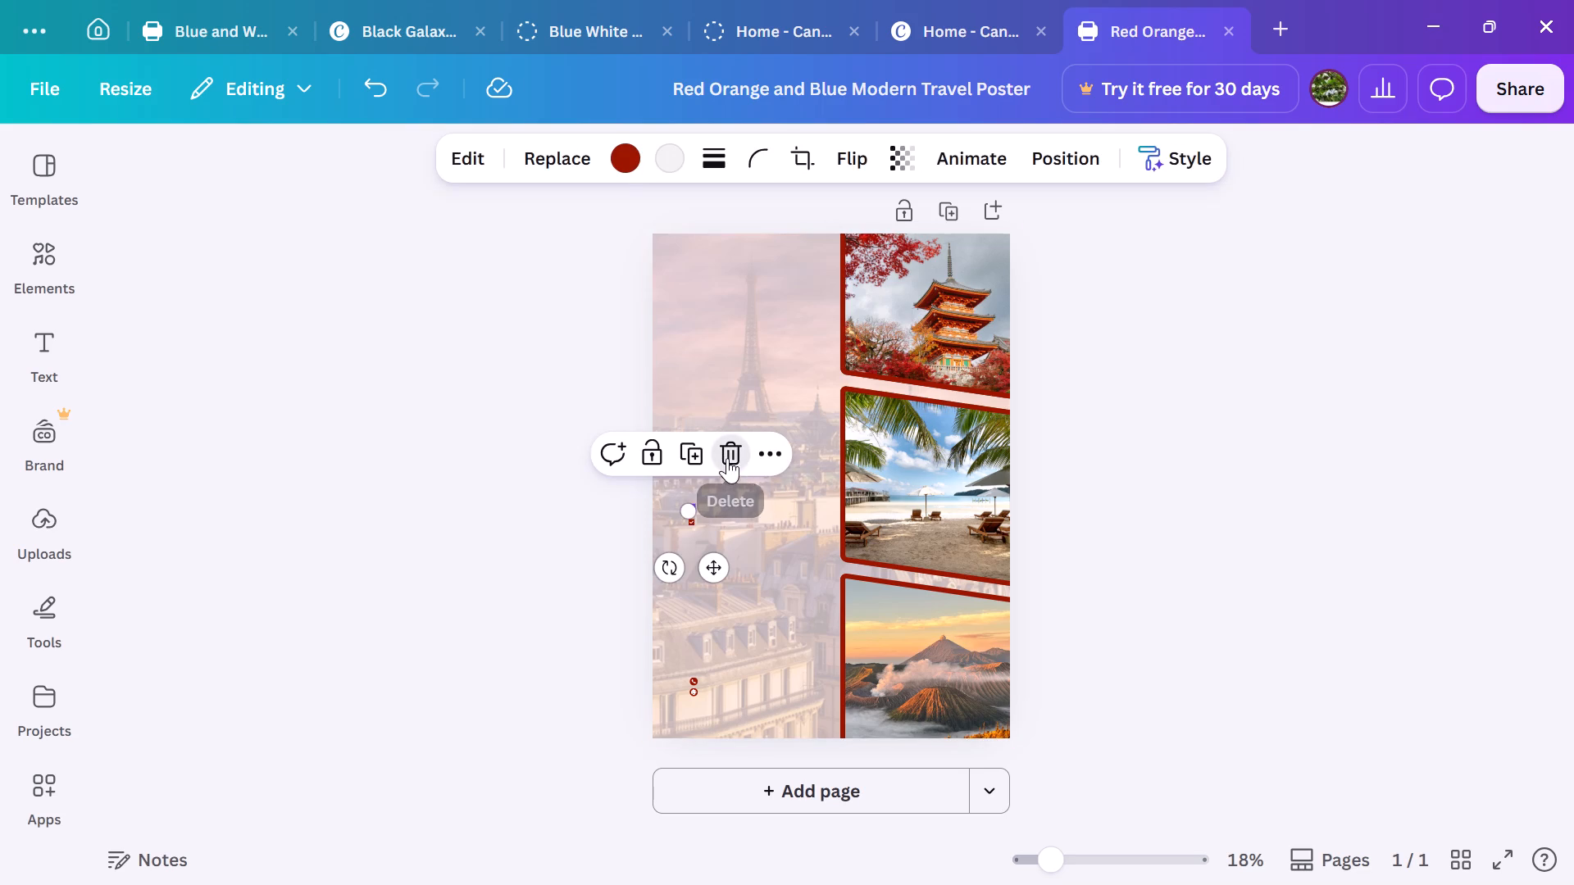
left_click(692, 522)
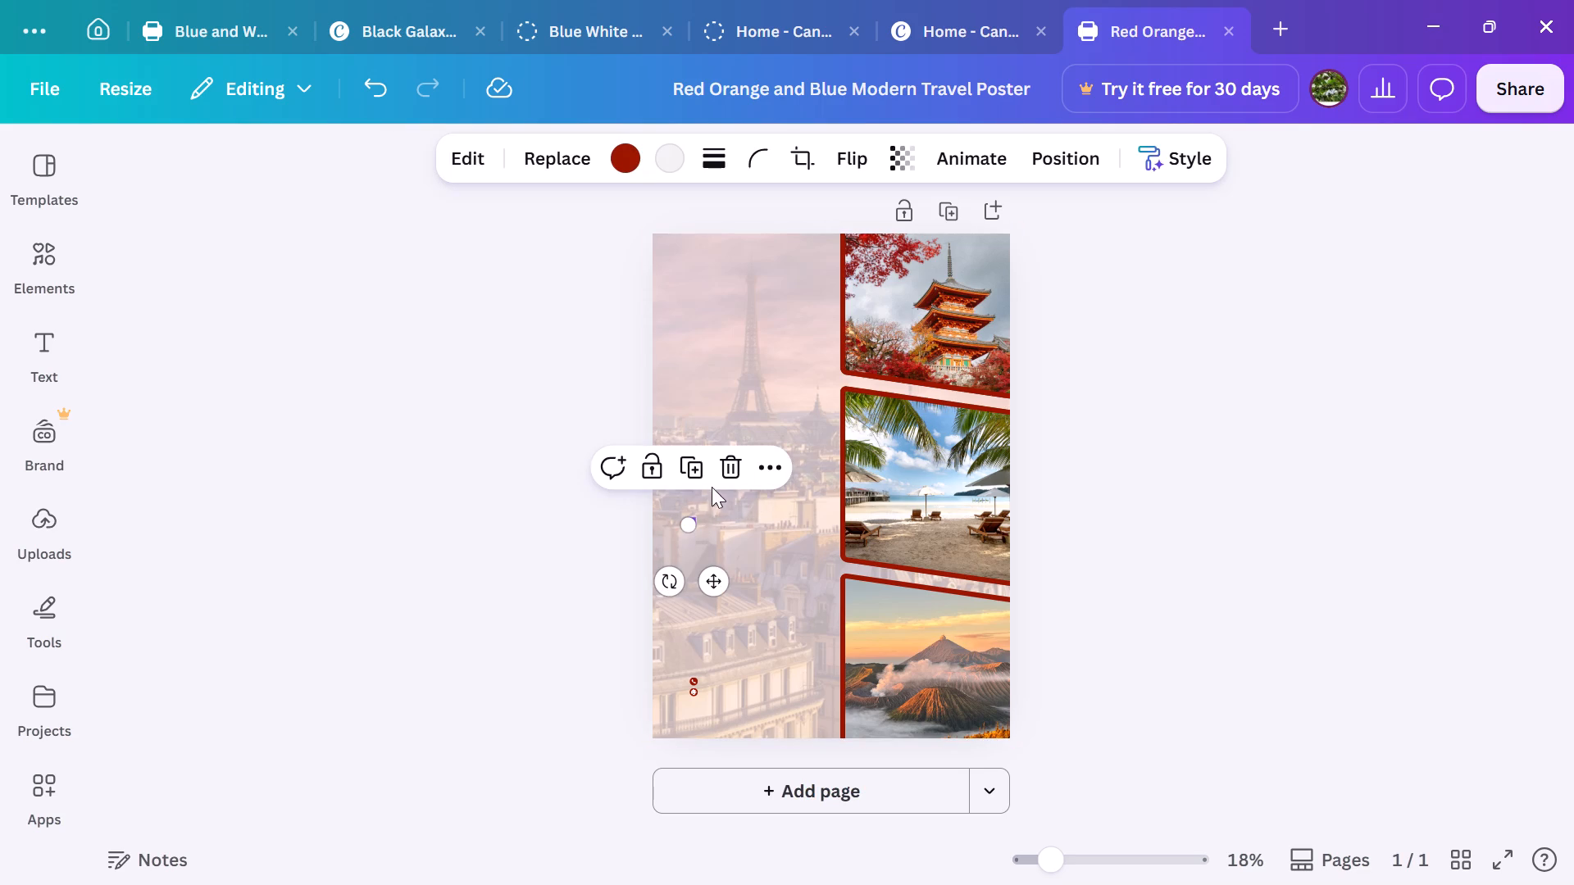
left_click(726, 479)
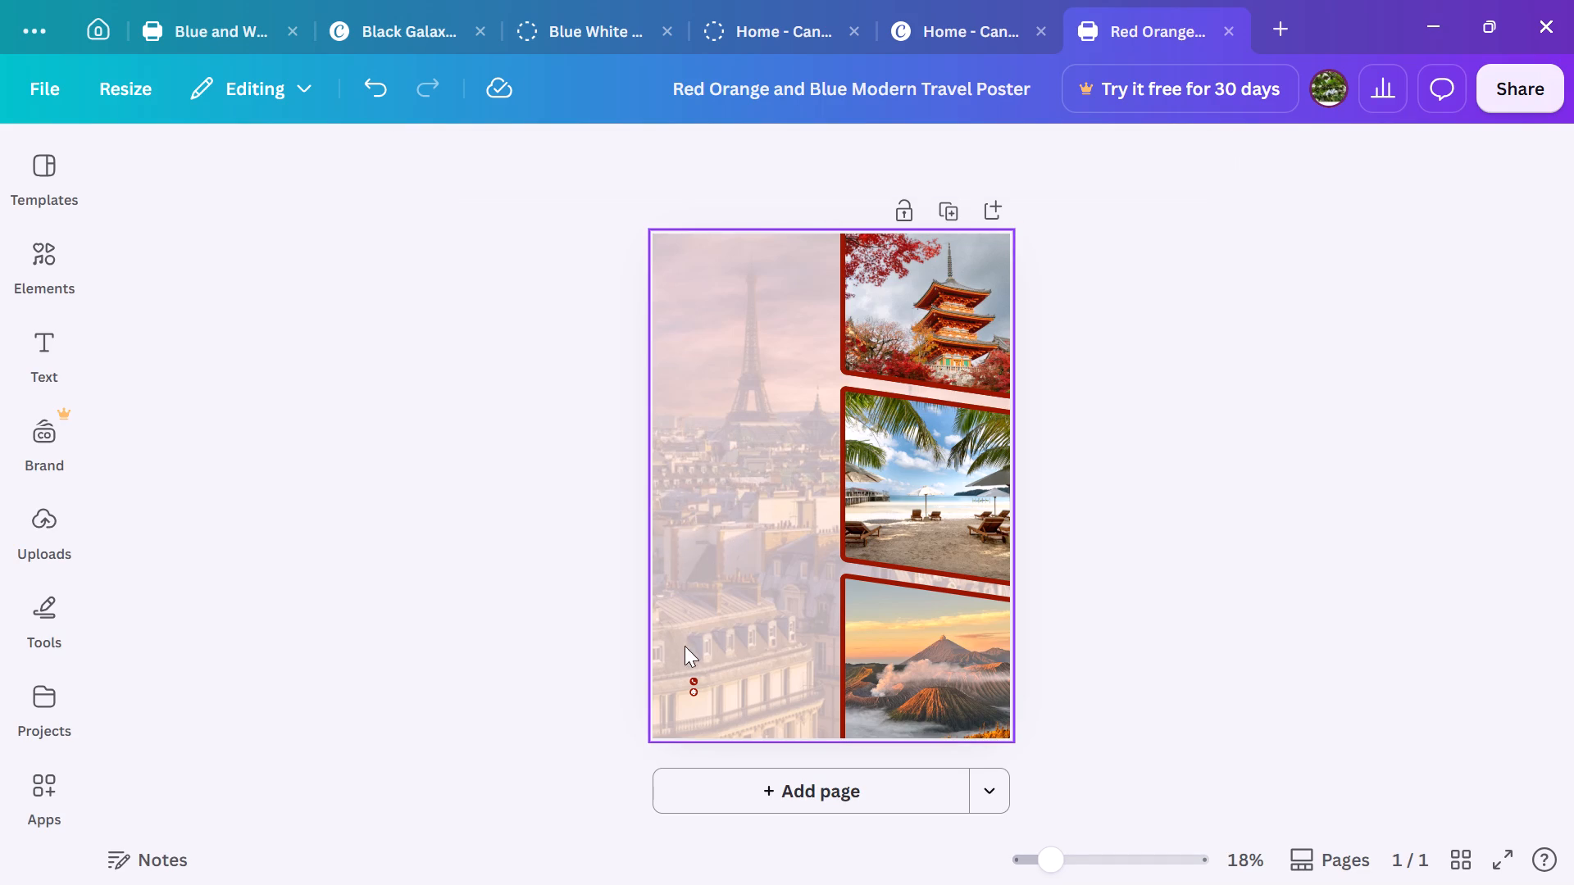
Delete the small phone and website icons near the poster's bottom edge.
left_click(696, 683)
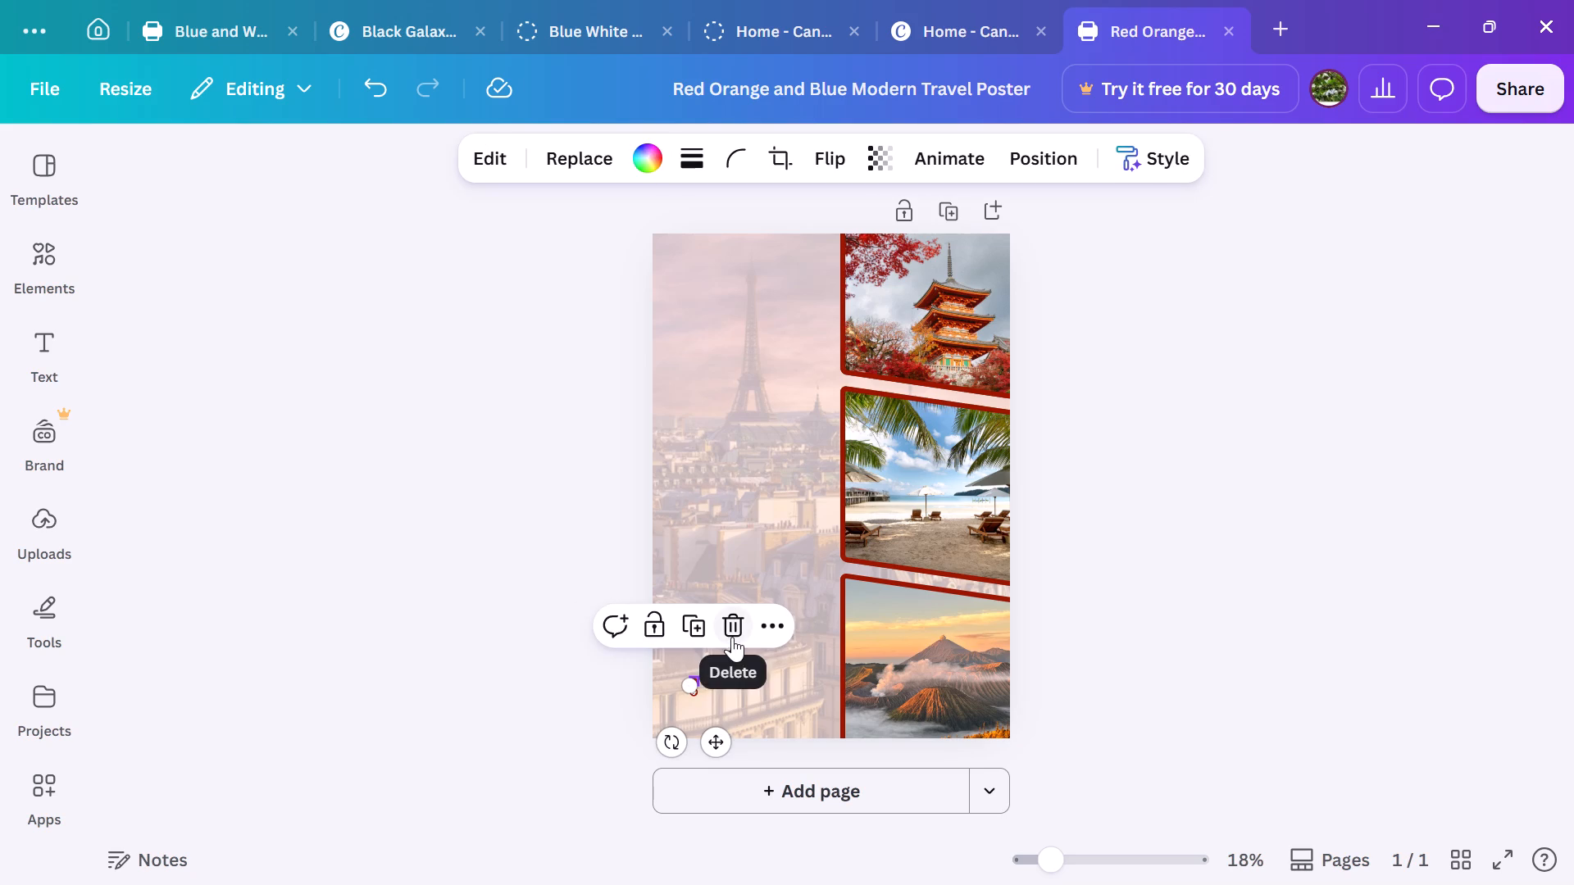
left_click(732, 637)
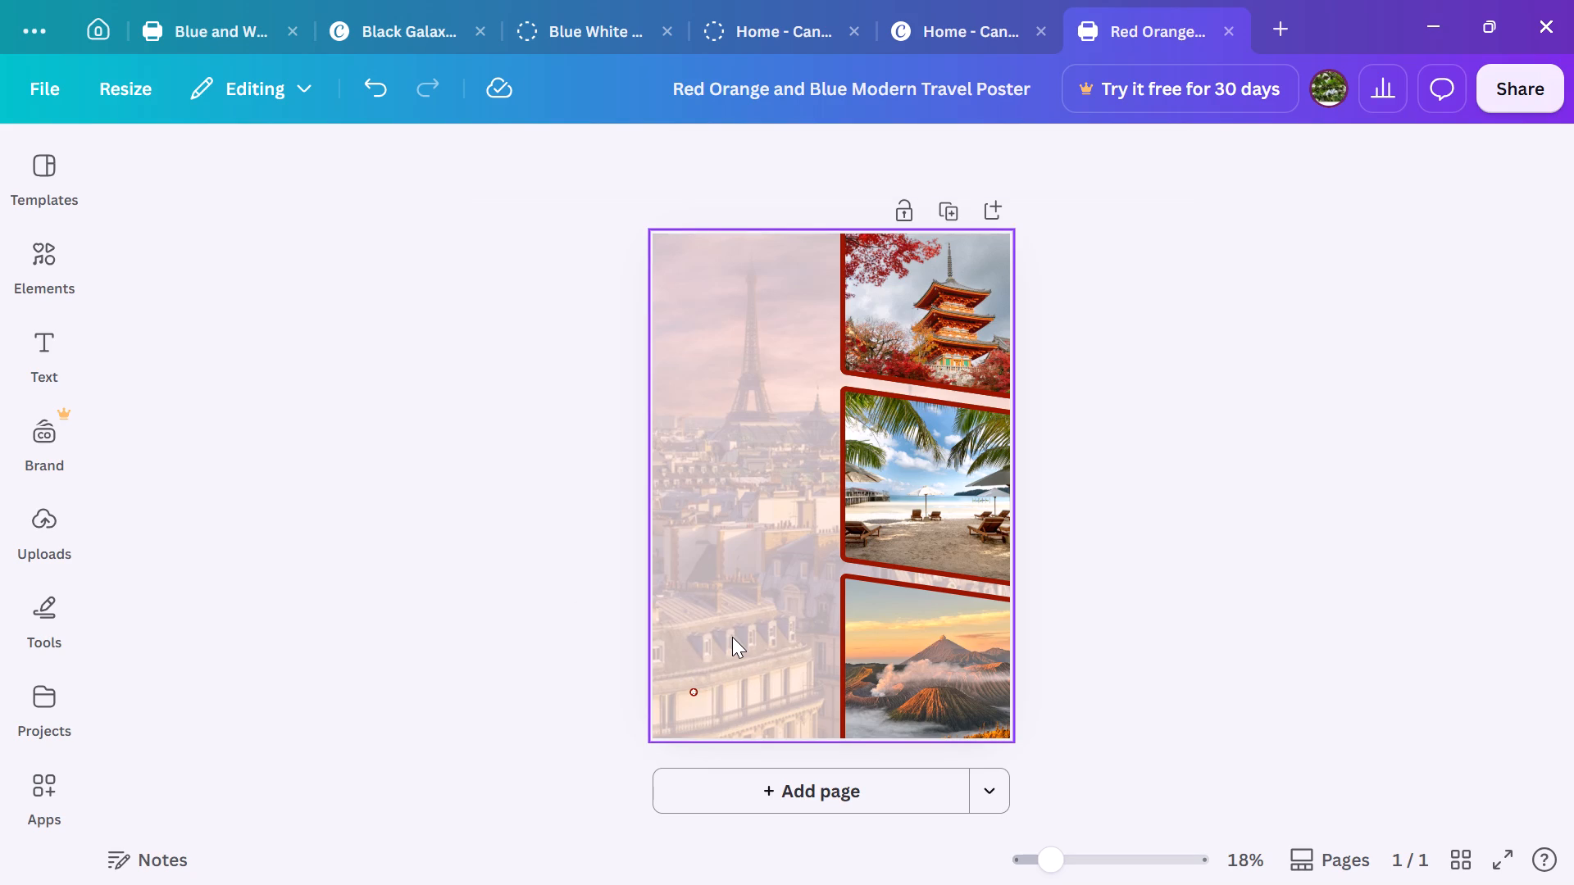
left_click(694, 692)
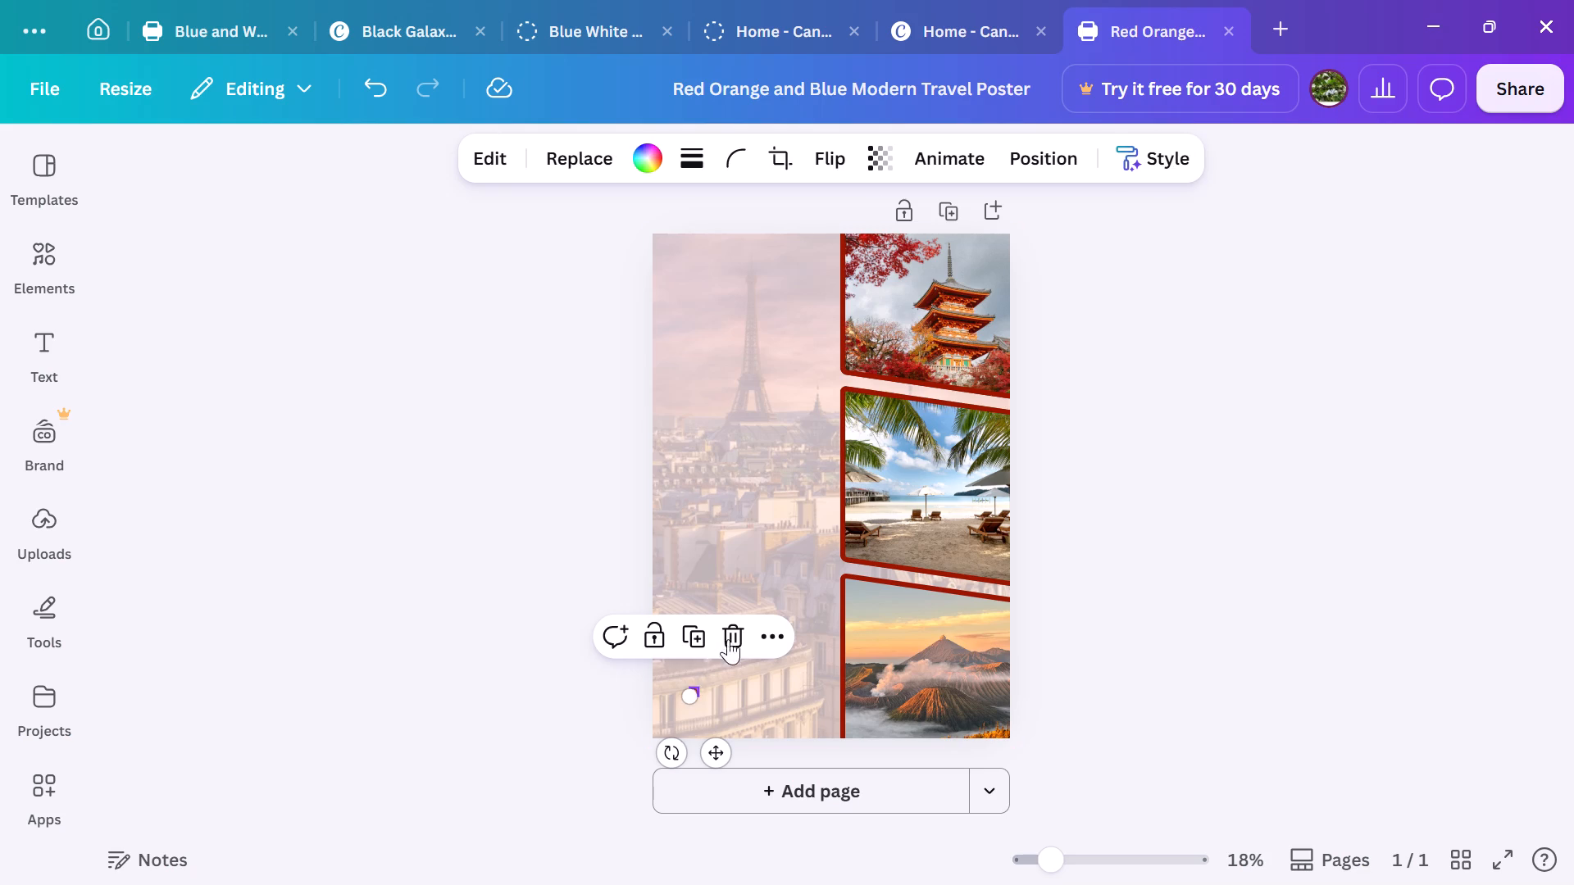
left_click(735, 637)
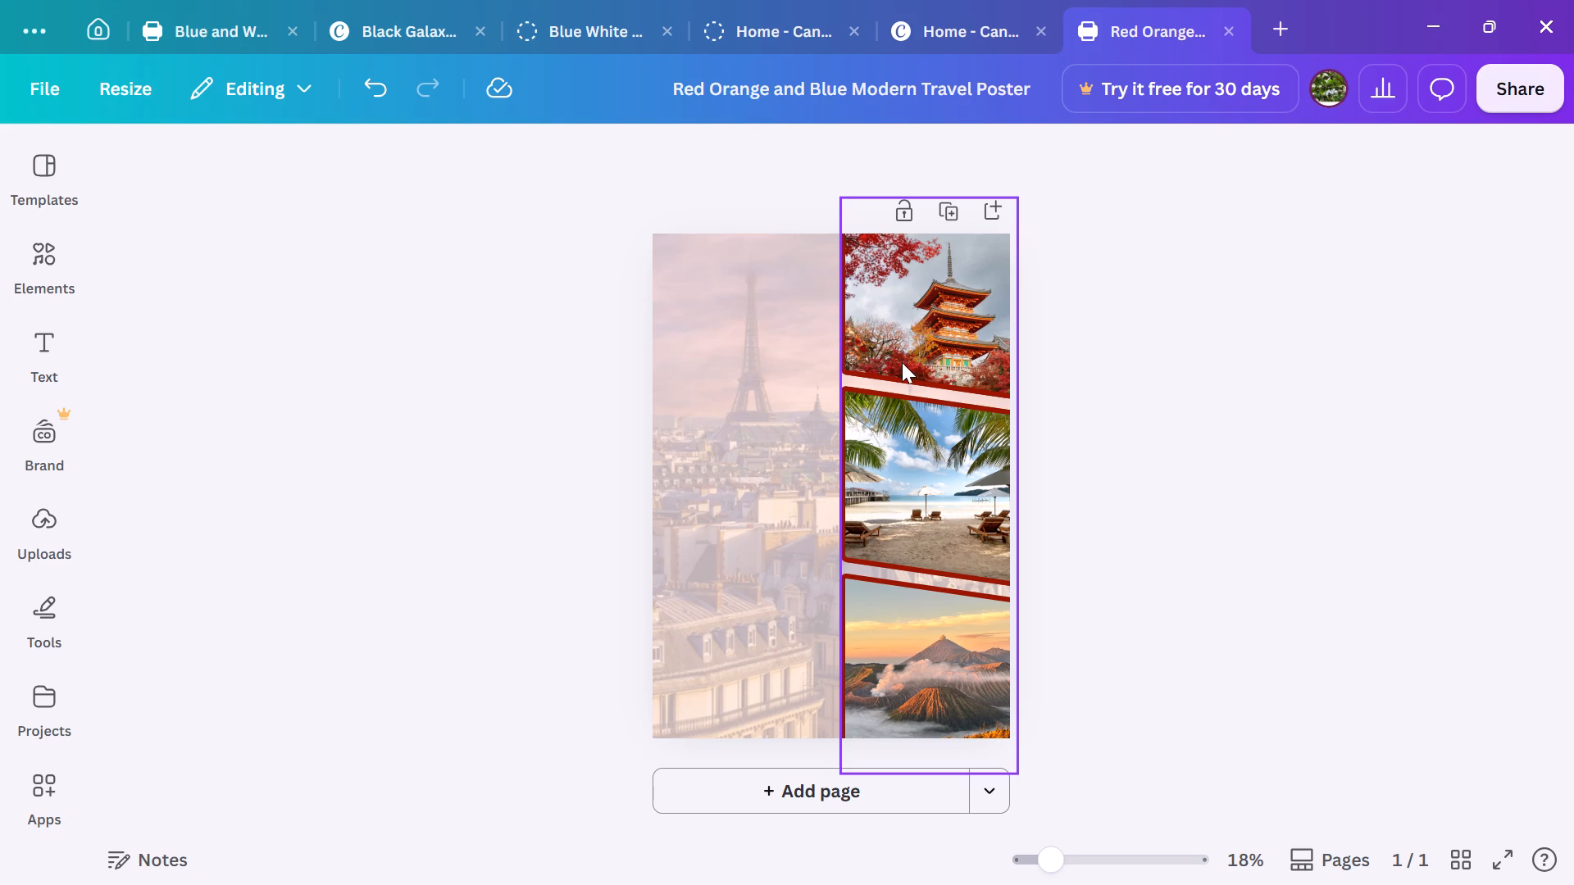
Delete the grouped pagoda, beach and volcano photos from the poster.
left_click(932, 525)
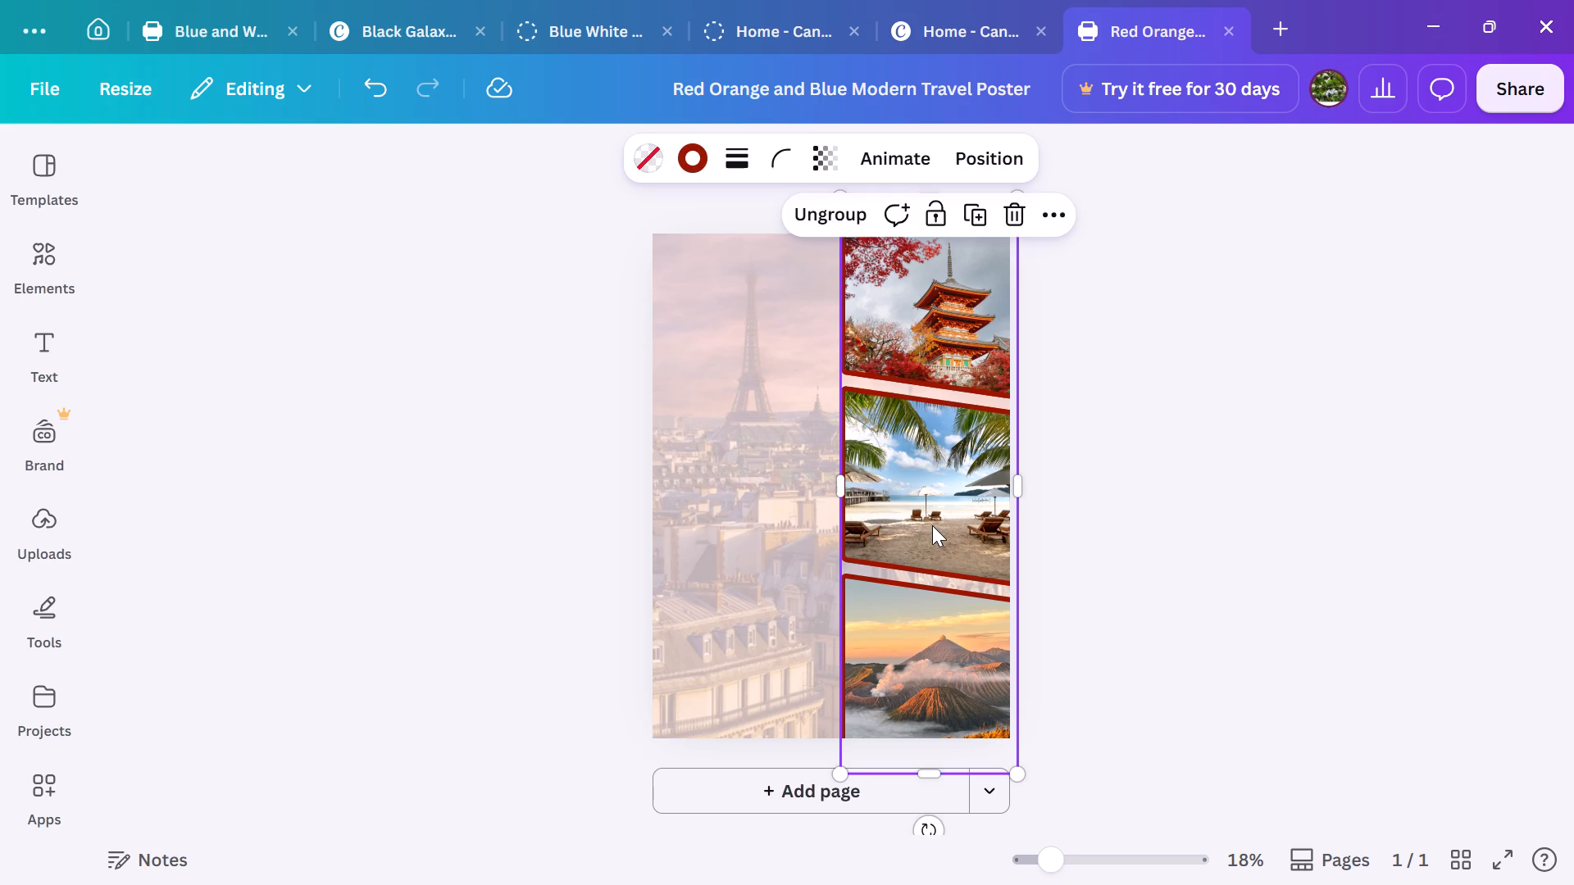
left_click(1013, 227)
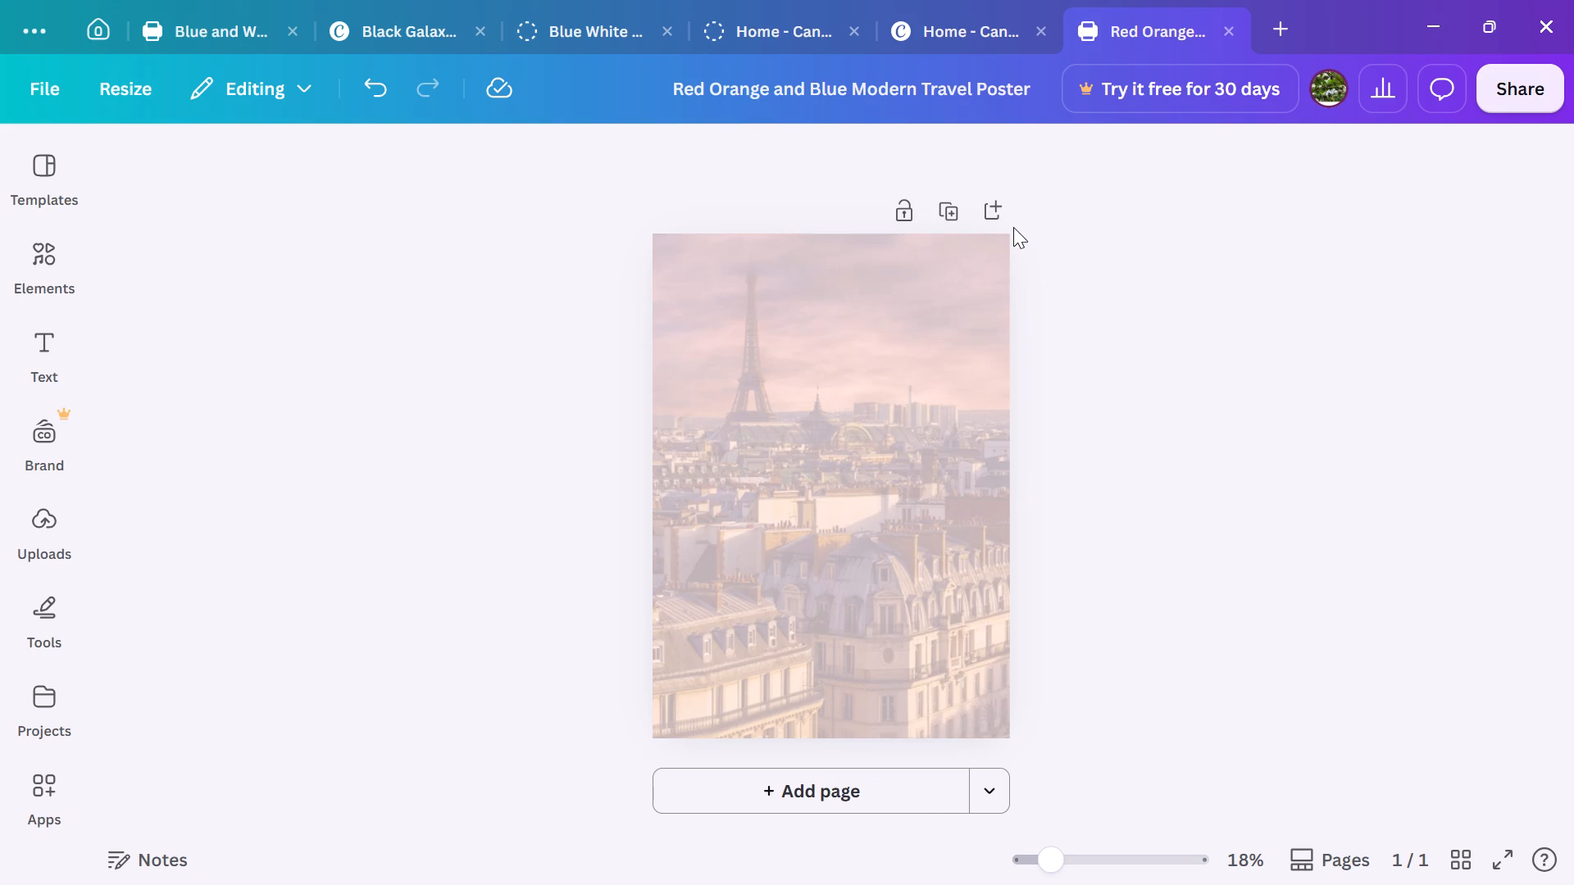
Add a heading reading HAPPY BIRTHDAY across the middle of the Paris background.
left_click(841, 421)
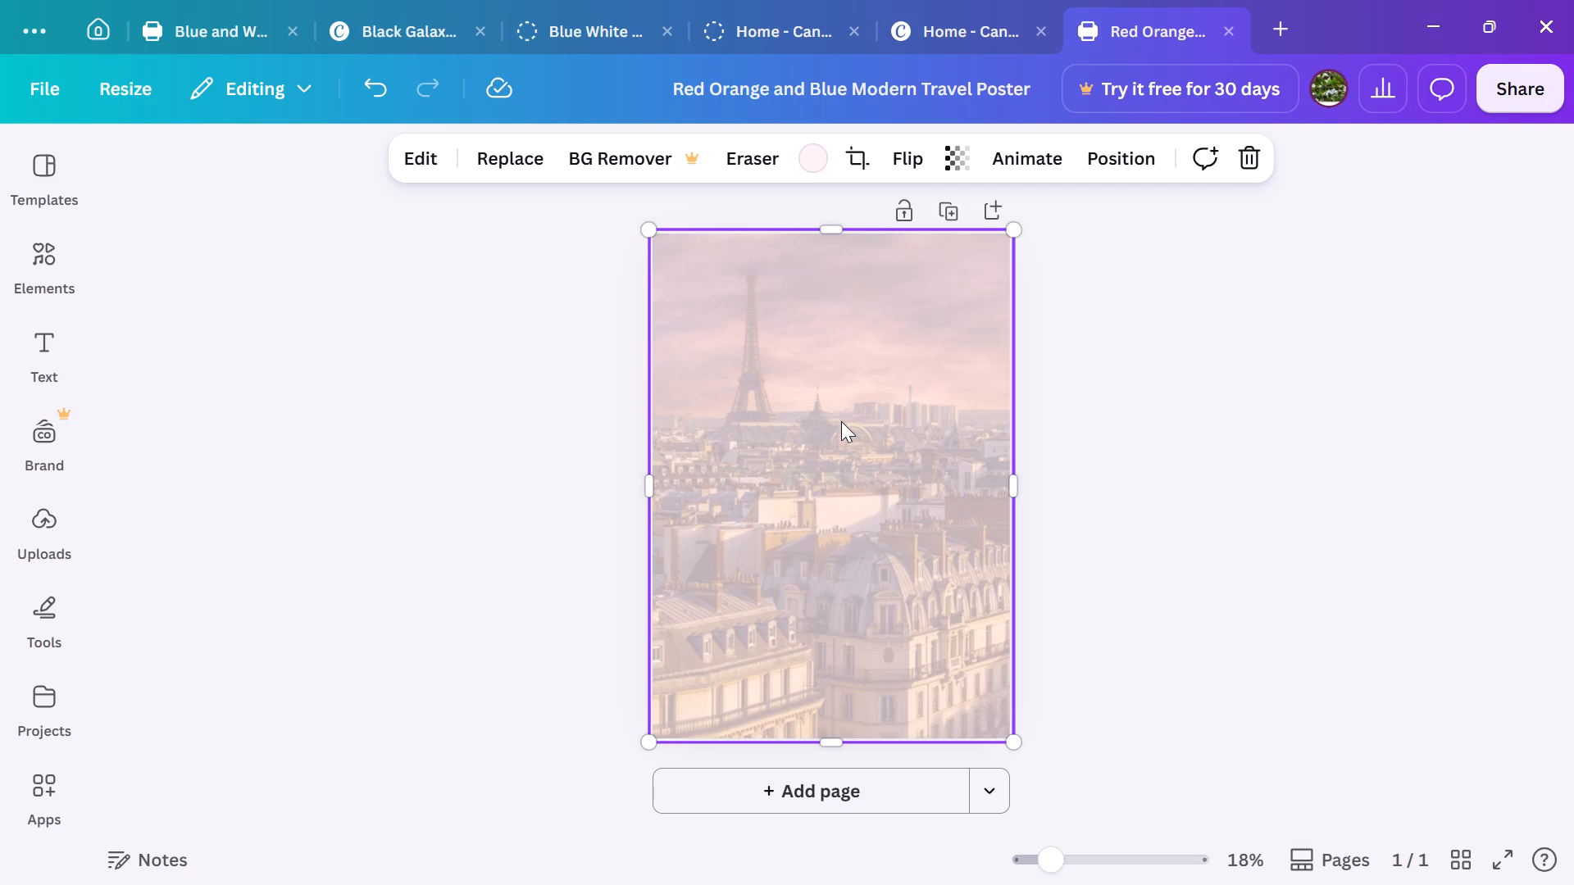
left_click(33, 356)
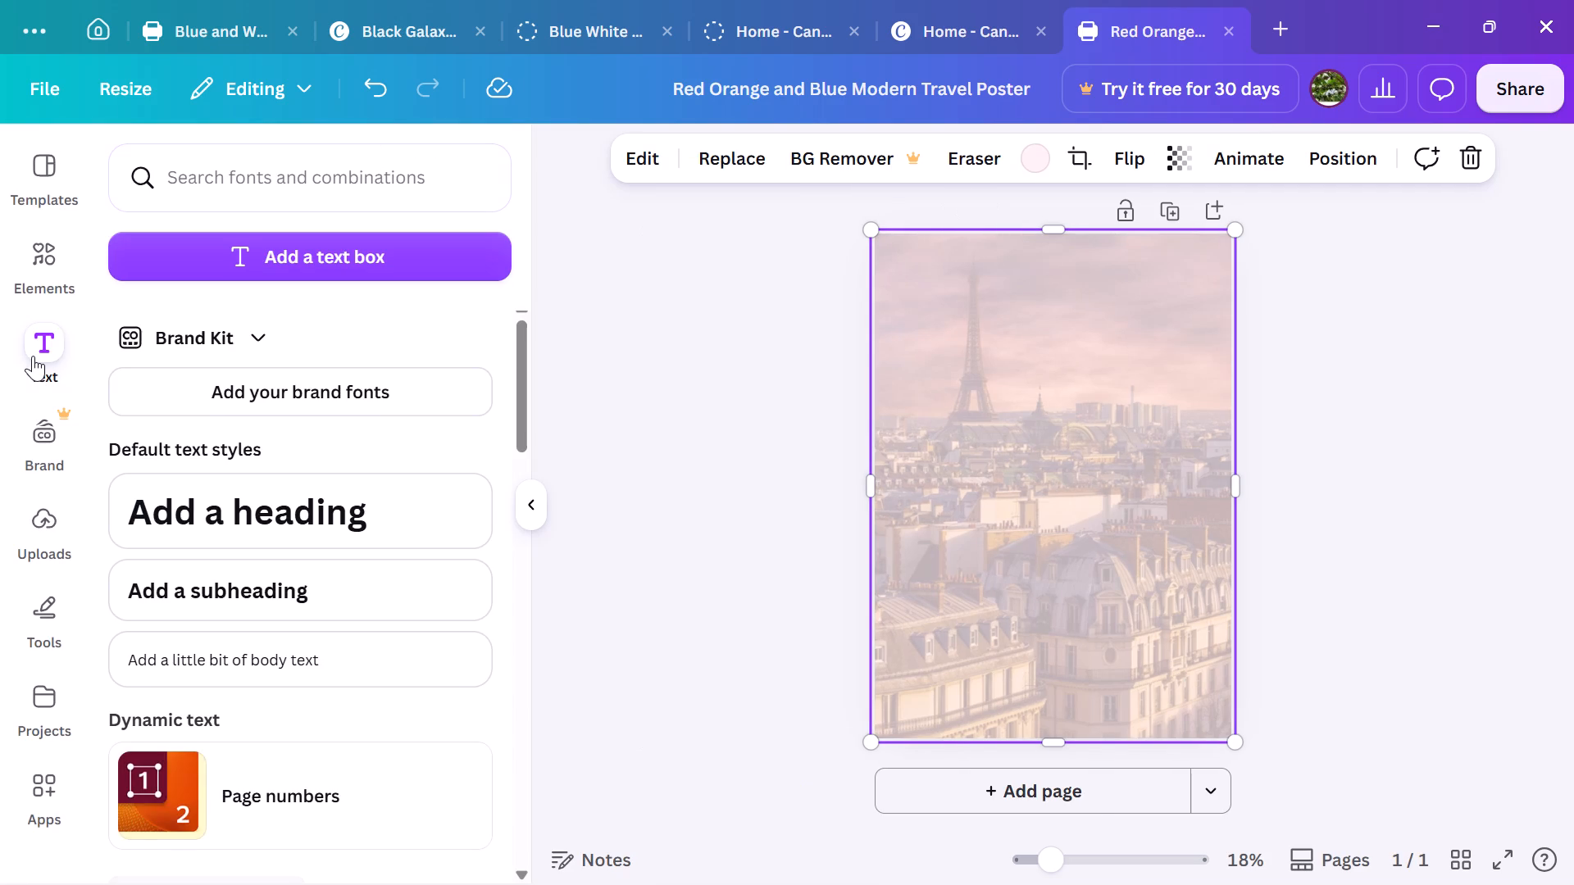
left_click(166, 583)
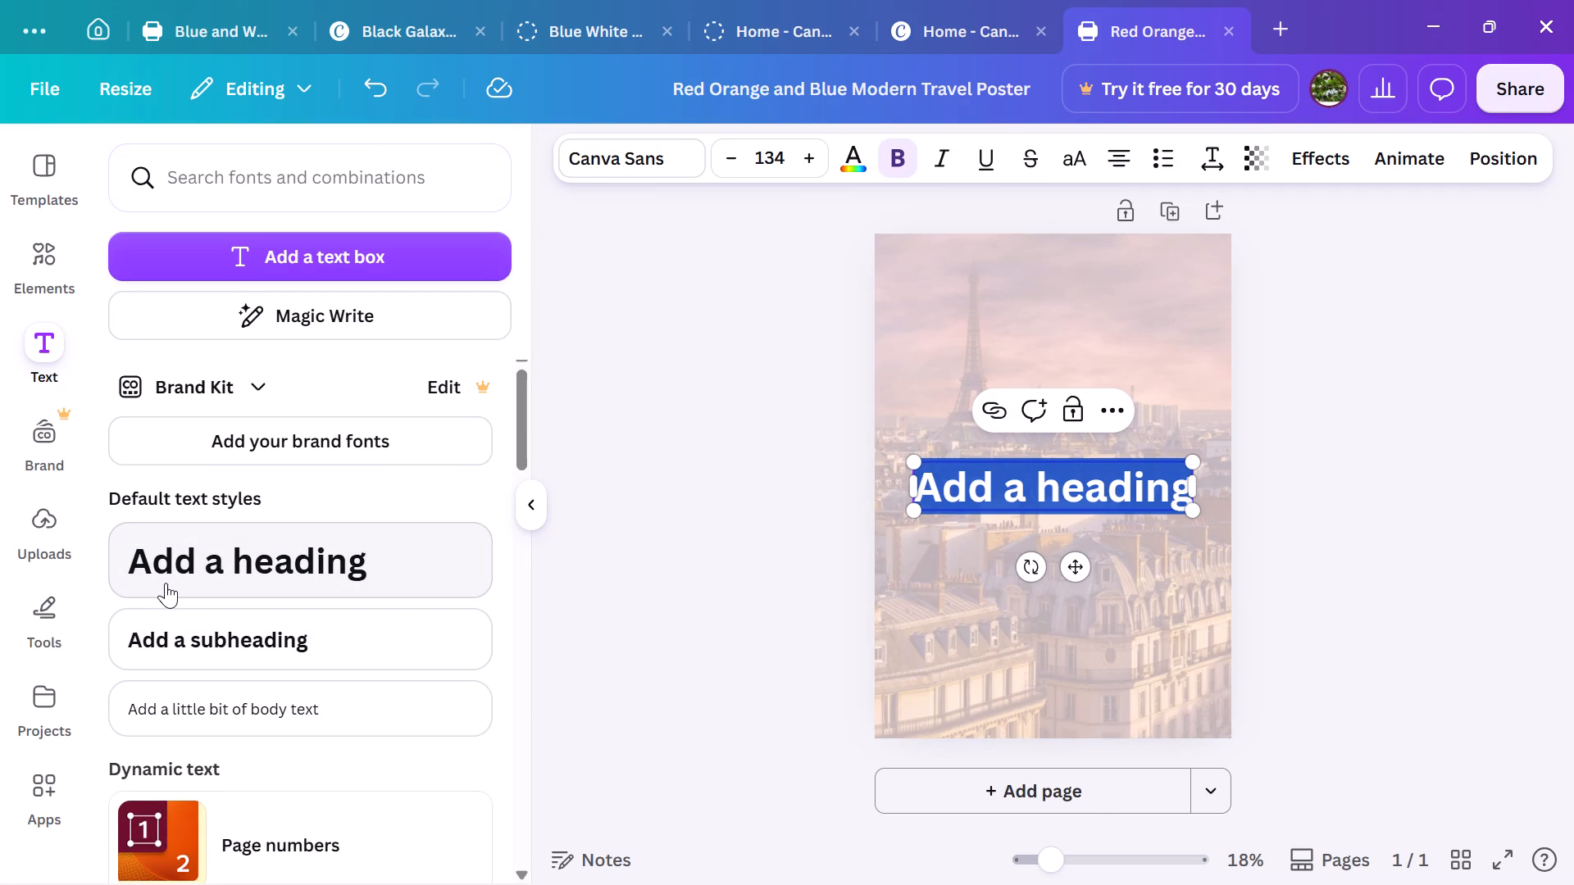
type("HAPP")
key("y")
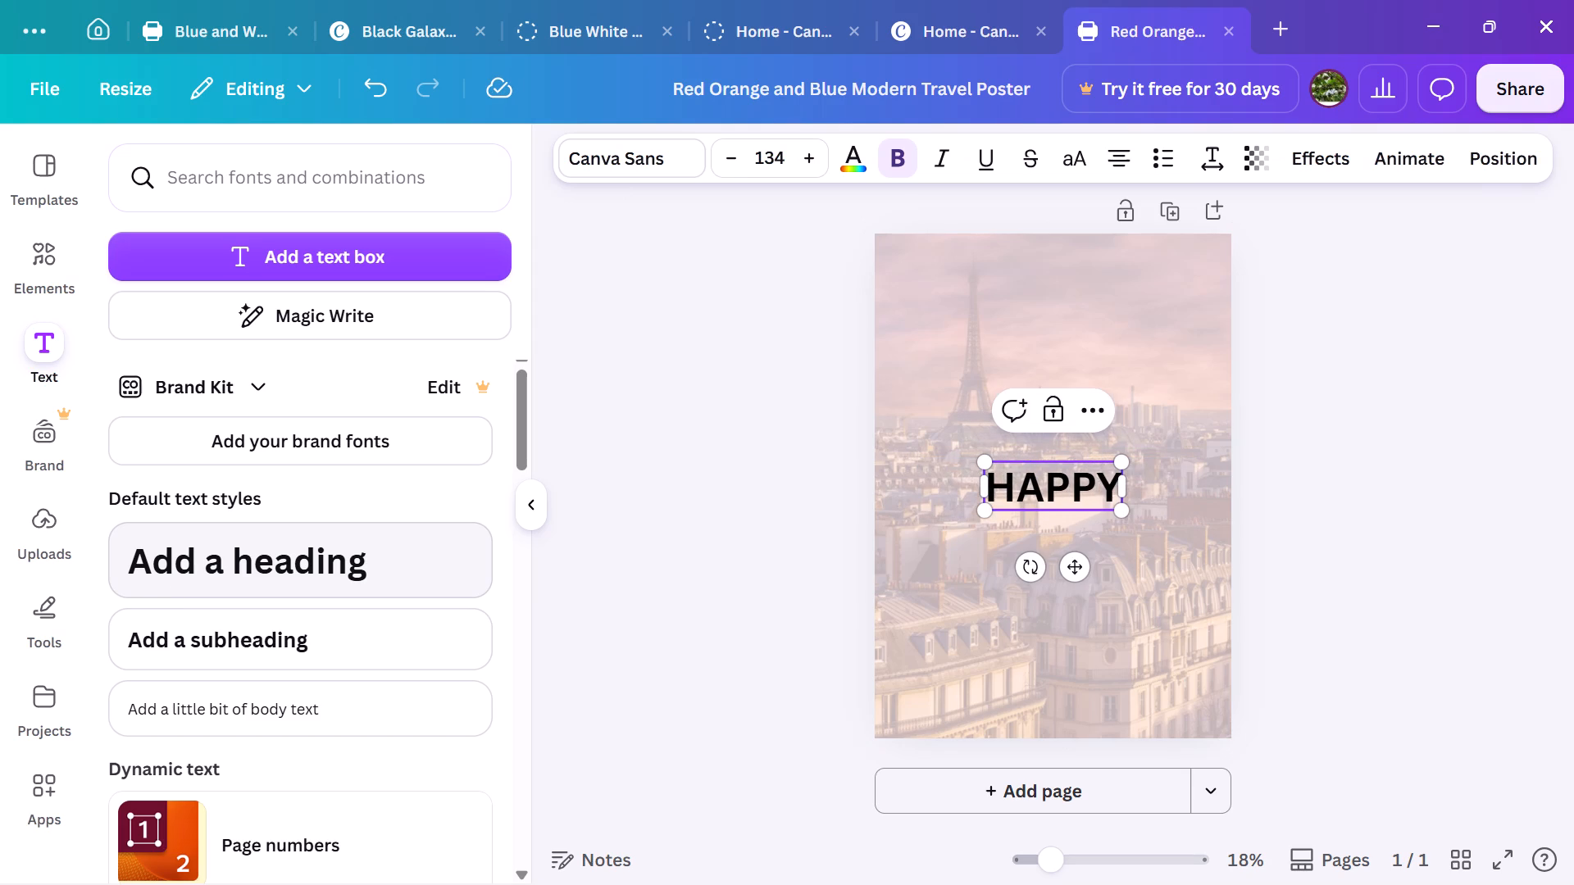
key("space")
type("B")
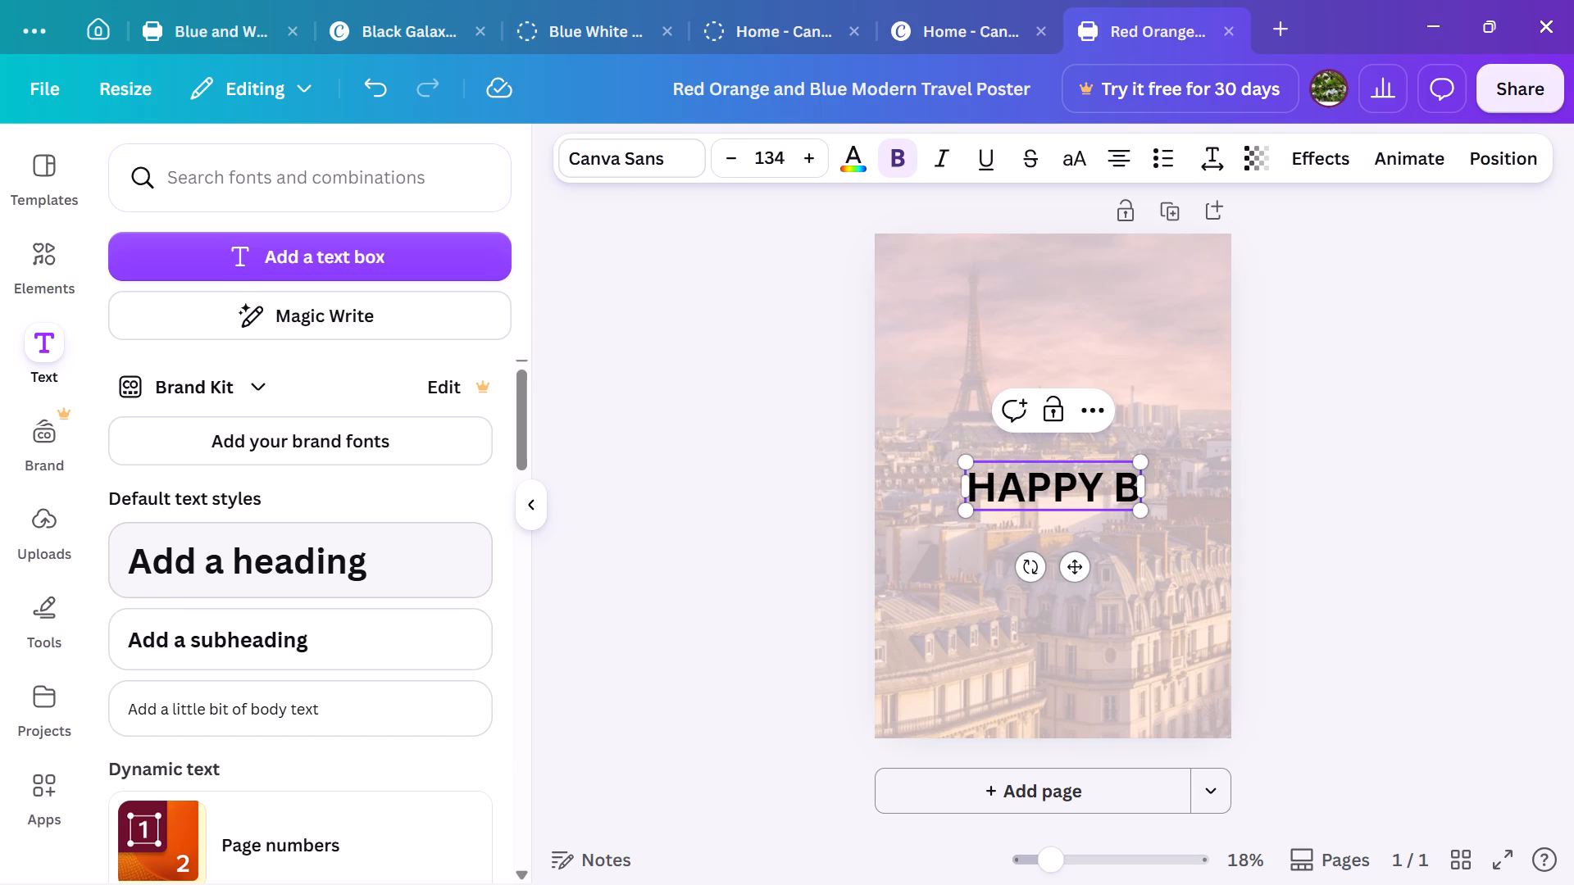
key("i")
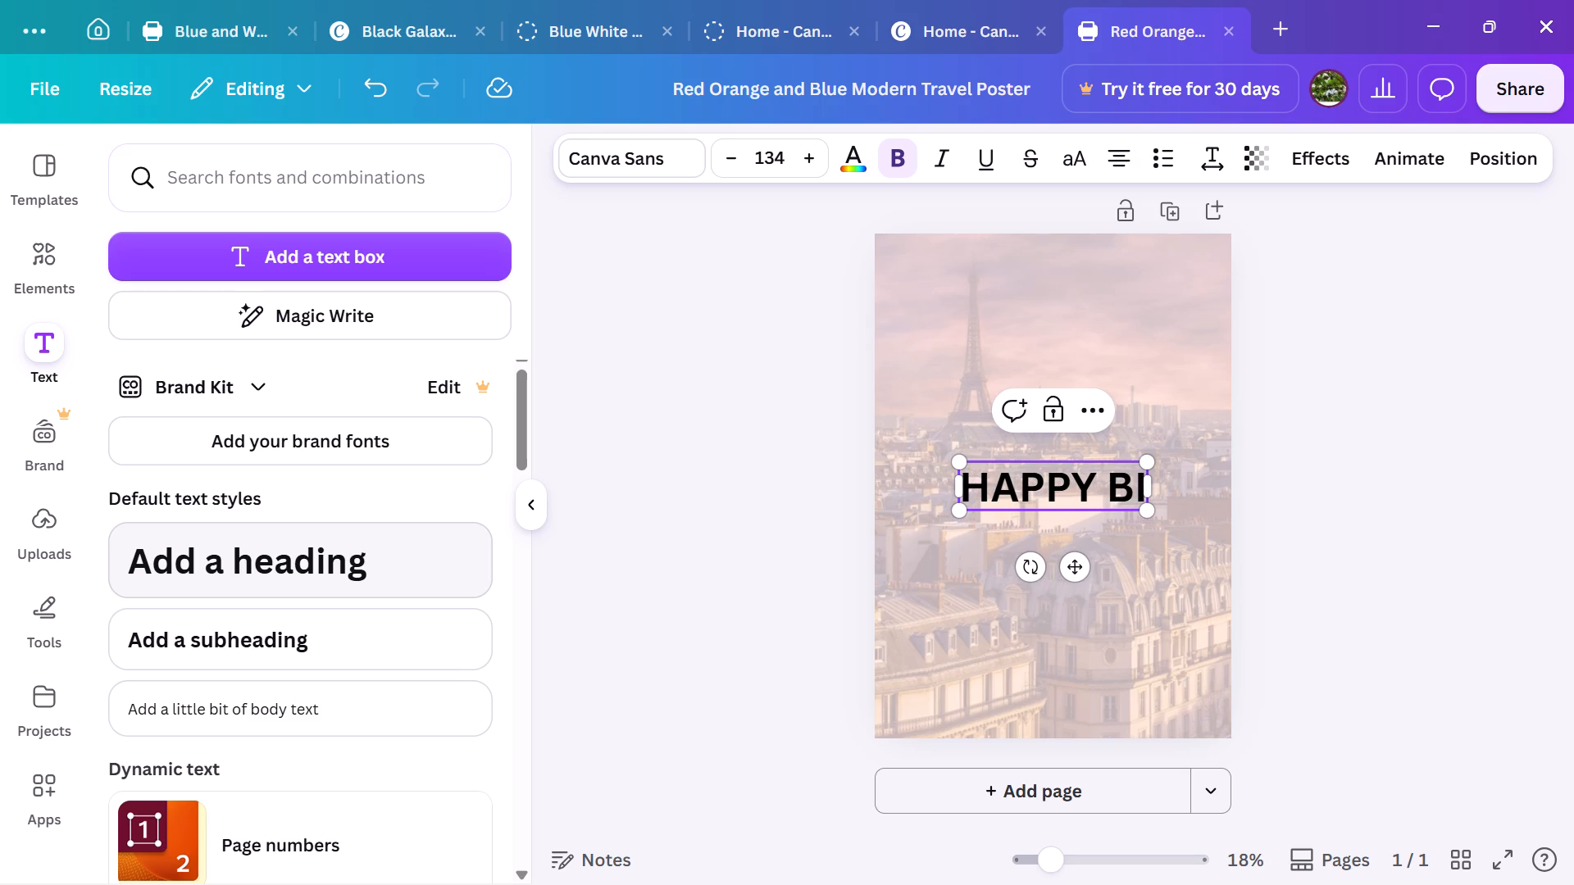
key("r")
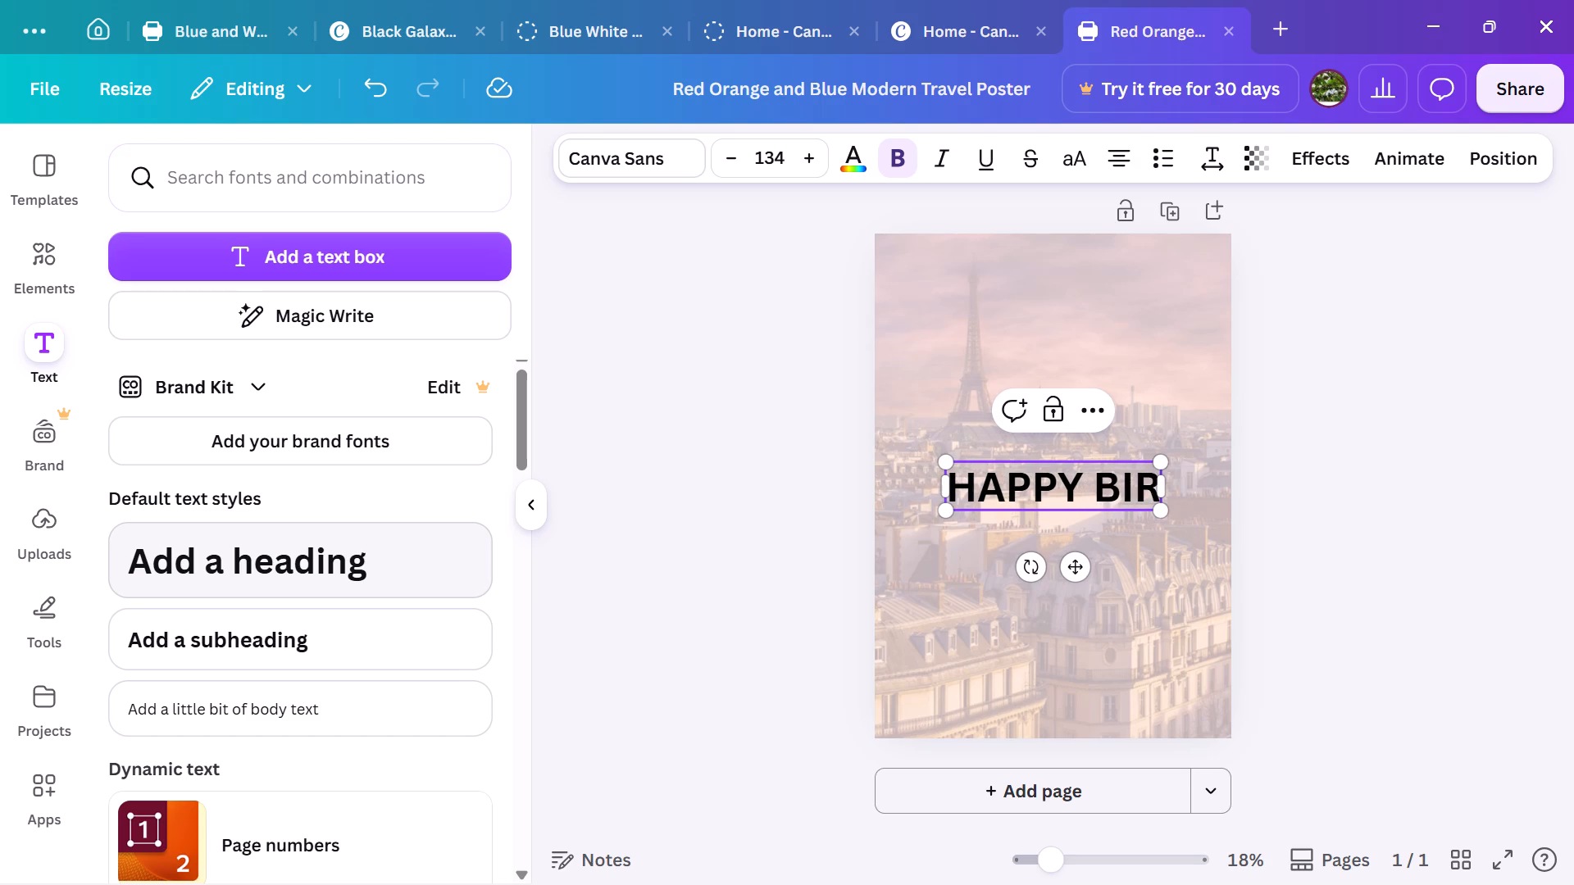
type("TH")
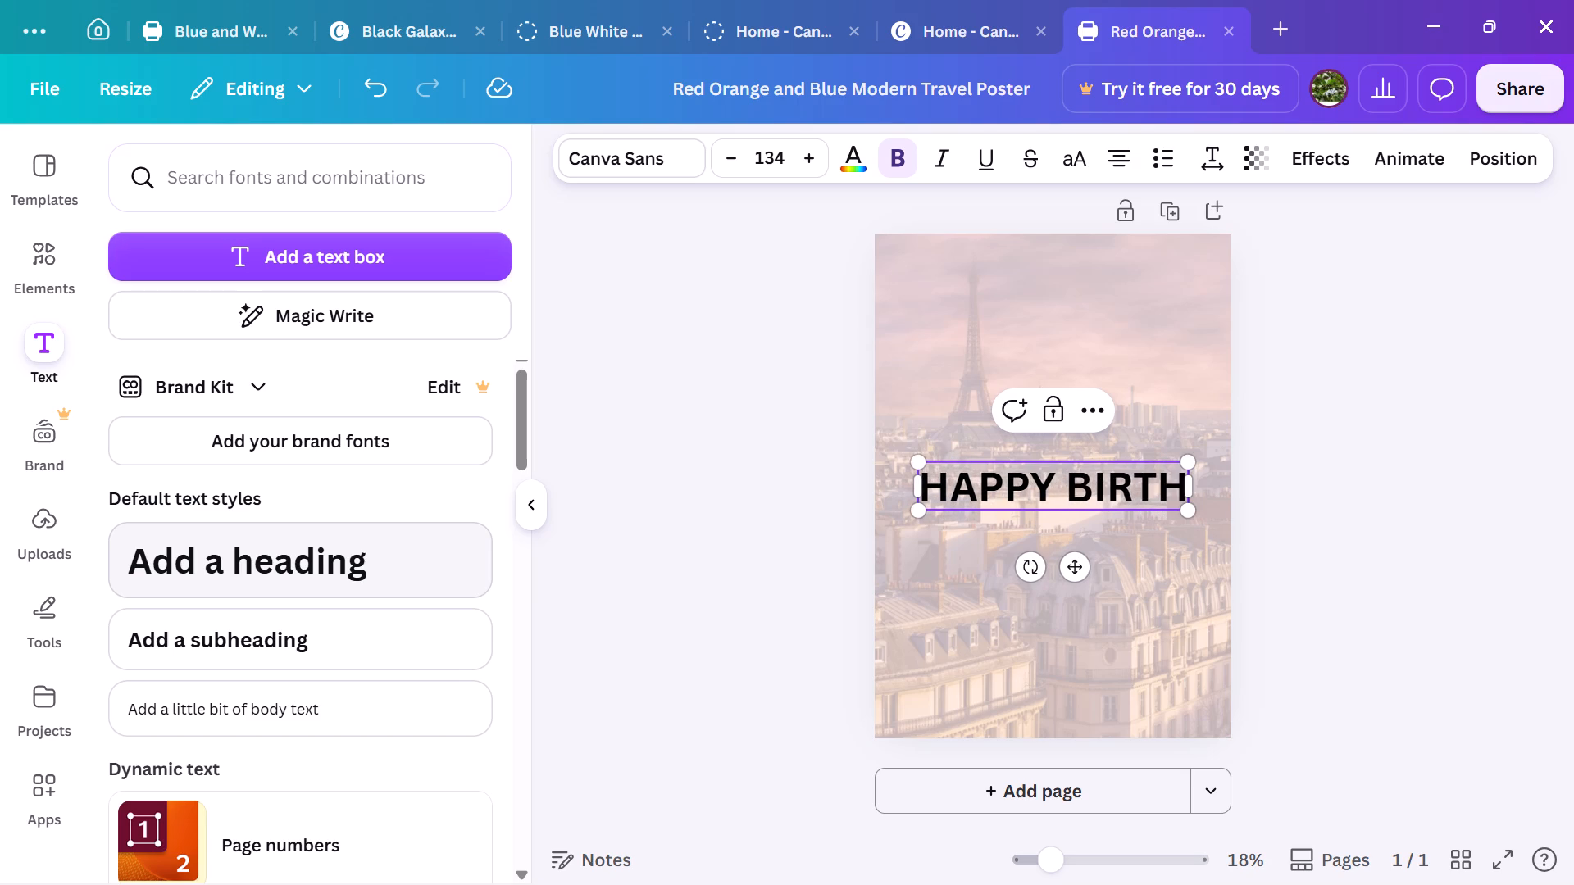
key("d")
type("AY")
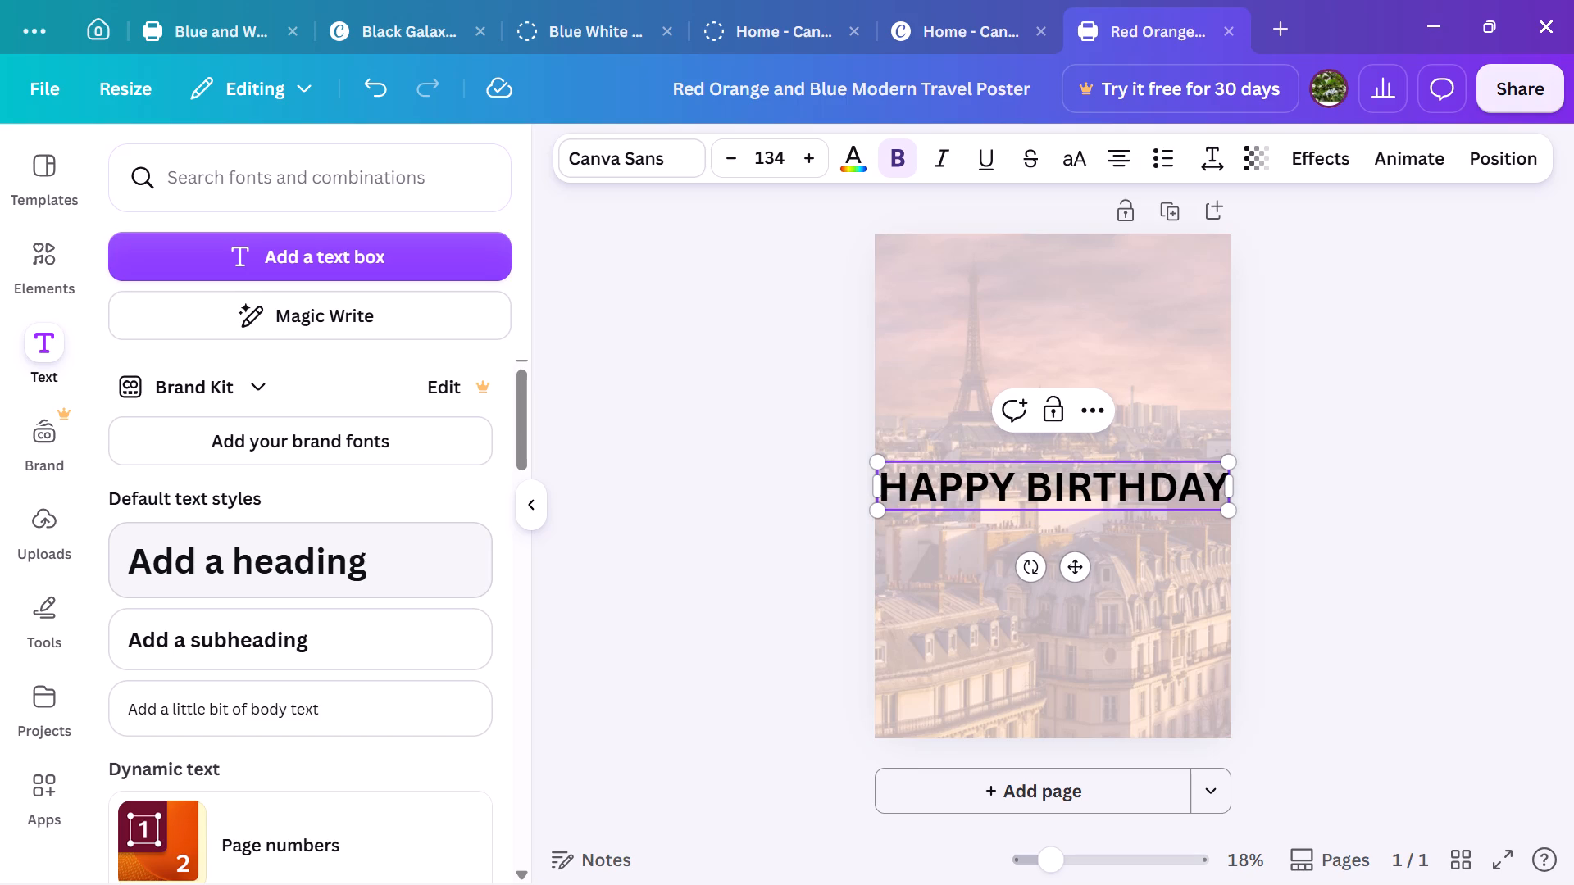
Move the HAPPY BIRTHDAY heading up to the top of the poster, above the Eiffel Tower.
left_click(944, 538)
left_click_drag(968, 486, 985, 299)
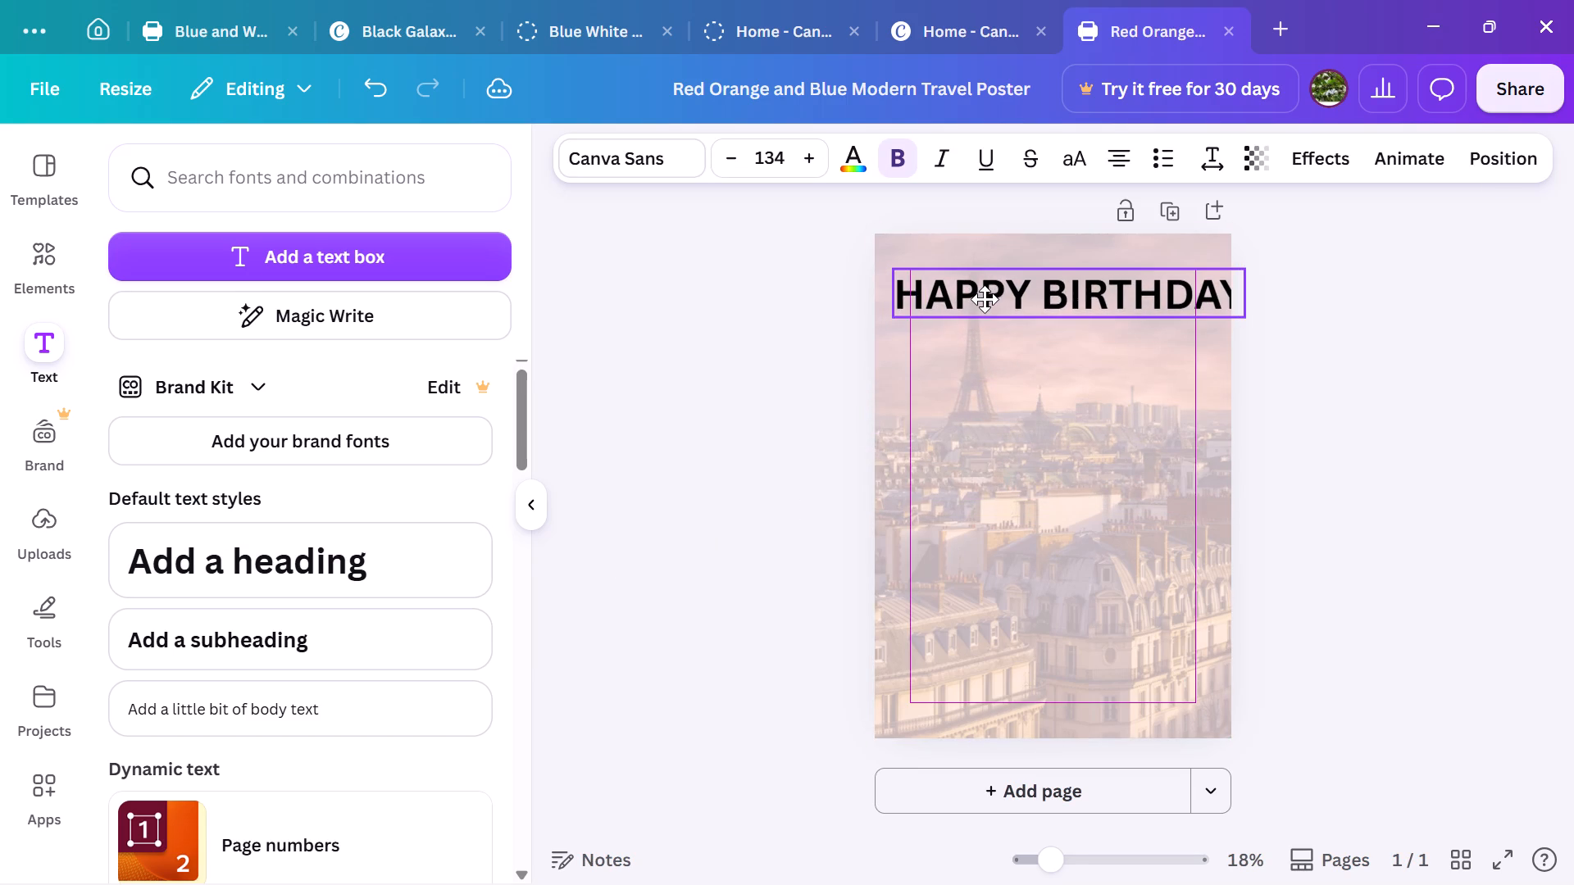
left_click_drag(985, 299, 971, 301)
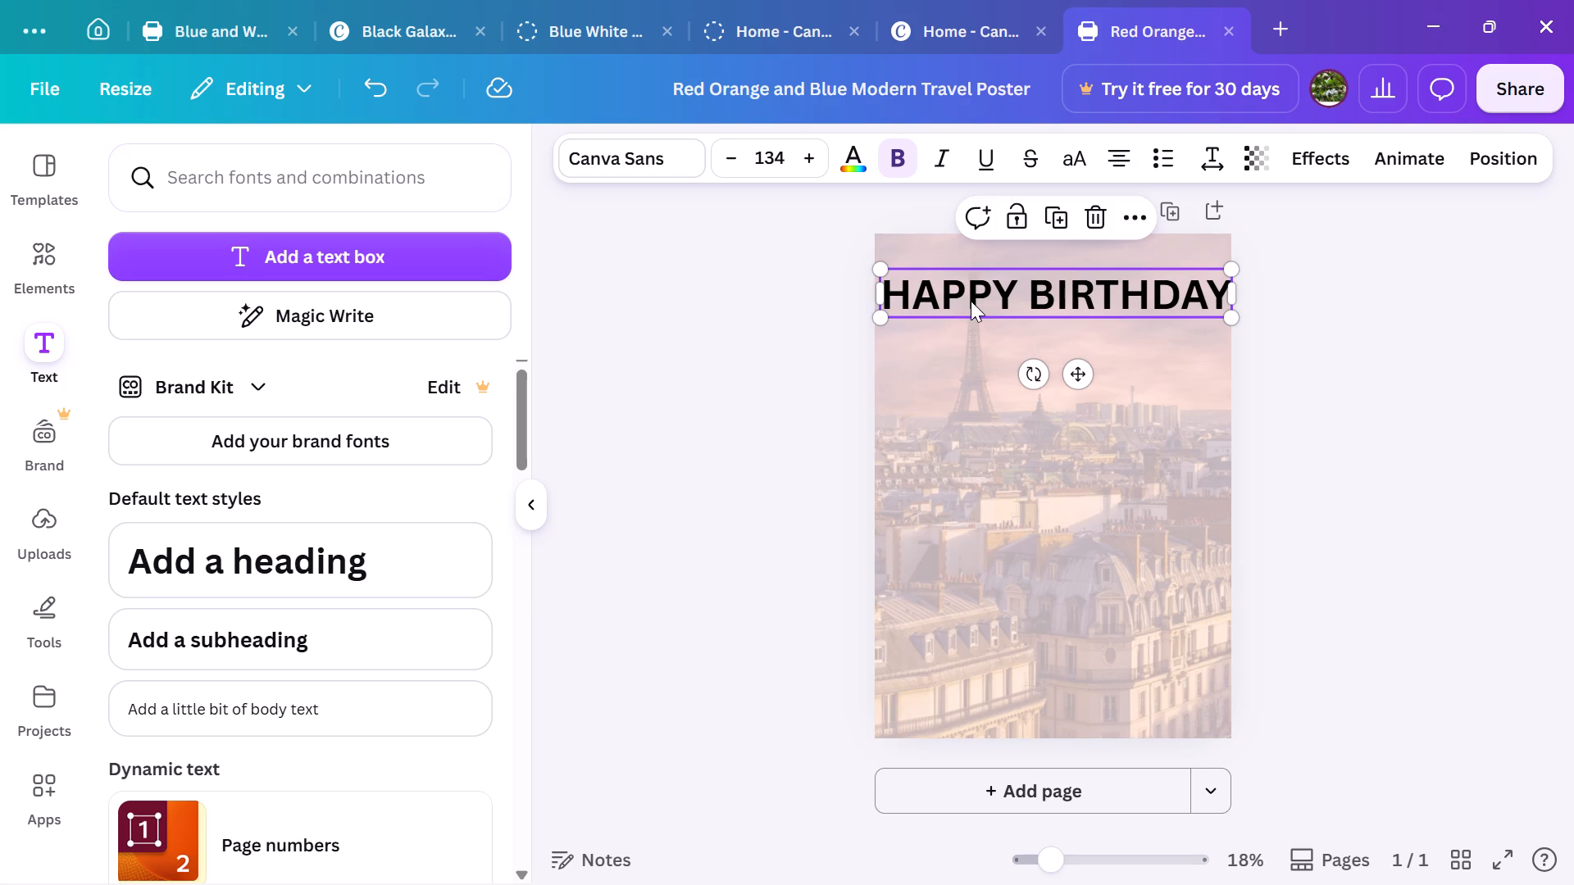
left_click(936, 400)
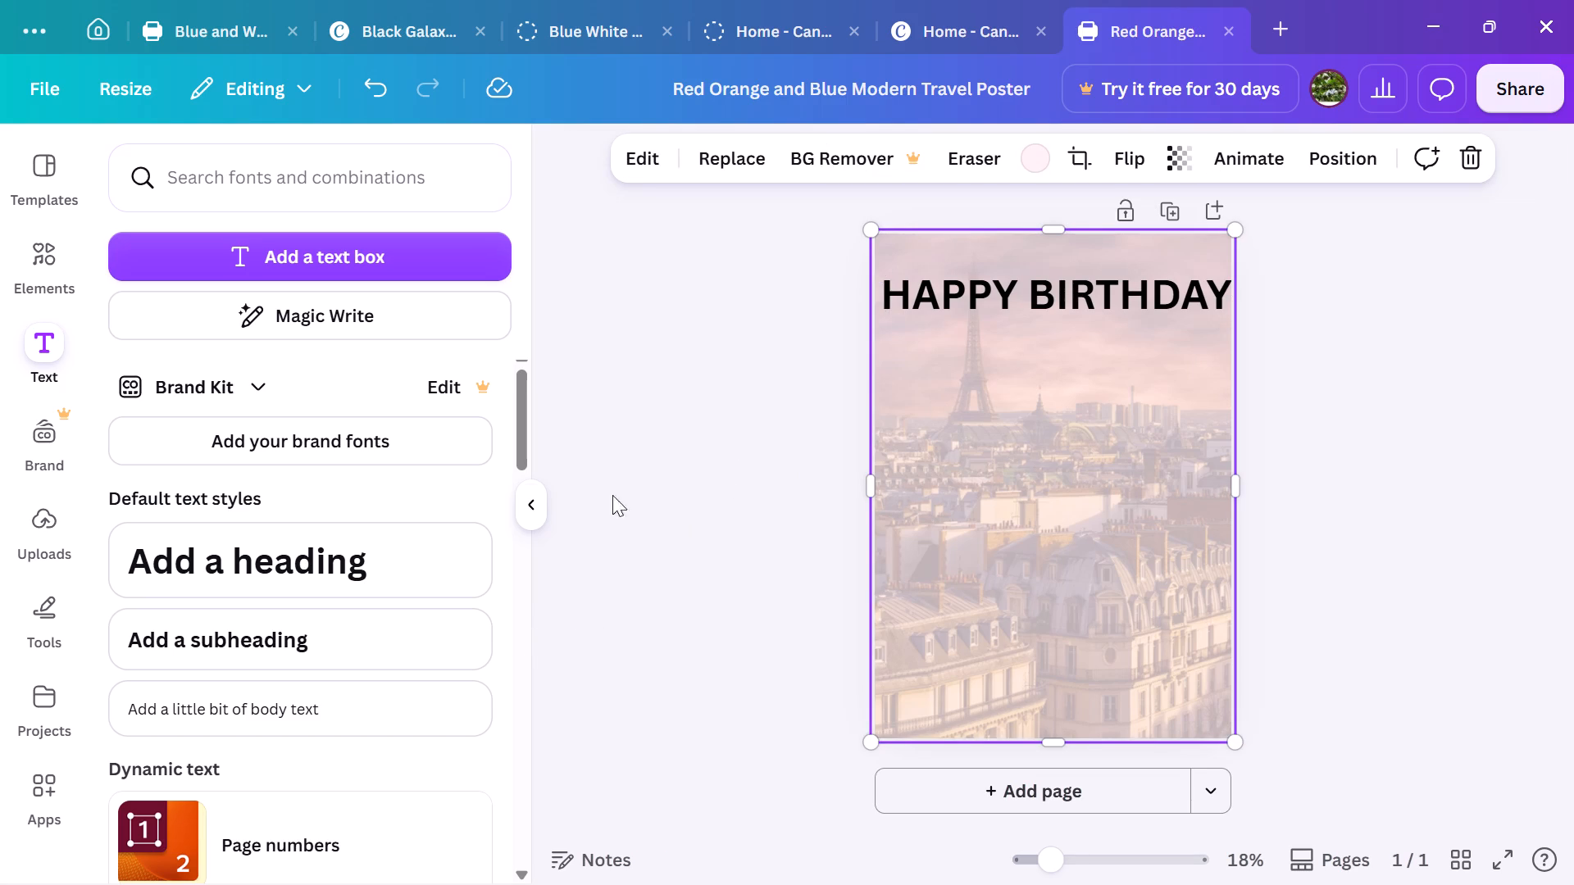
Add a subheading reading DEAREST MOM in the middle of the poster.
left_click(388, 632)
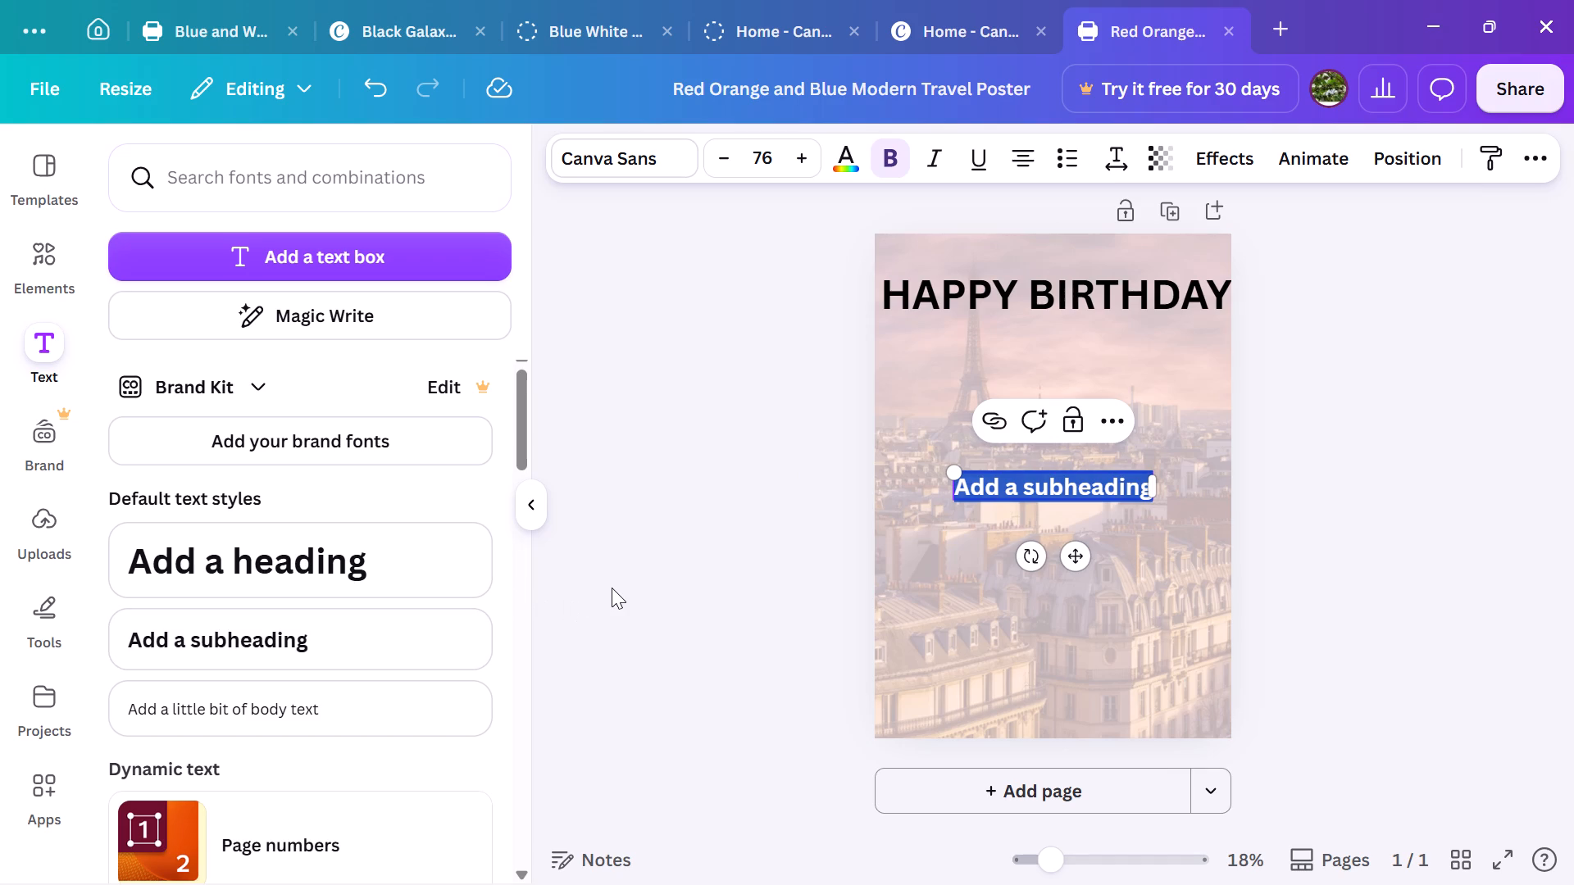
type("DEARED")
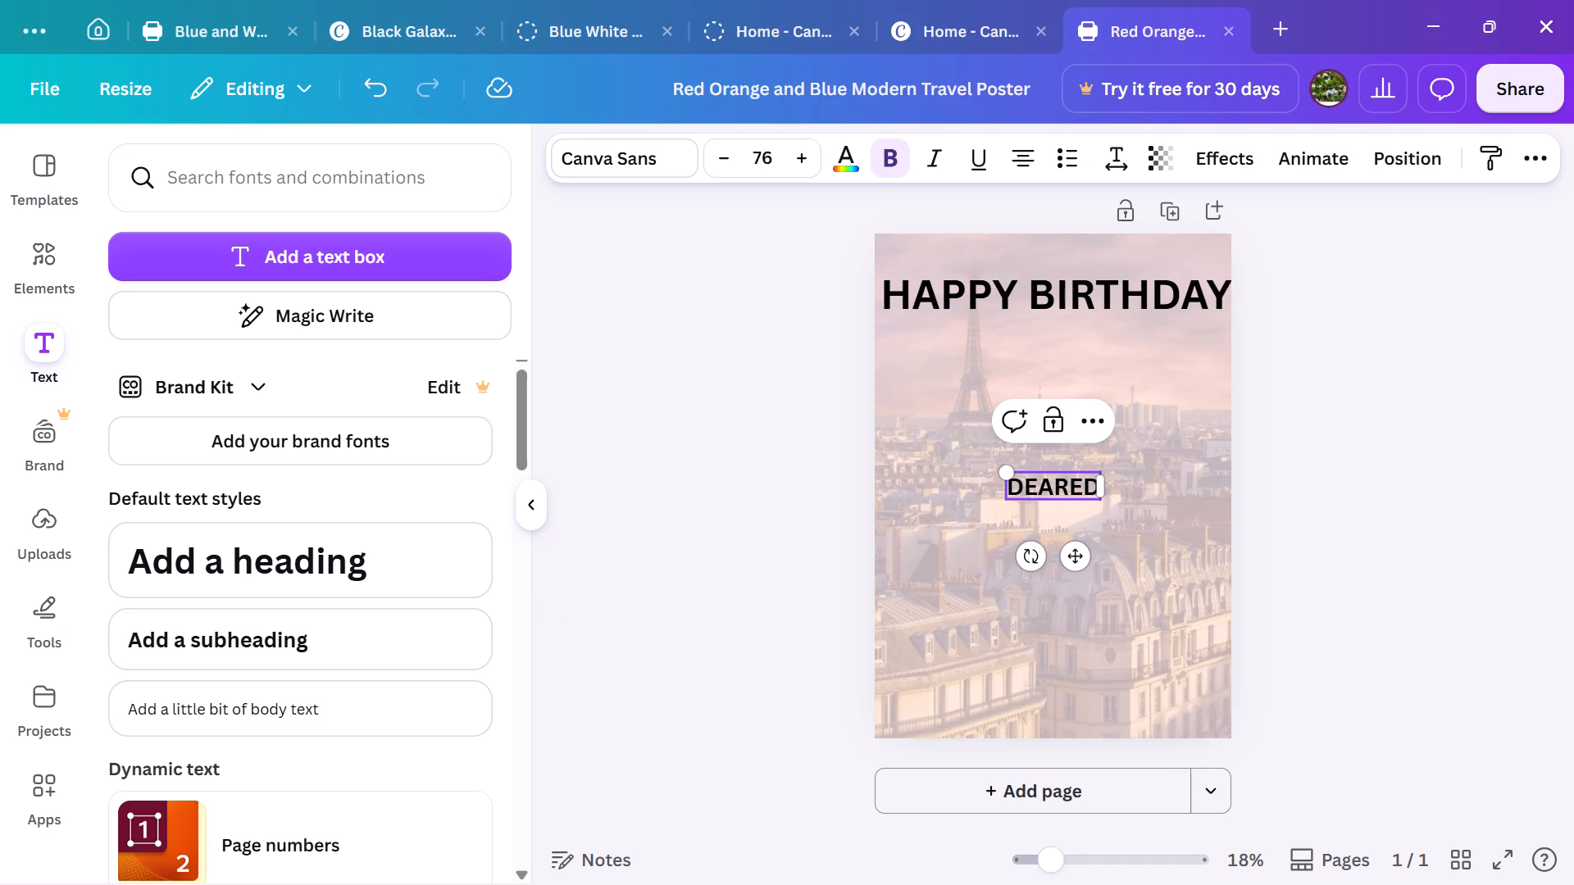
key("BackSpace")
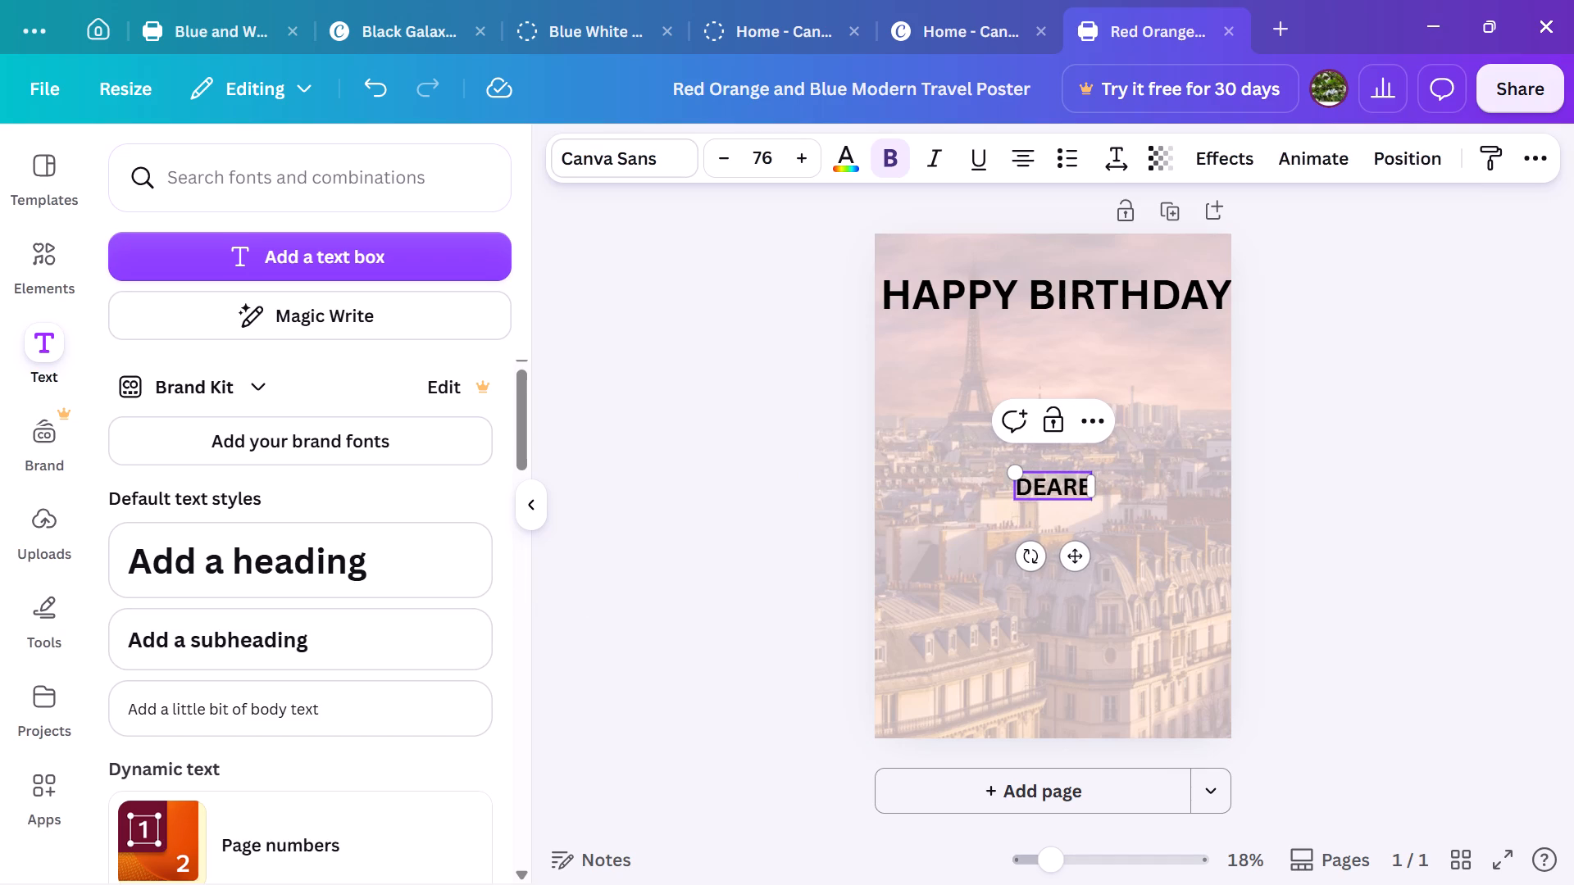
type("ST")
key("space")
type("MO")
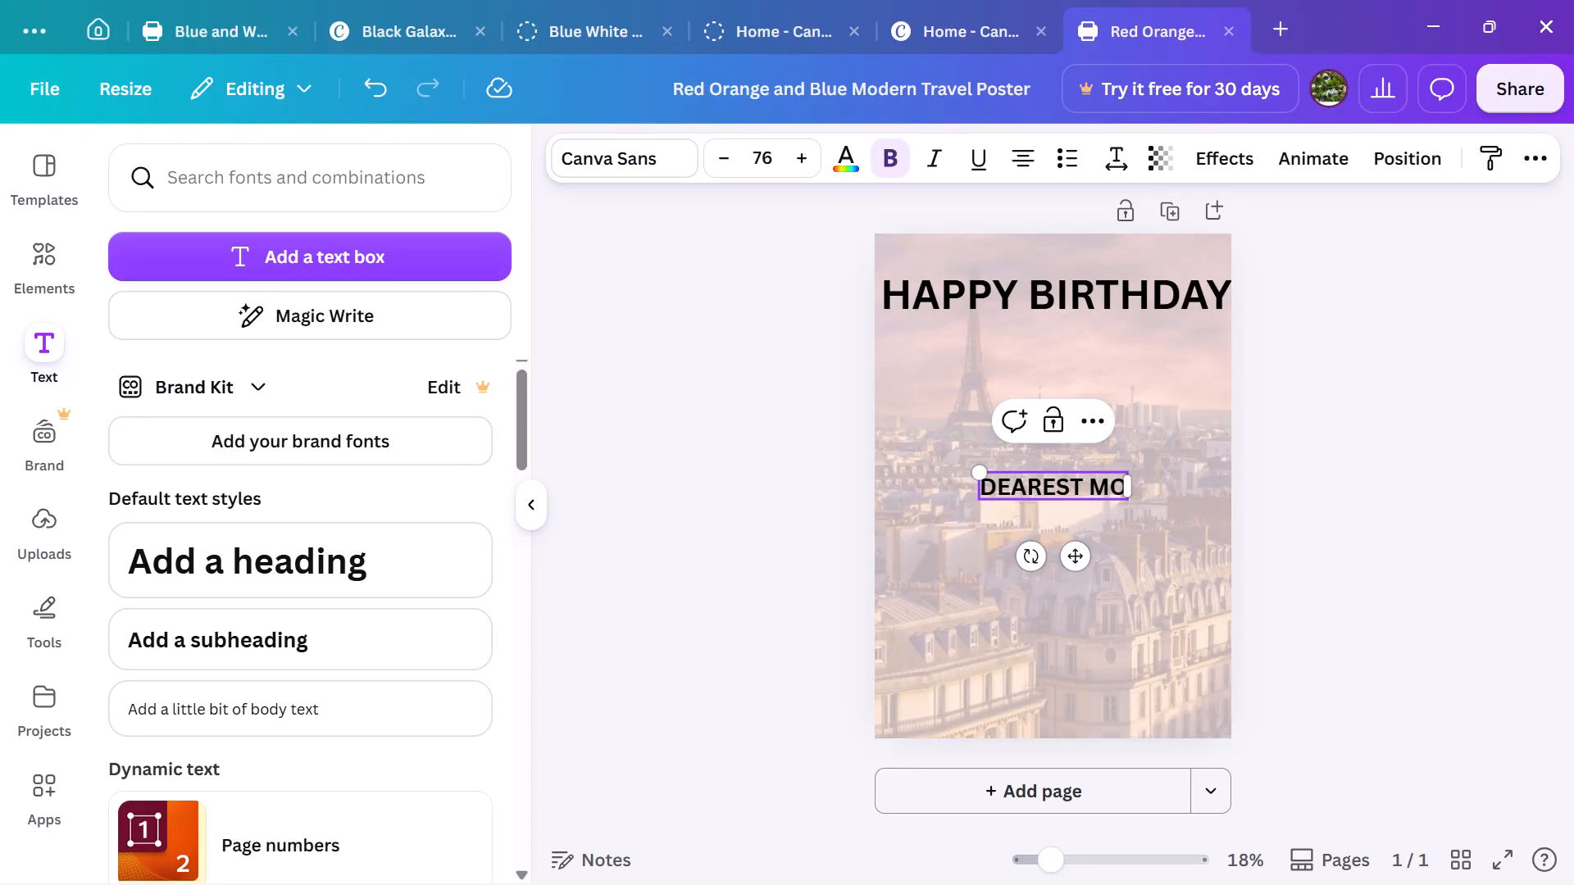
key("m")
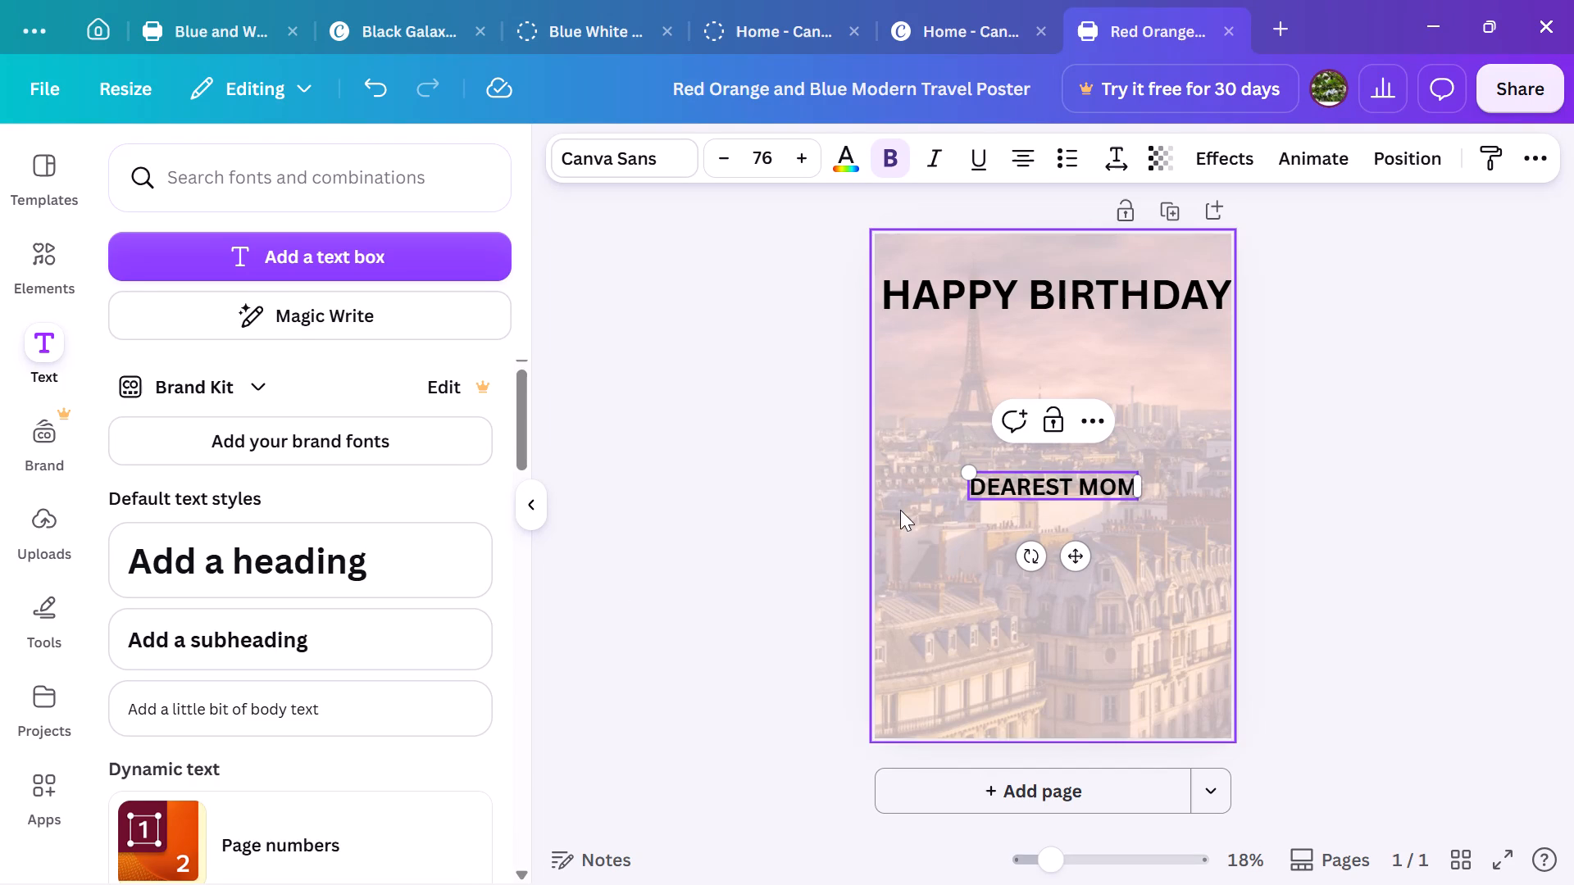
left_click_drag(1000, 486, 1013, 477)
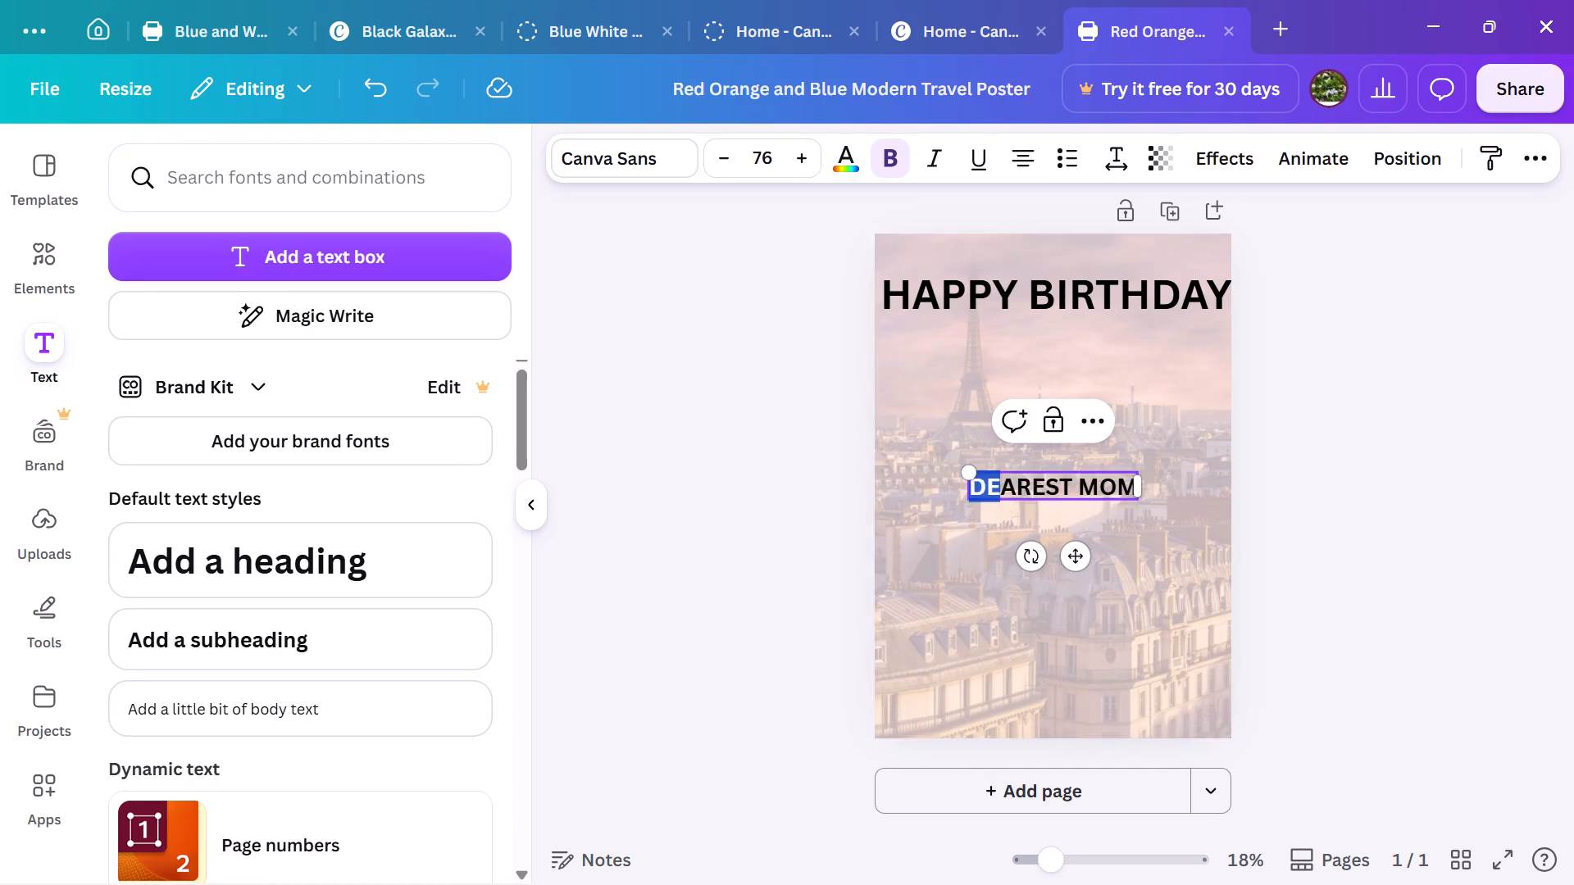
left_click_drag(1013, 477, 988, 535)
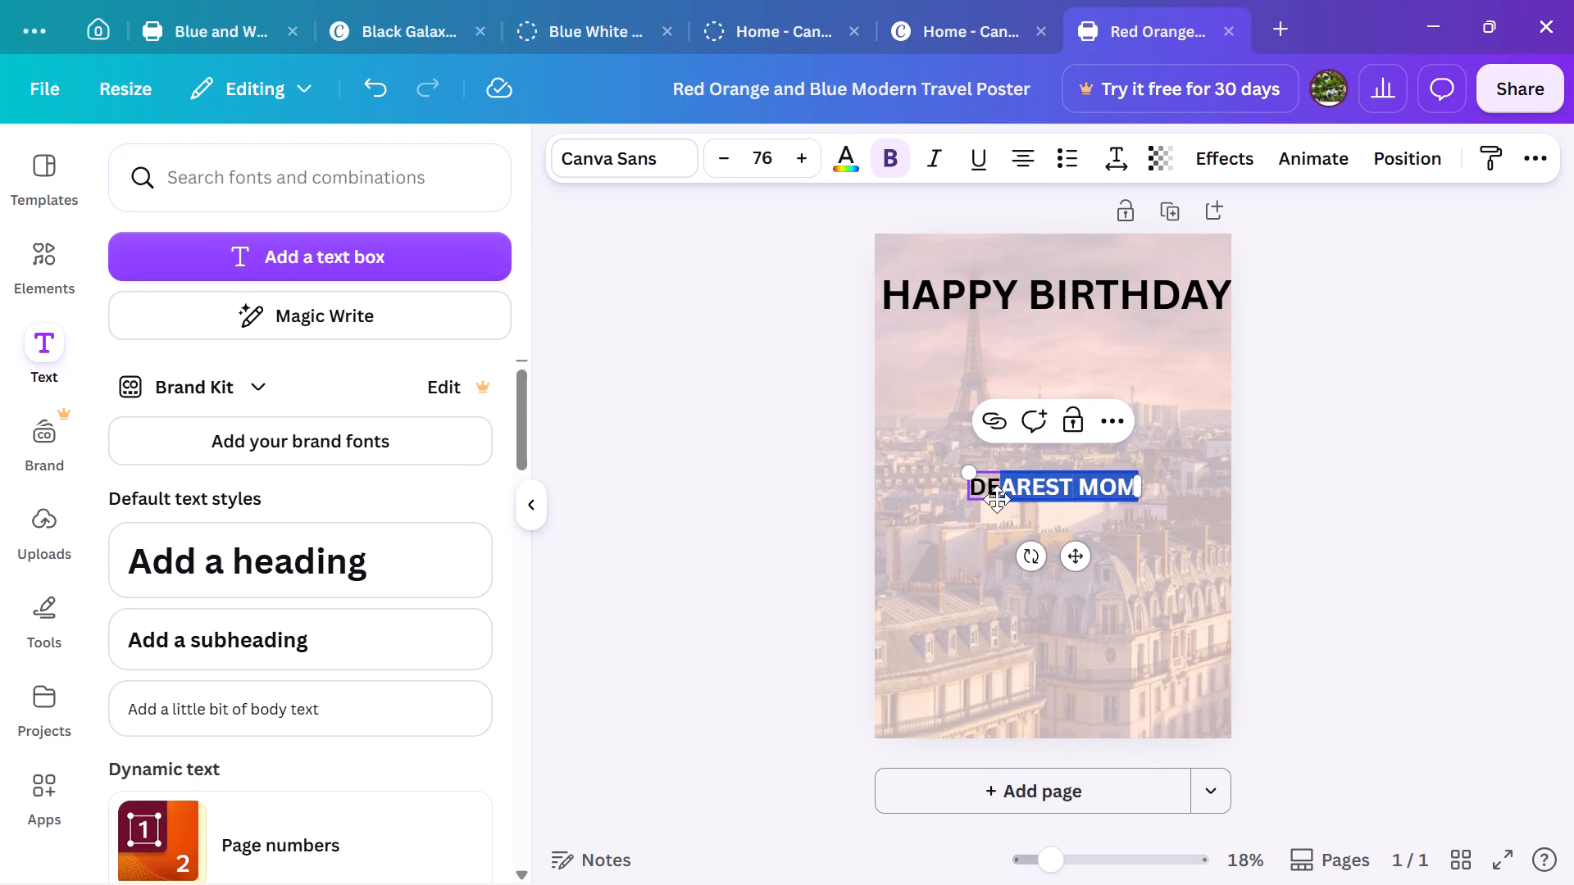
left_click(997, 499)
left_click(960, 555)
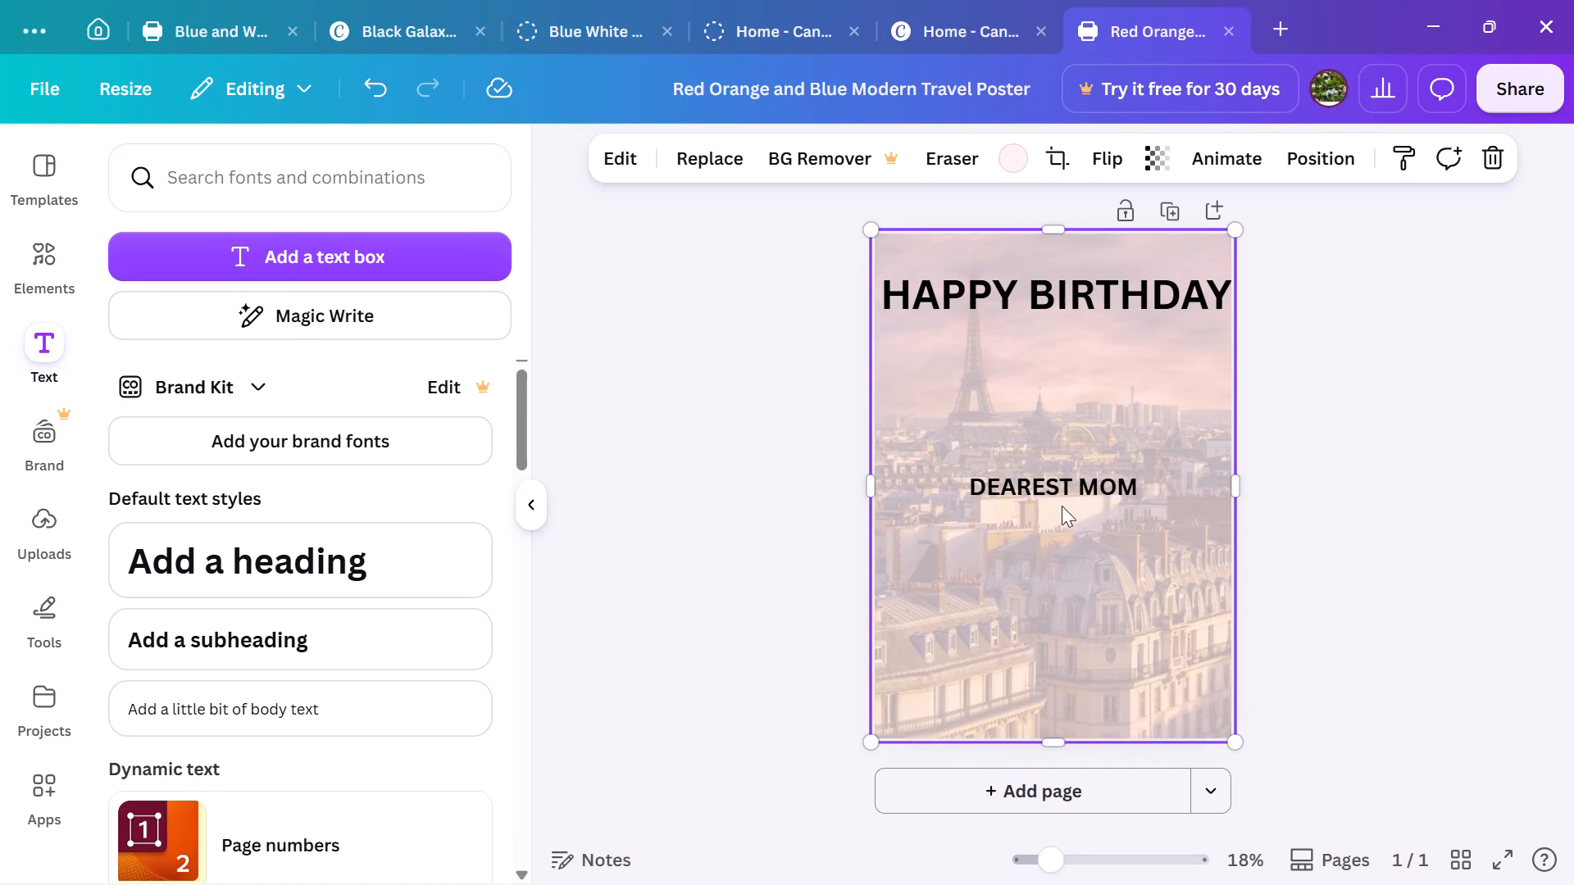
Change the DEAREST MOM subheading's text colour to the dark navy blue default solid colour.
left_click(1059, 487)
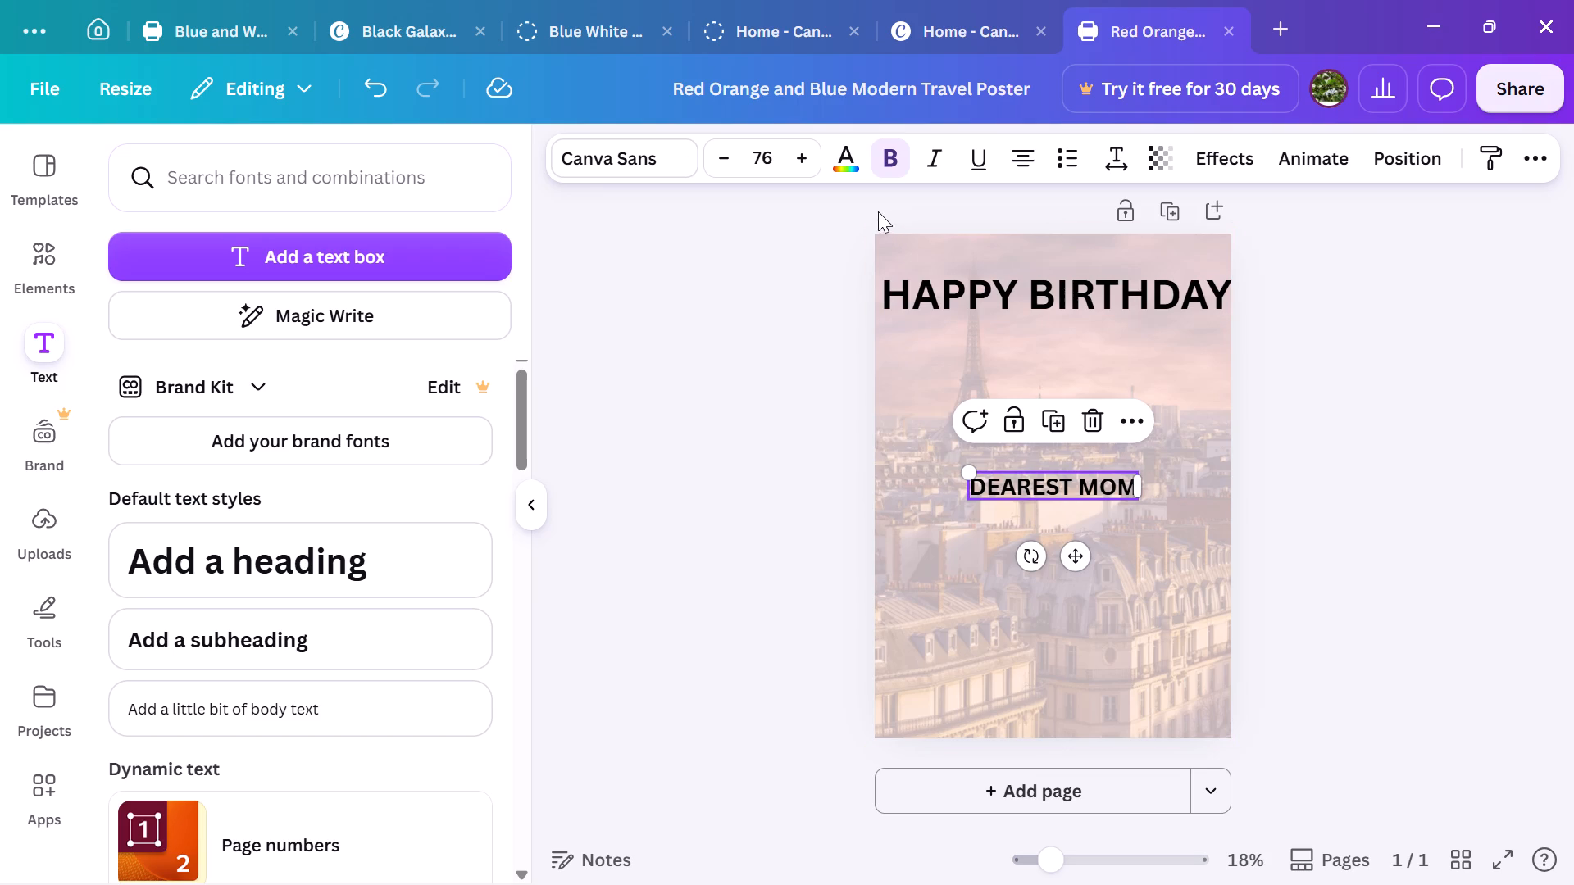
left_click(852, 165)
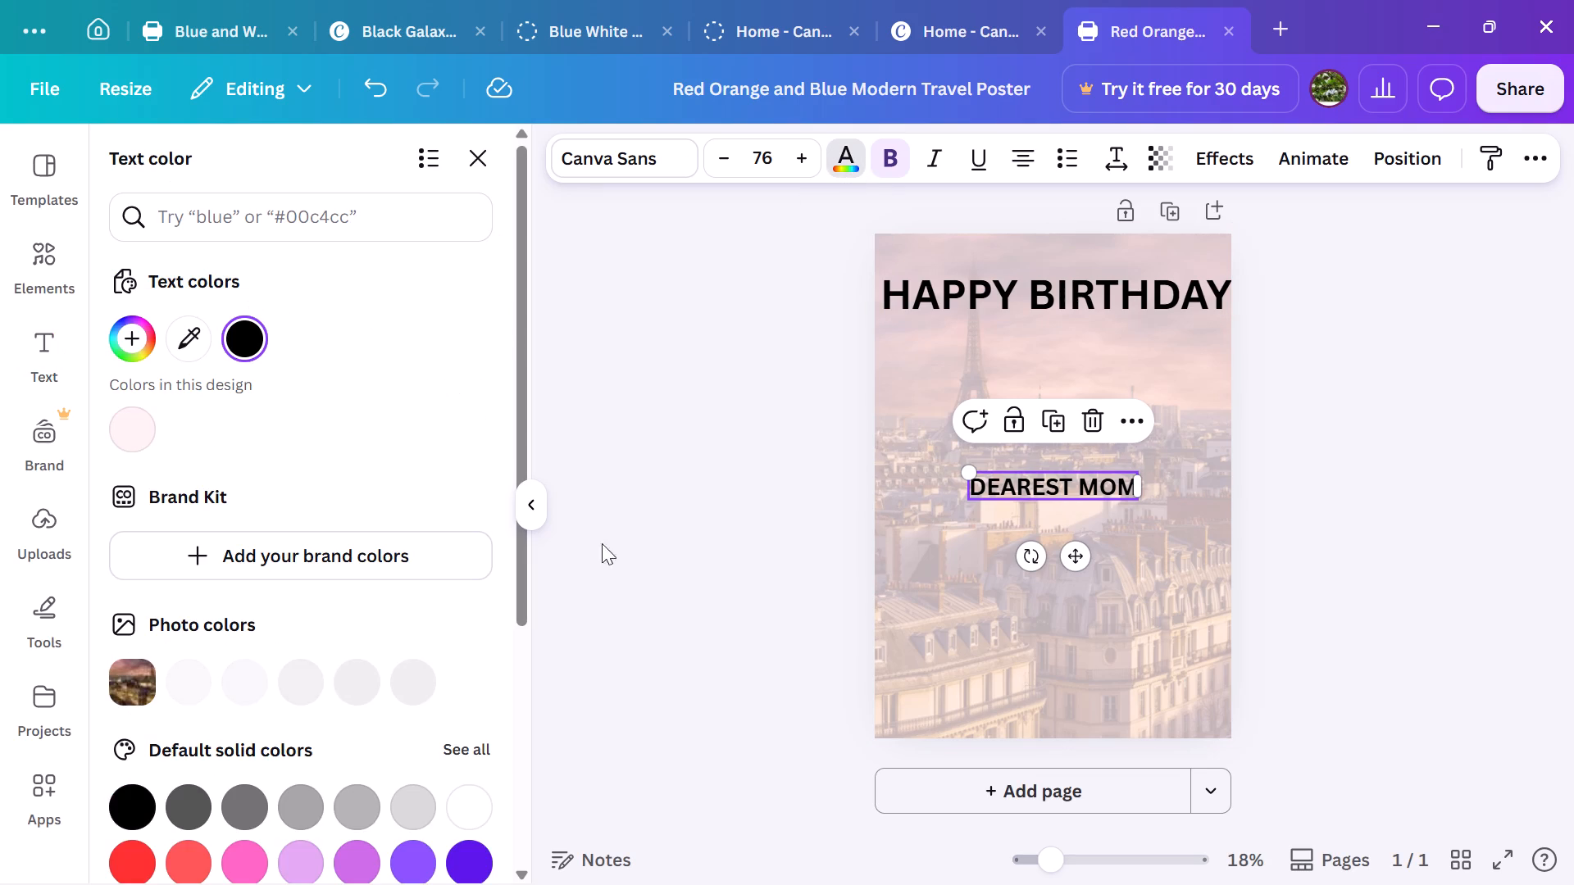
scroll(443, 798, "down", 2)
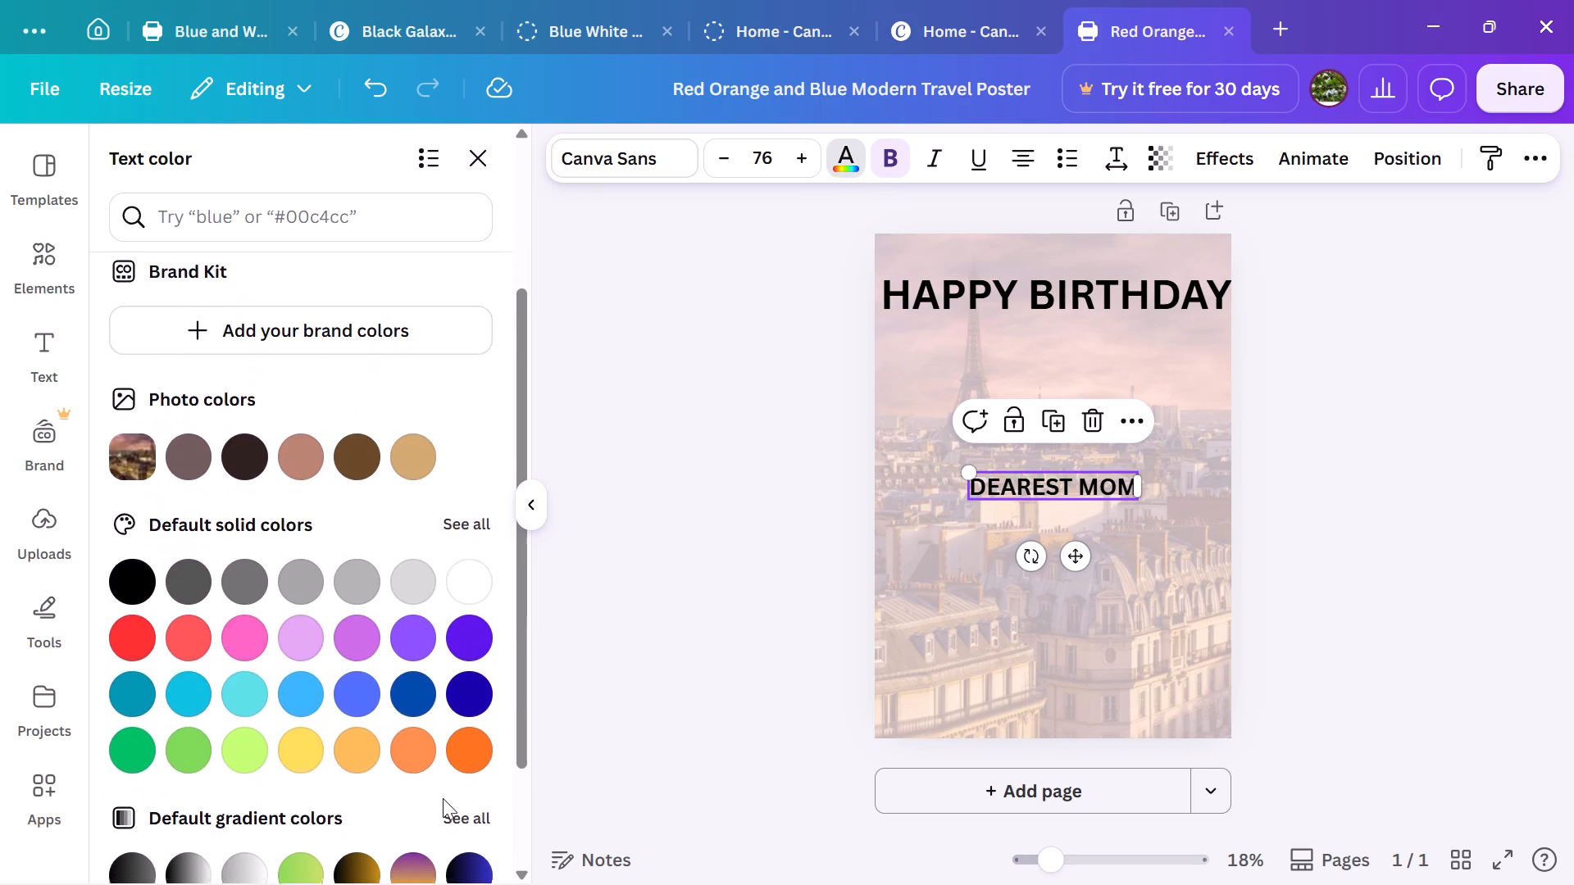
scroll(443, 798, "down", 1)
left_click(469, 672)
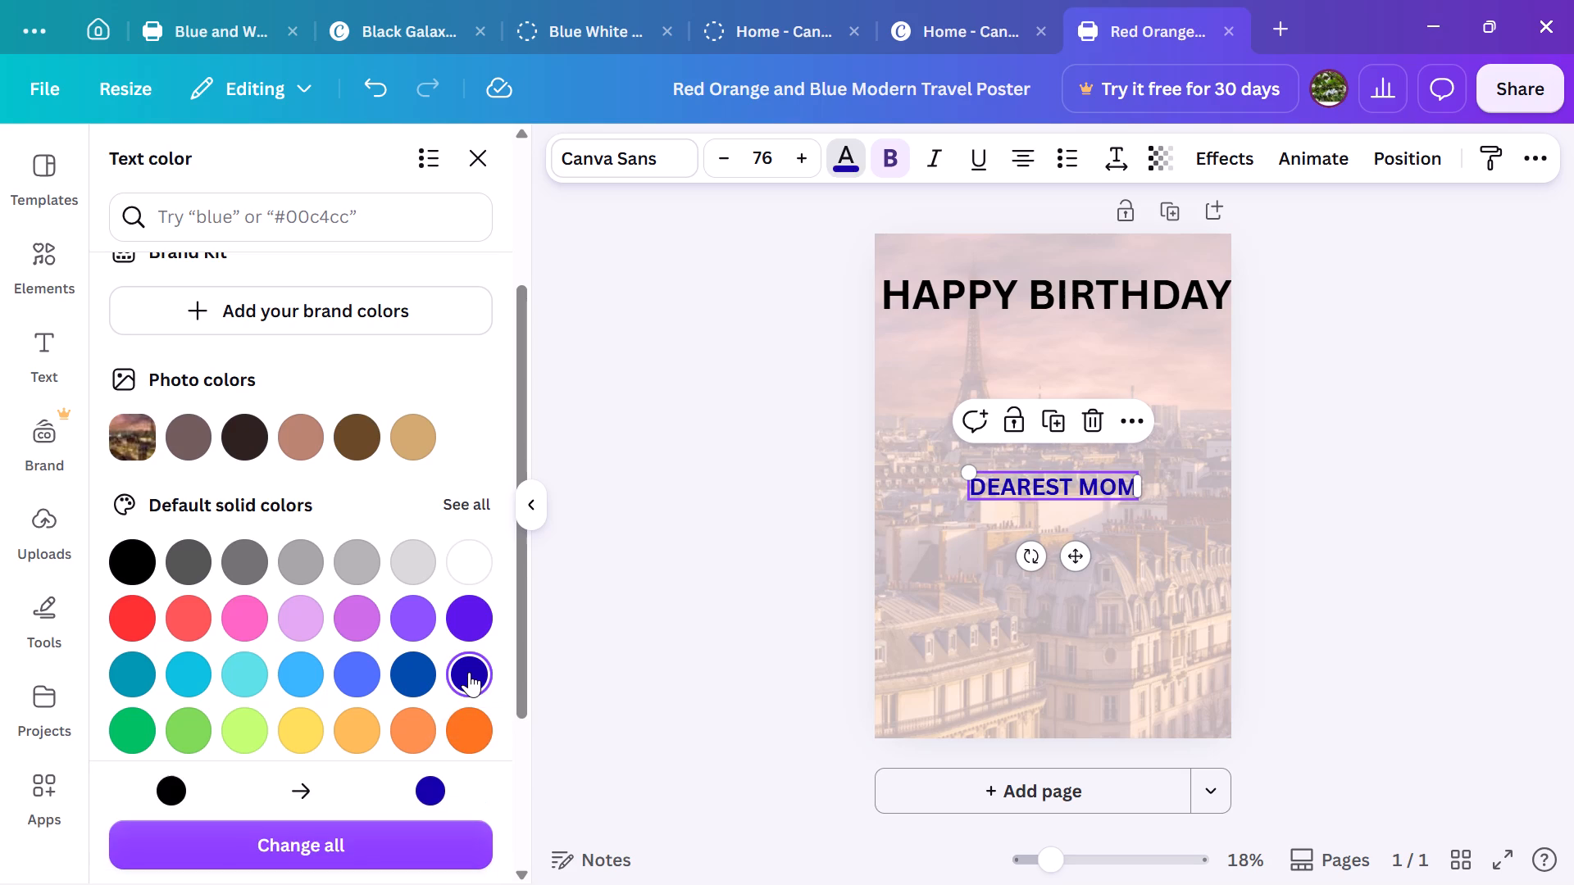
left_click(900, 555)
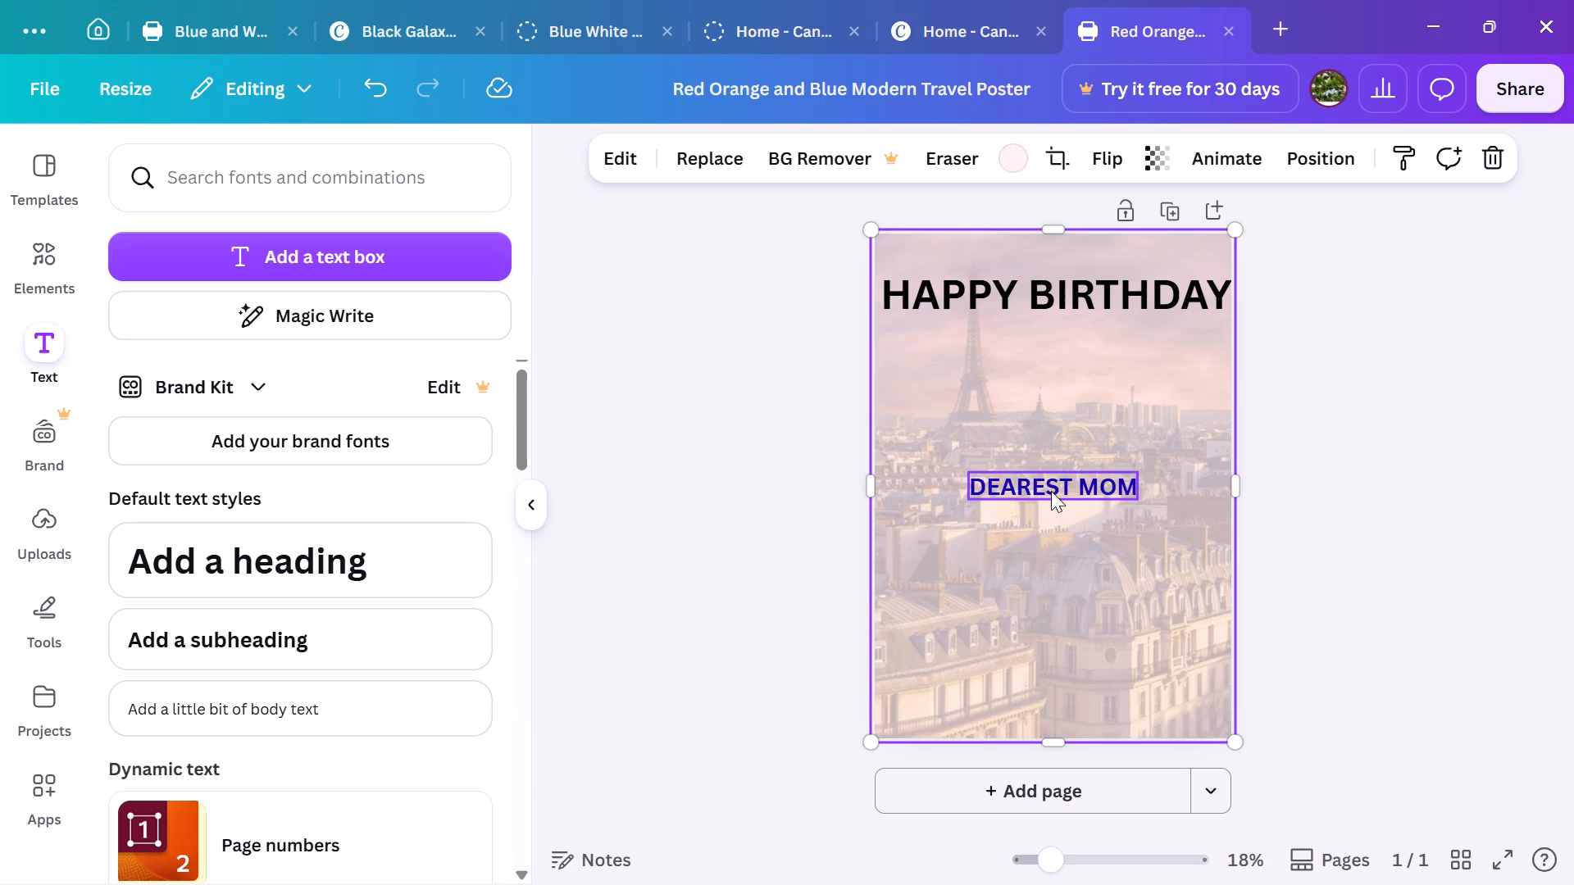
Move the DEAREST MOM subheading up to sit directly beneath the HAPPY BIRTHDAY heading, roughly centred.
left_click_drag(1052, 491, 1071, 349)
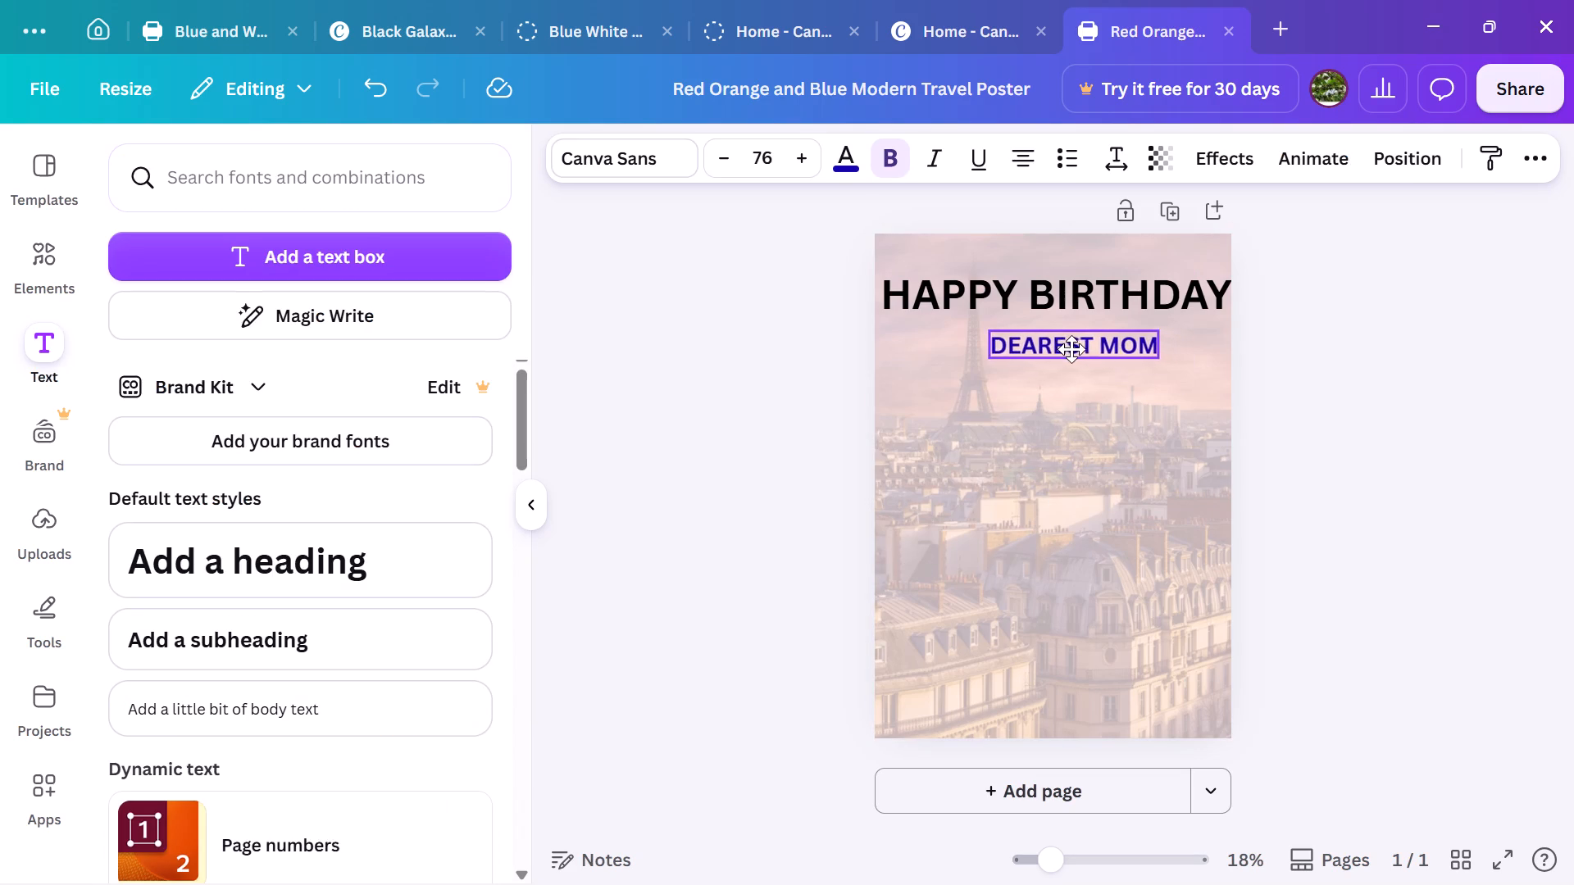
left_click_drag(1071, 349, 1040, 344)
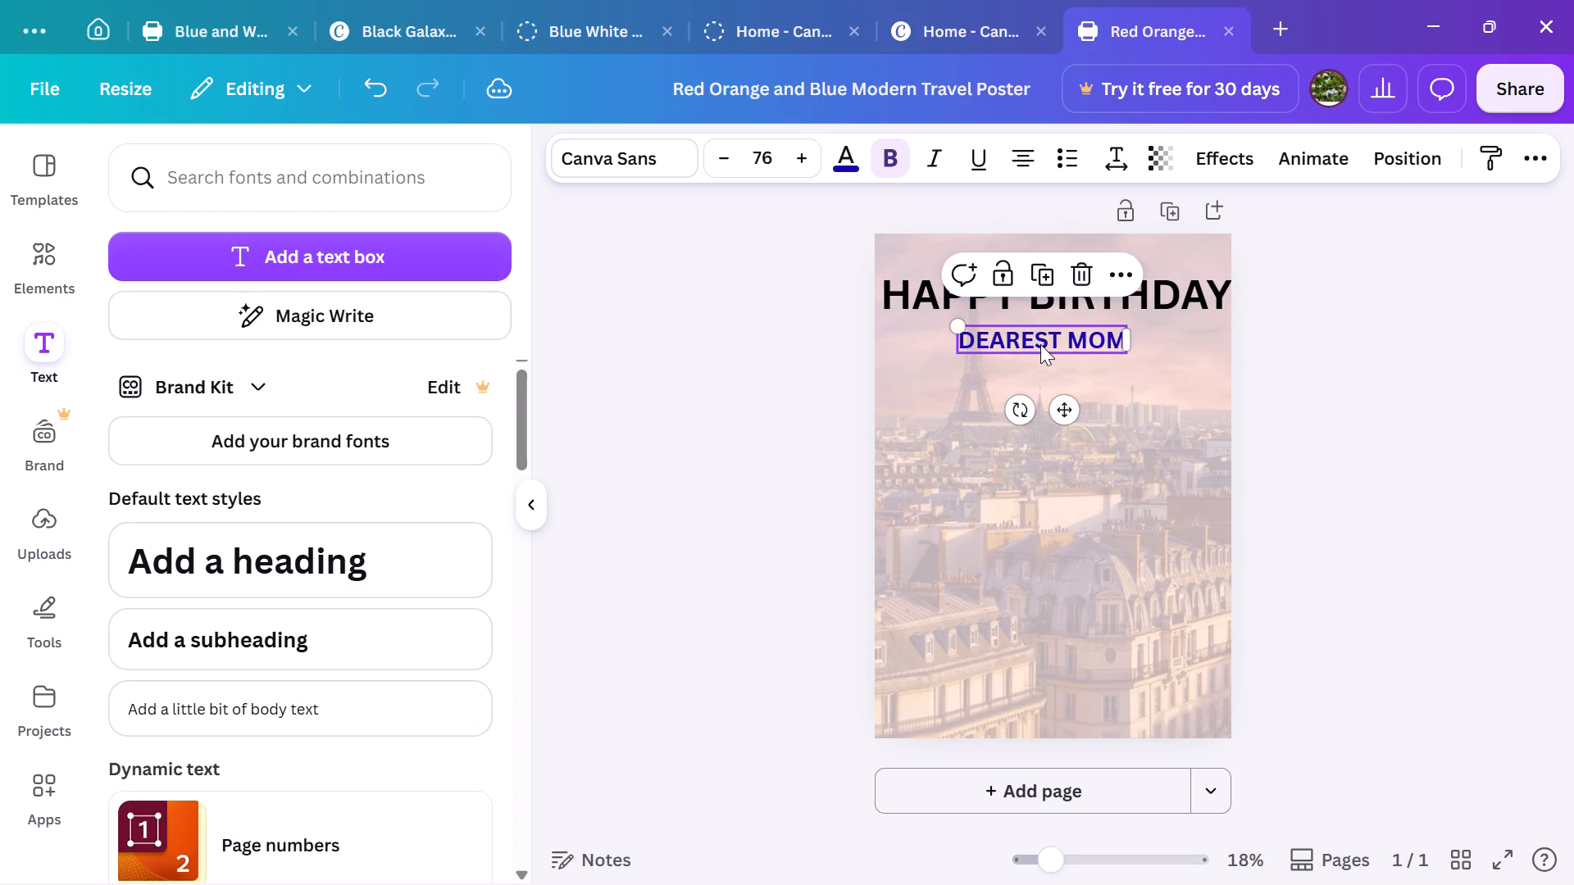
left_click(928, 479)
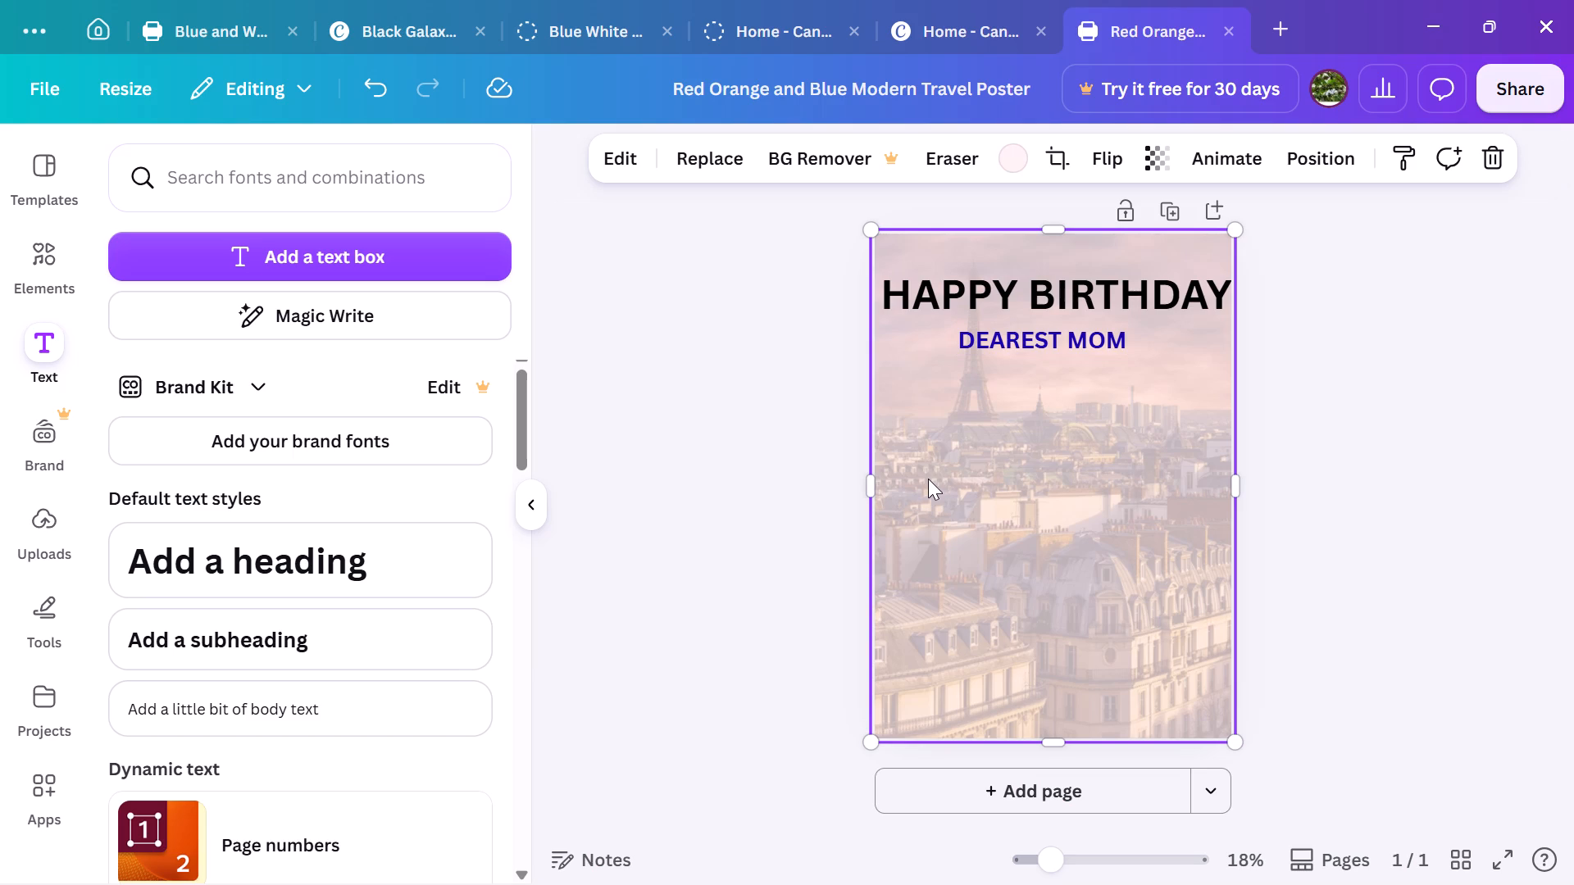
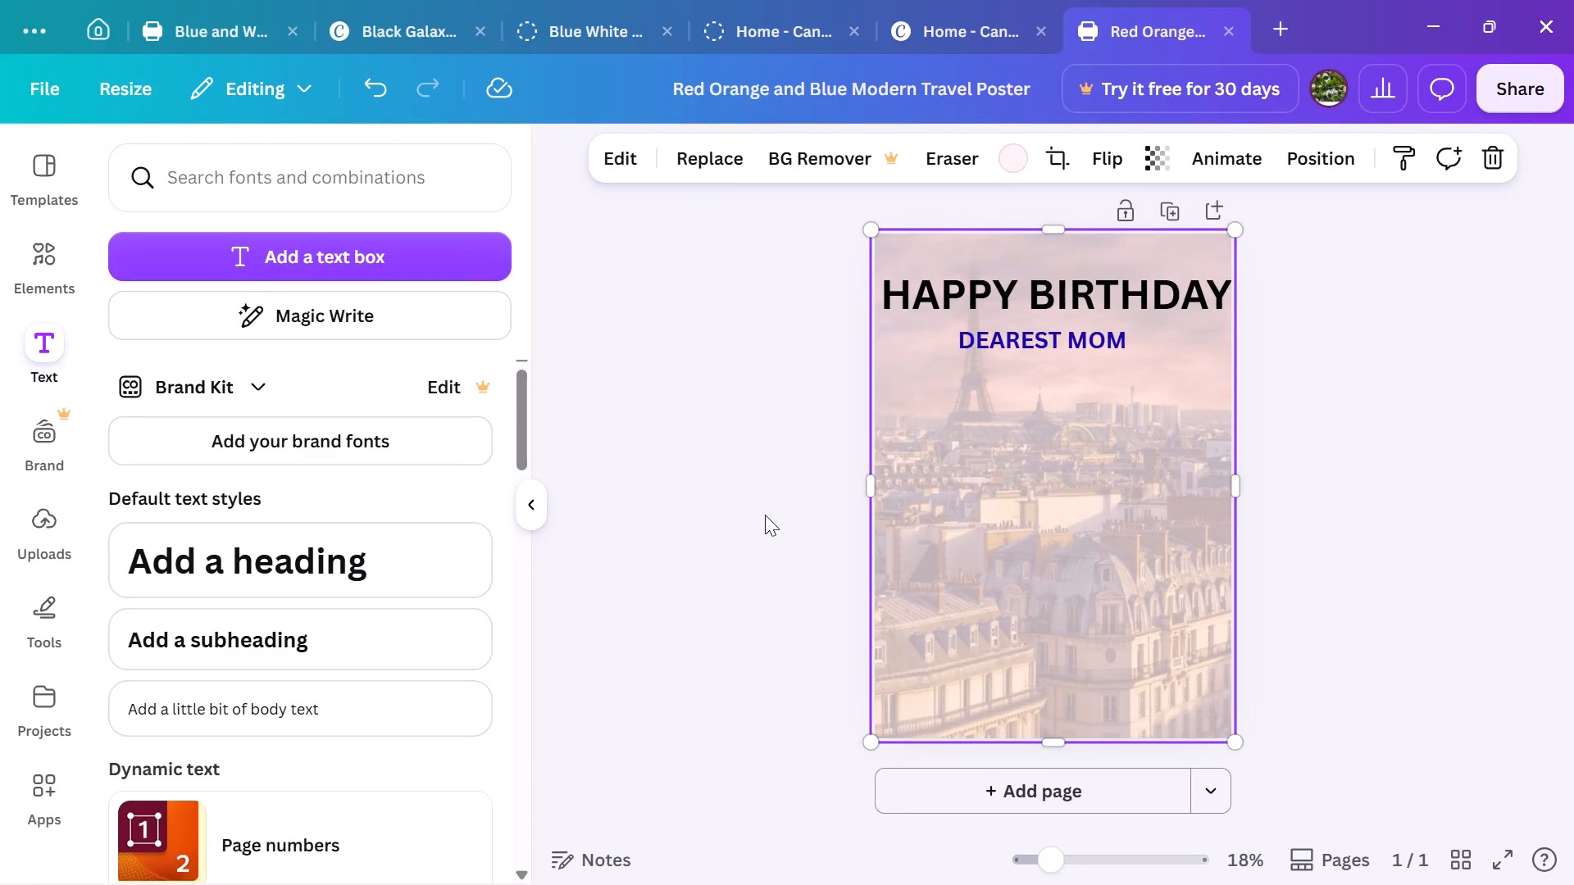
Add a body text box in the middle of the poster, below the DEAREST MOM subheading.
left_click(420, 715)
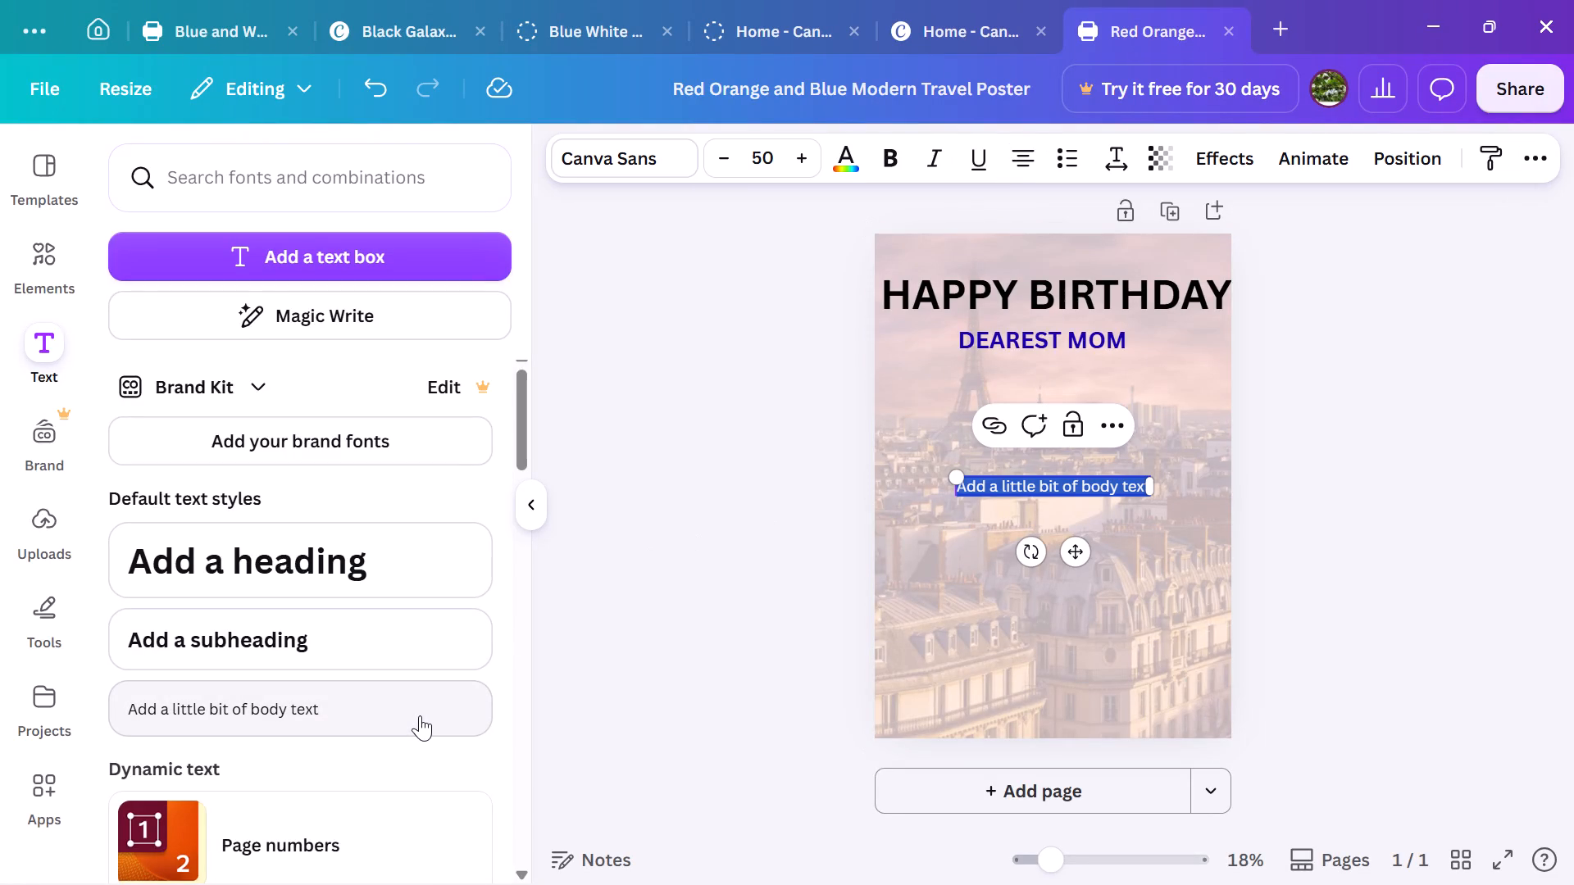
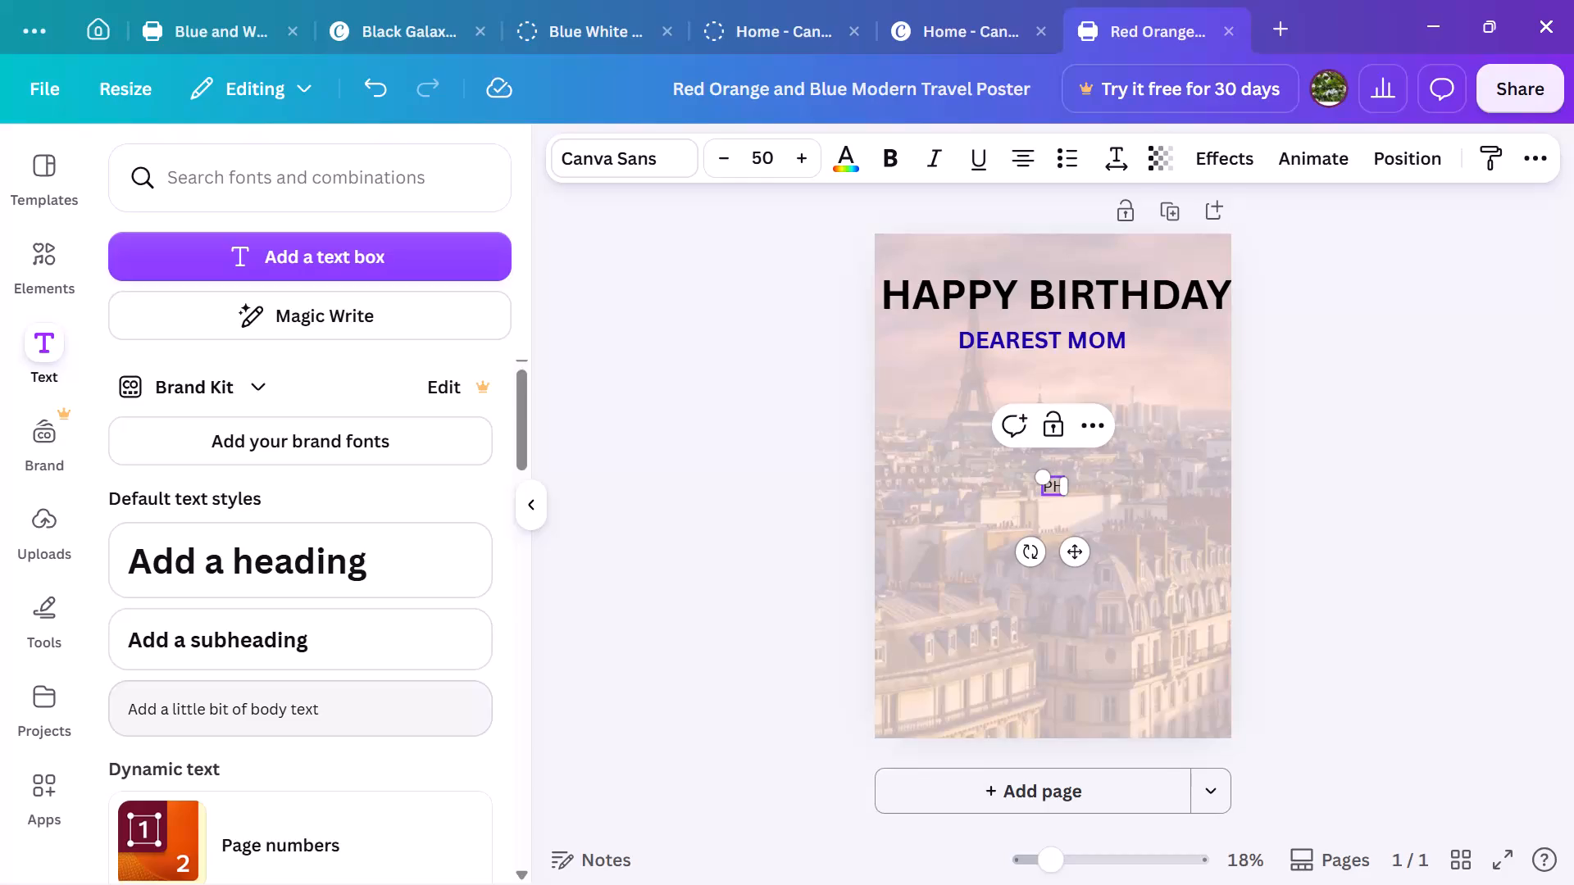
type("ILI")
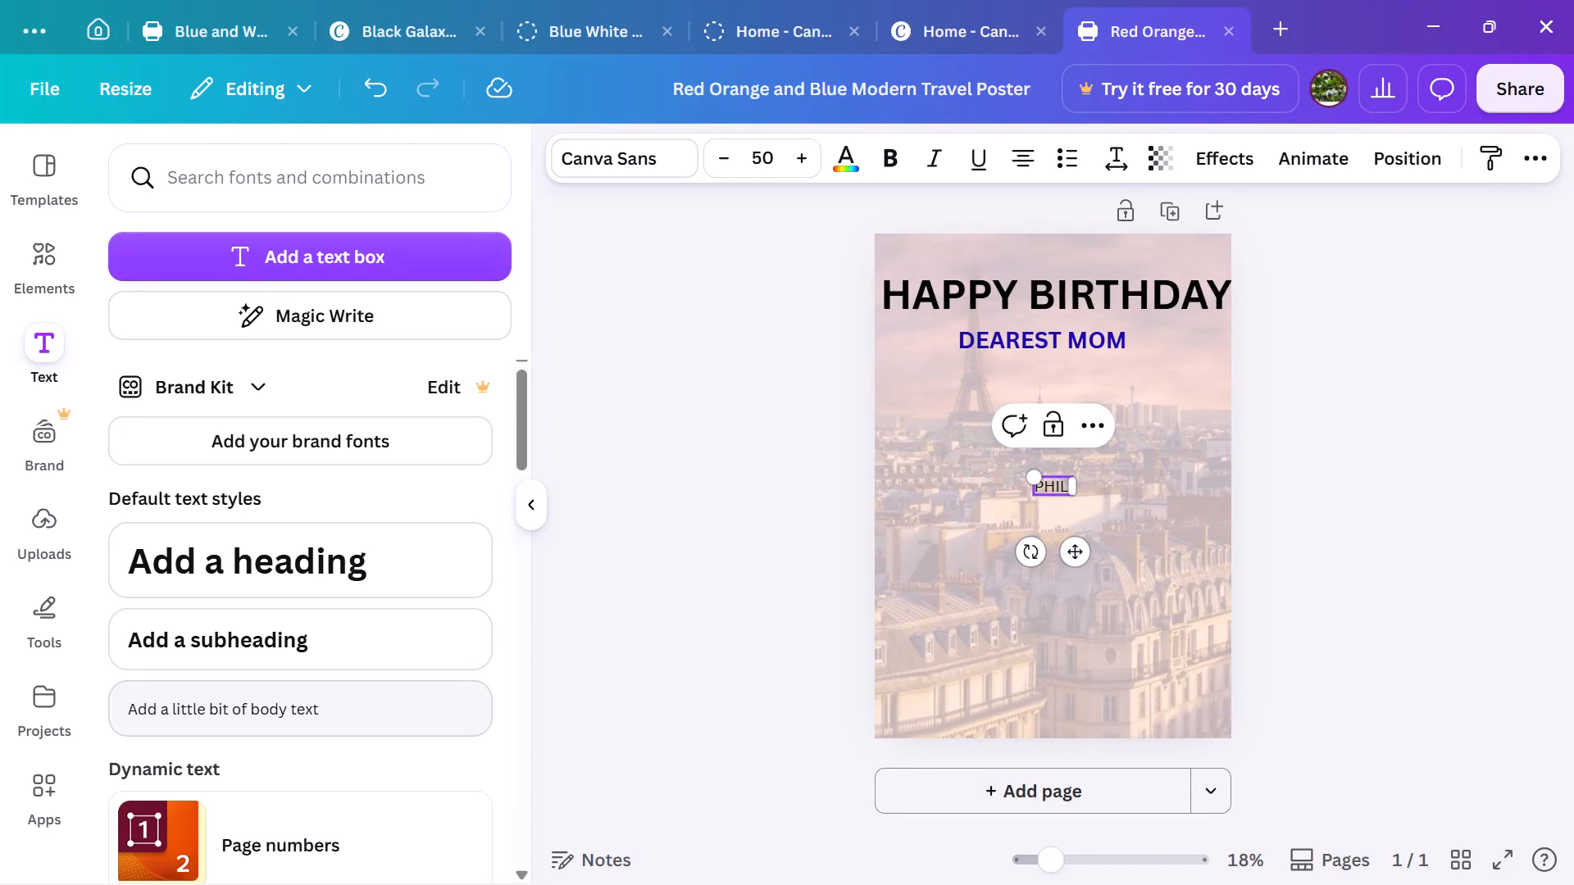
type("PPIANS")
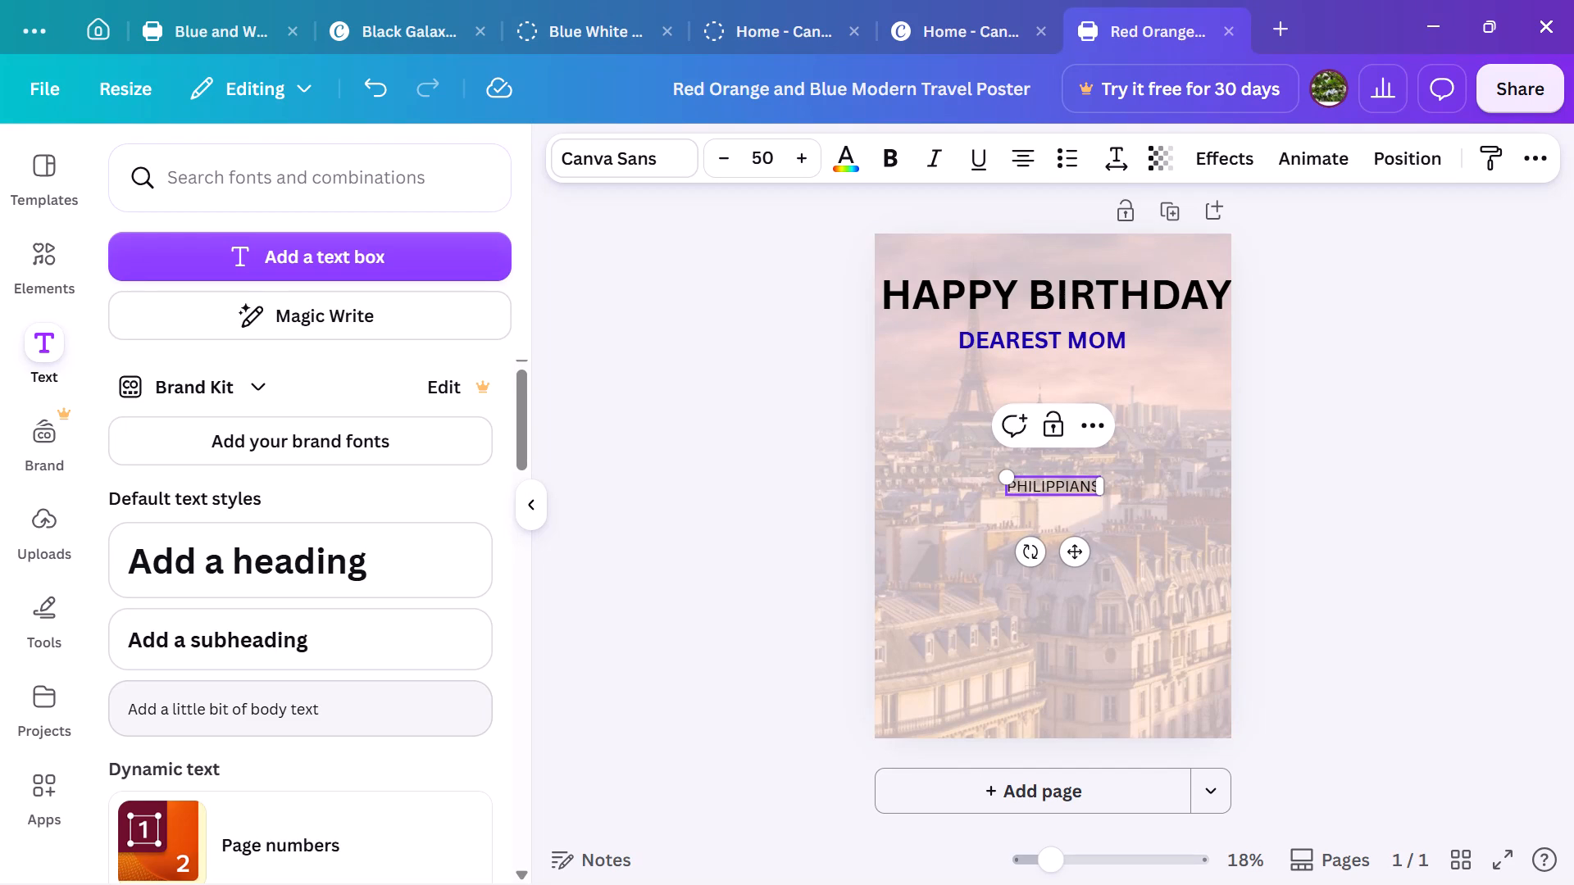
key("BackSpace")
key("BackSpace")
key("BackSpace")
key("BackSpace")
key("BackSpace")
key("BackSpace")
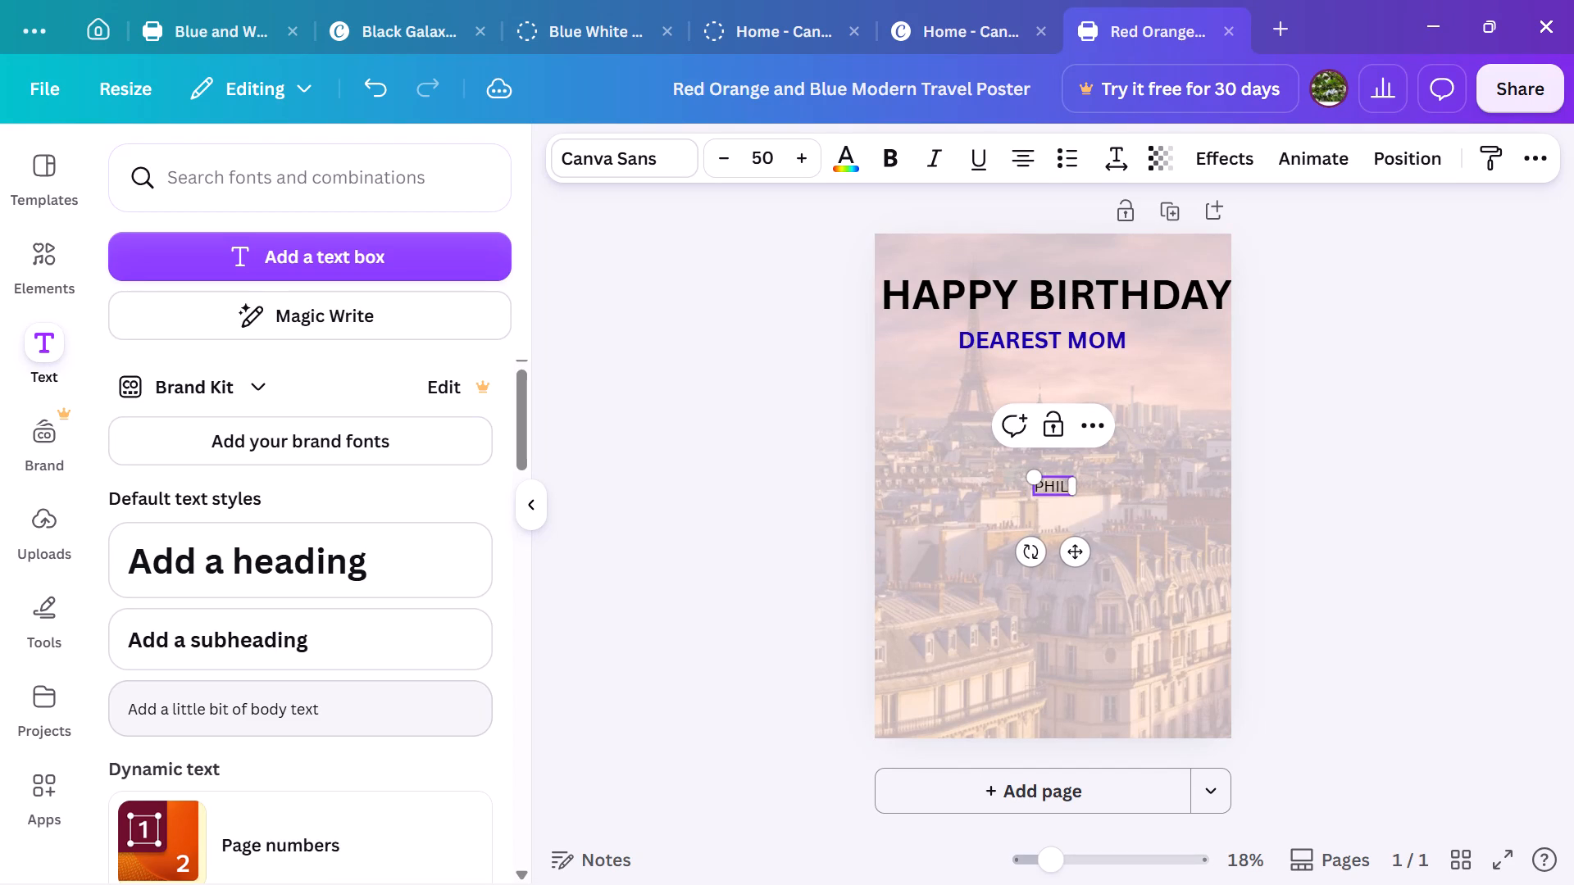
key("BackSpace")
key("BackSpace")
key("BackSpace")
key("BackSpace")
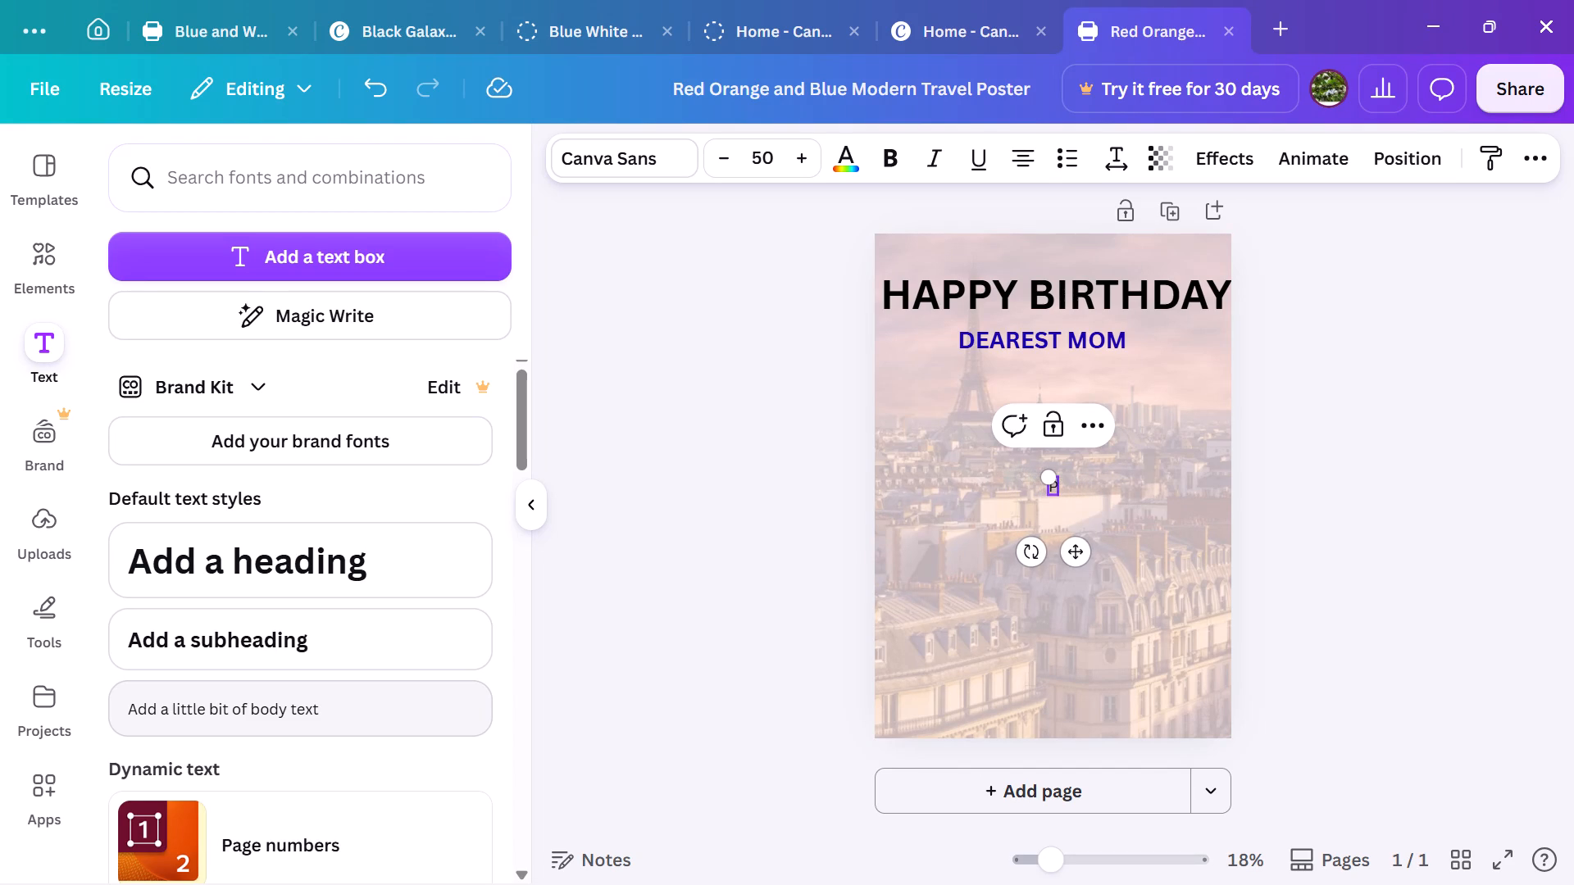
Complete the verse reference in the body text box so it reads "Philipians 1:3", followed by a space.
type("hil")
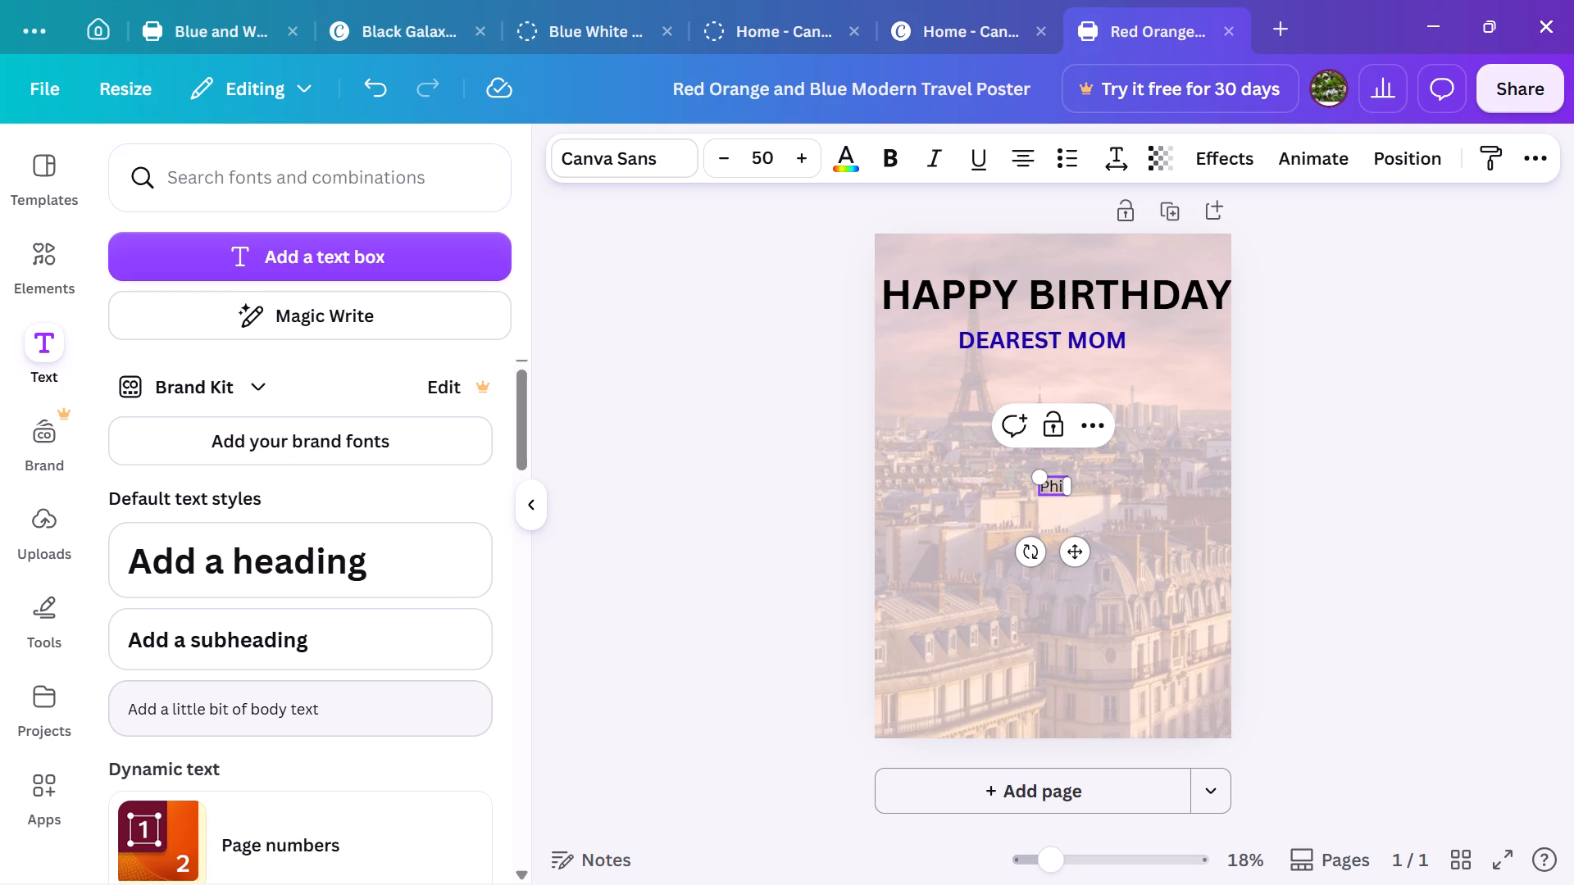
key("o")
key("BackSpace")
type("ipians")
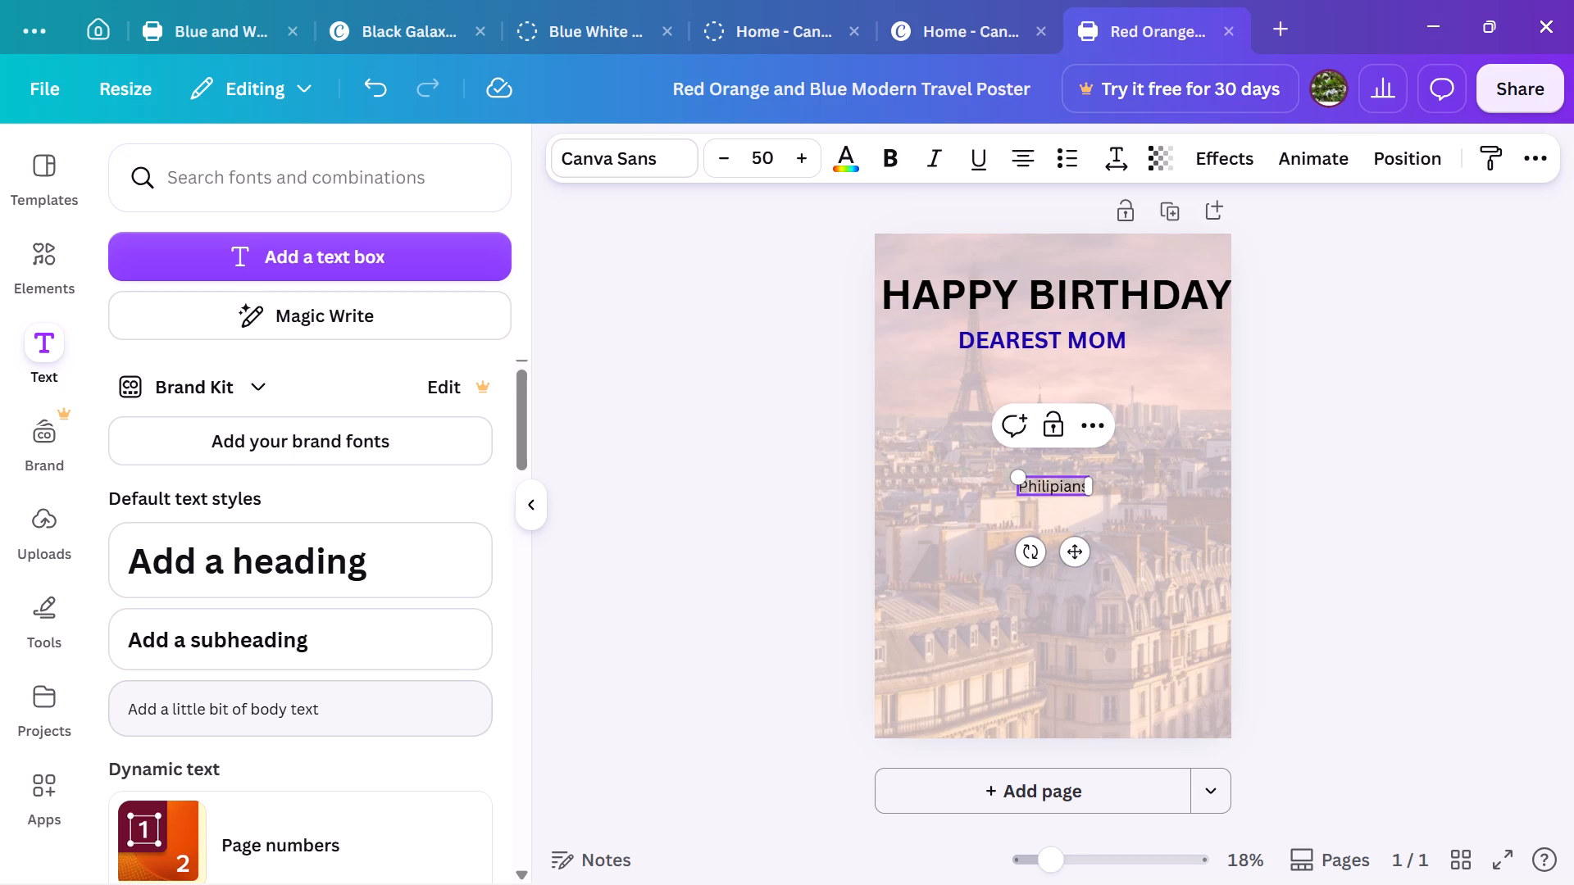
key("space")
key("1")
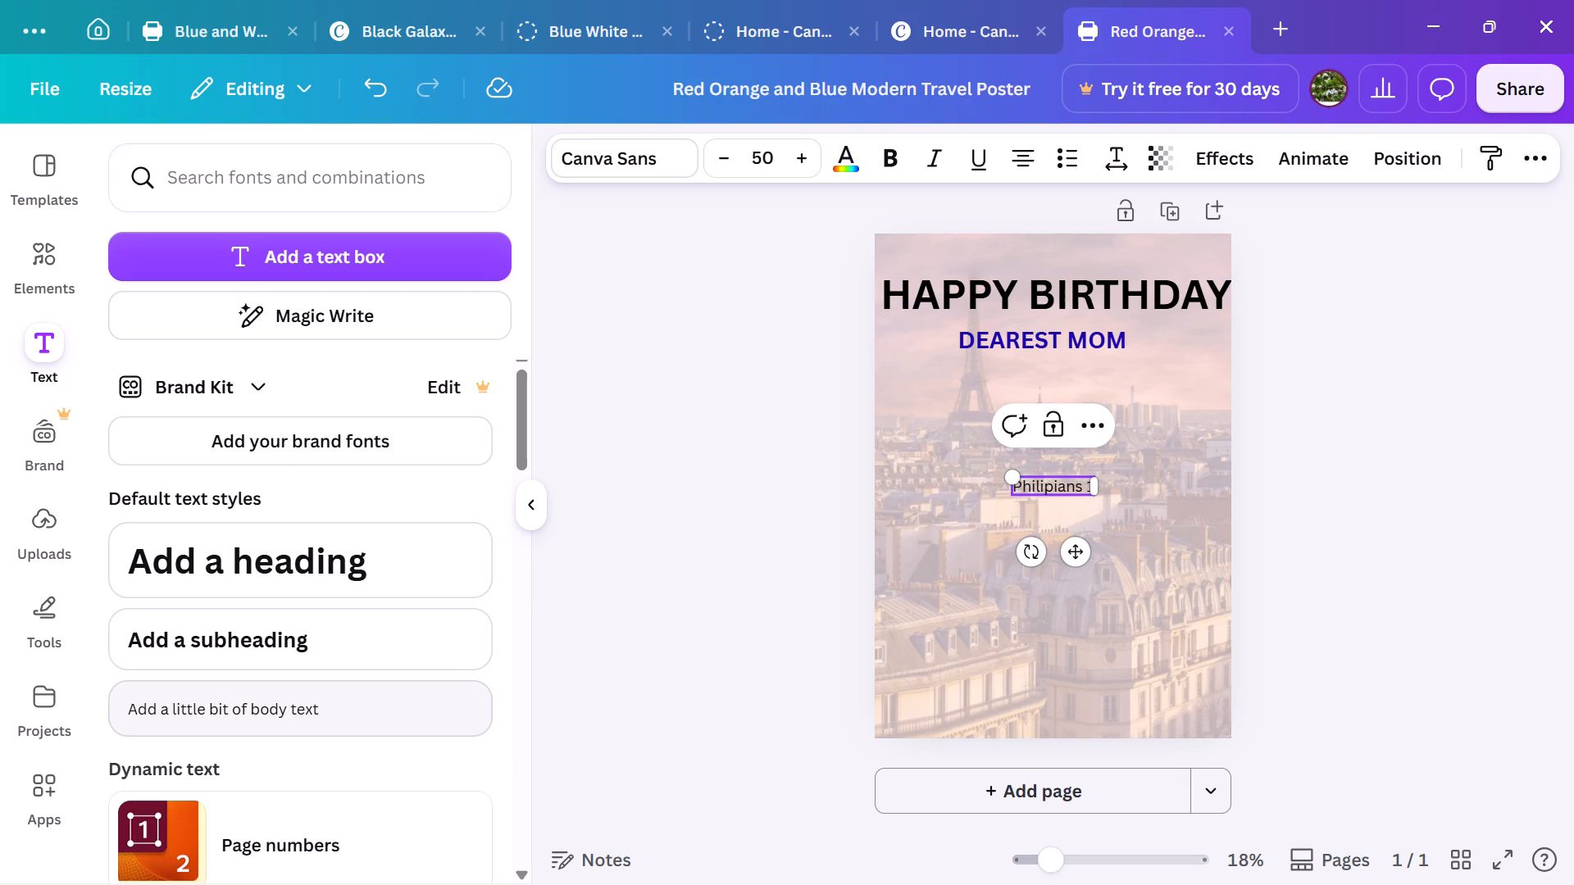
key("semicolon")
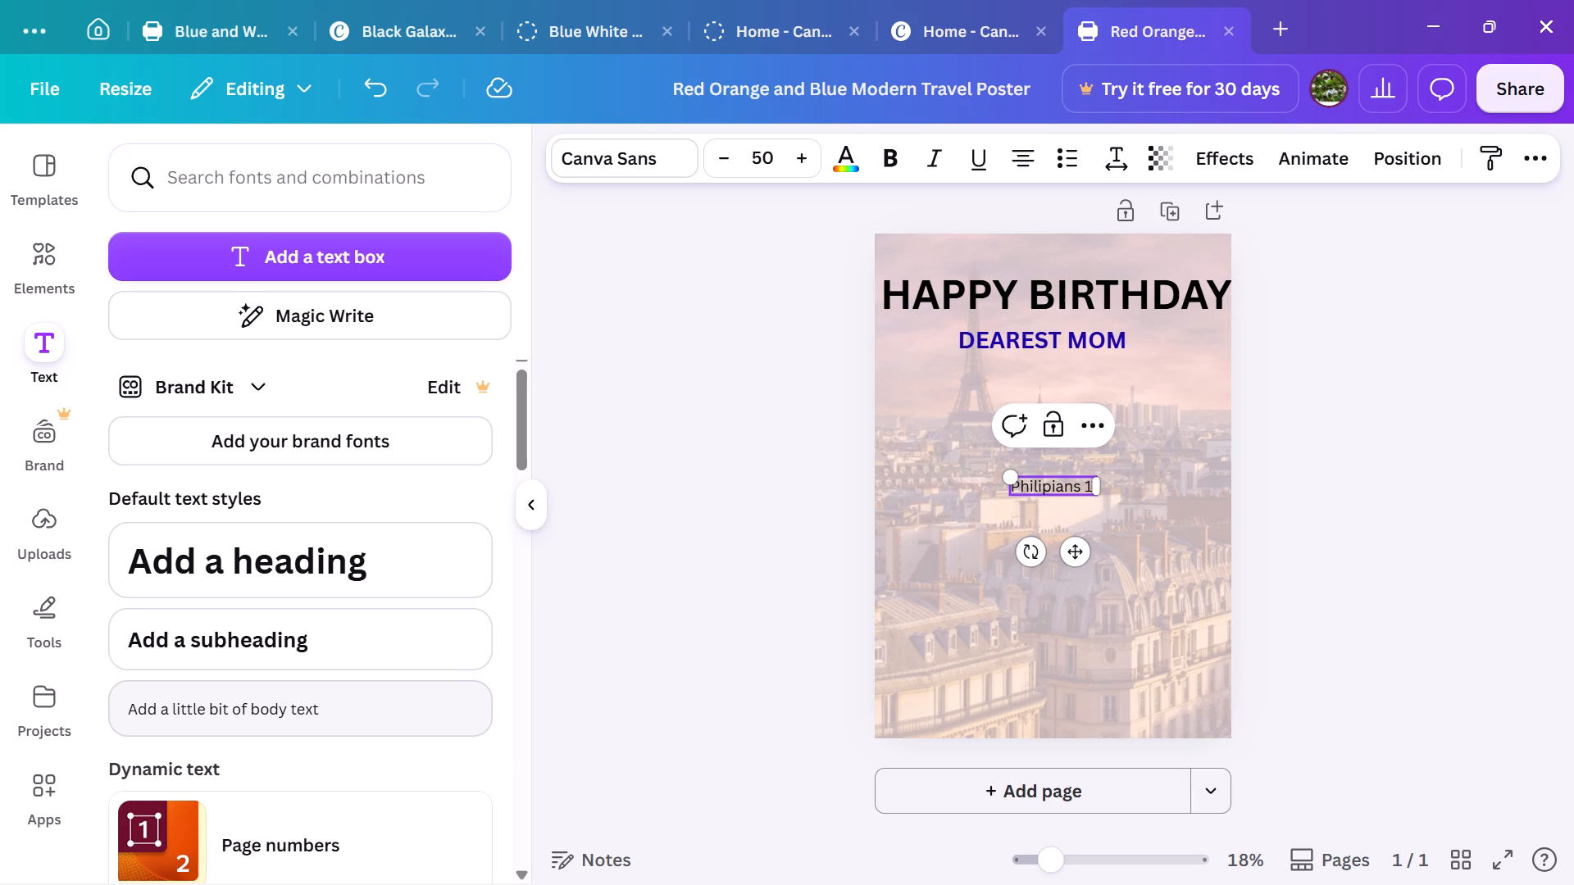
key("BackSpace")
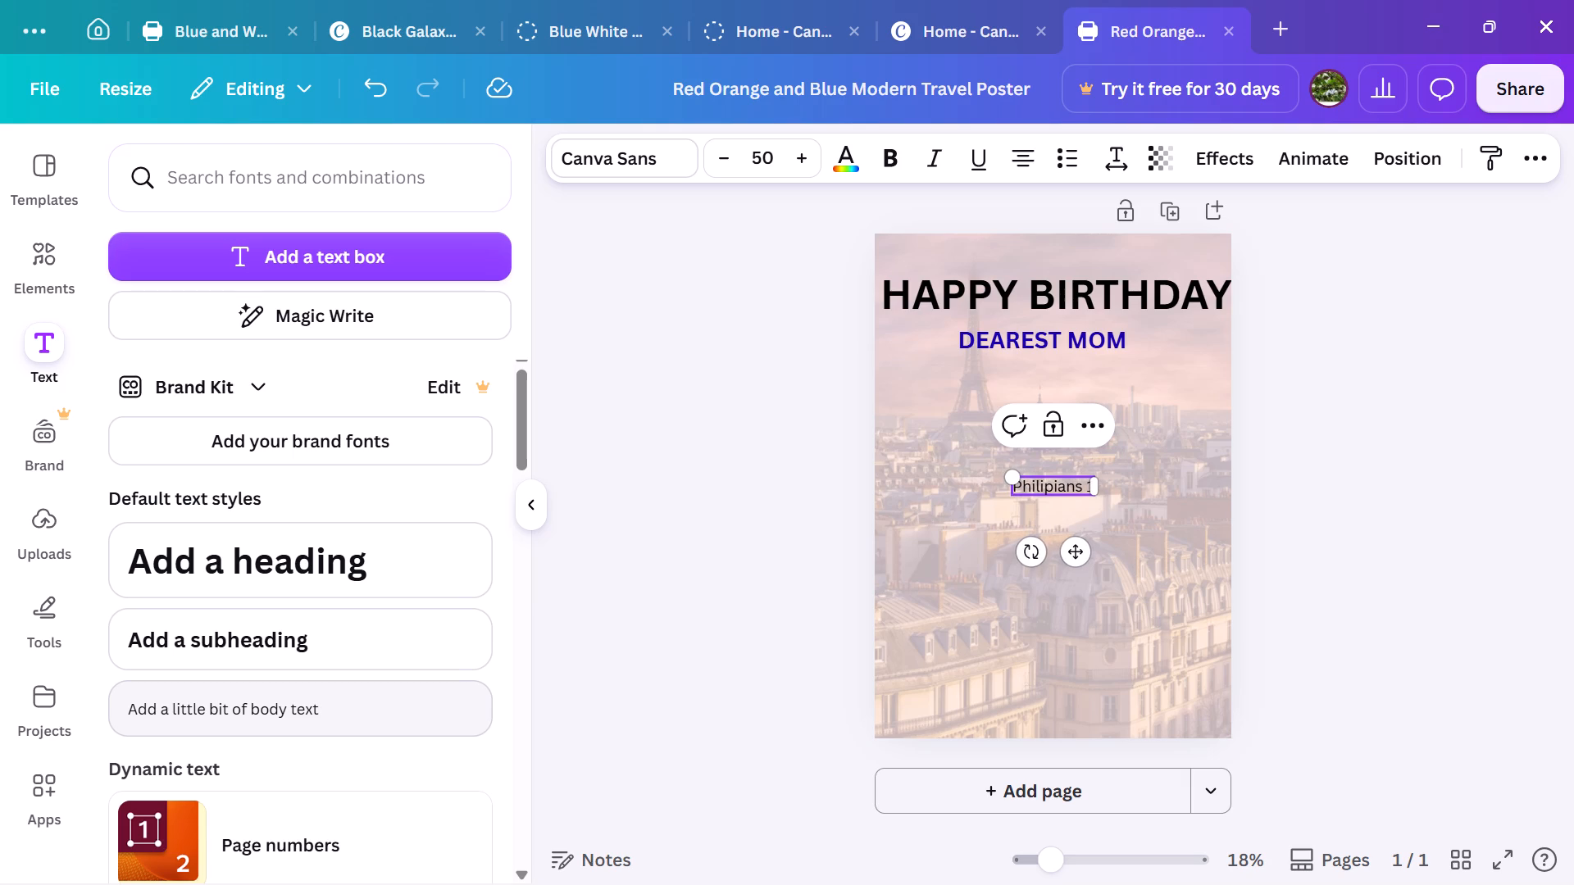
key("shift+colon")
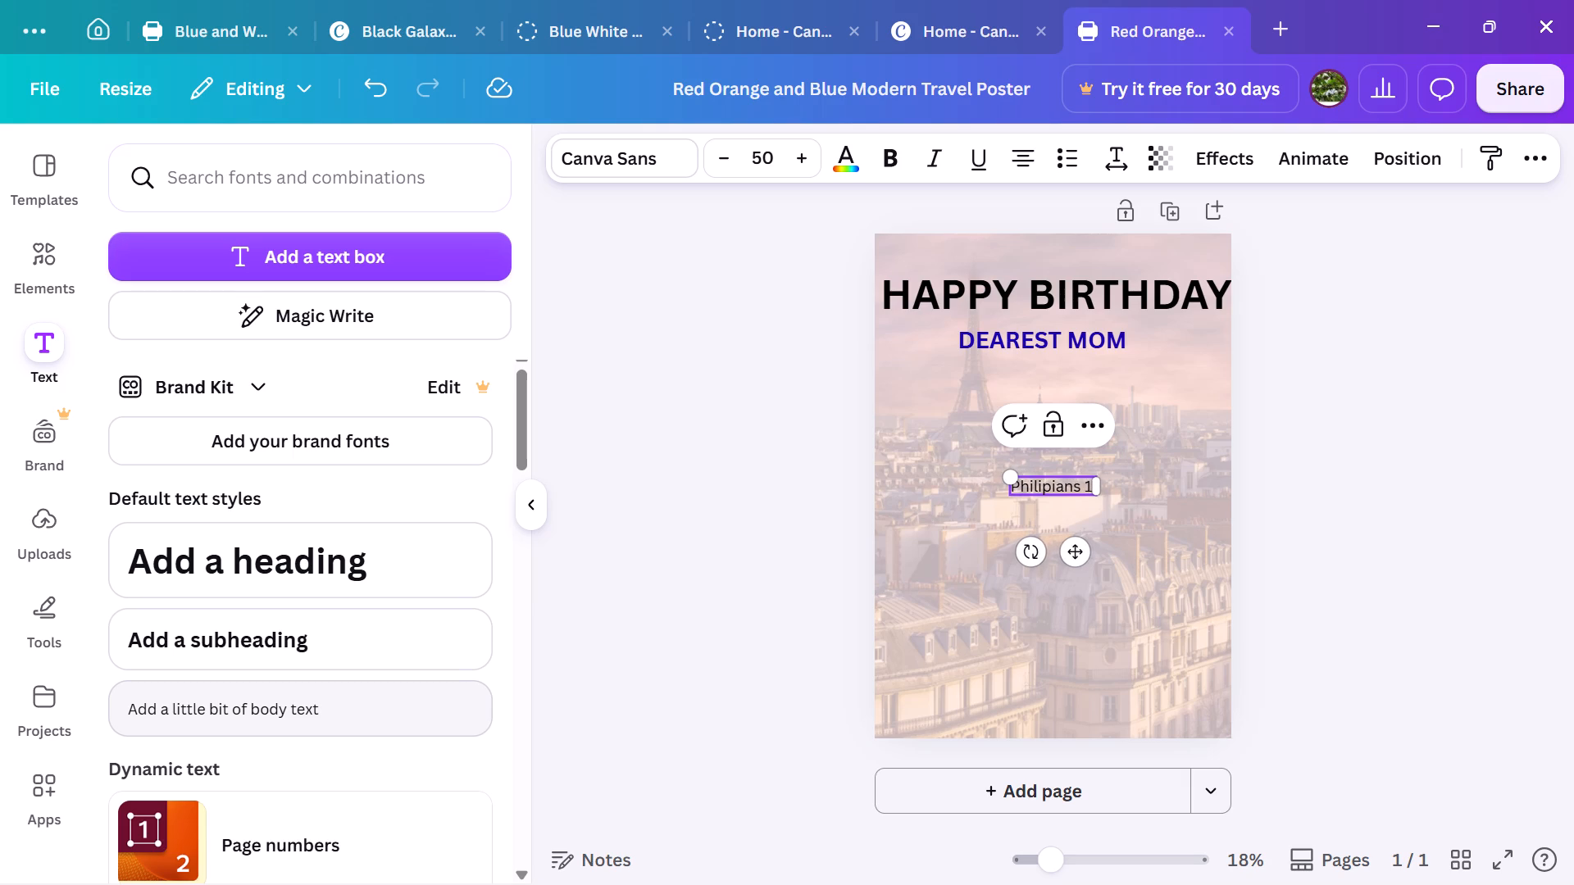
key("3")
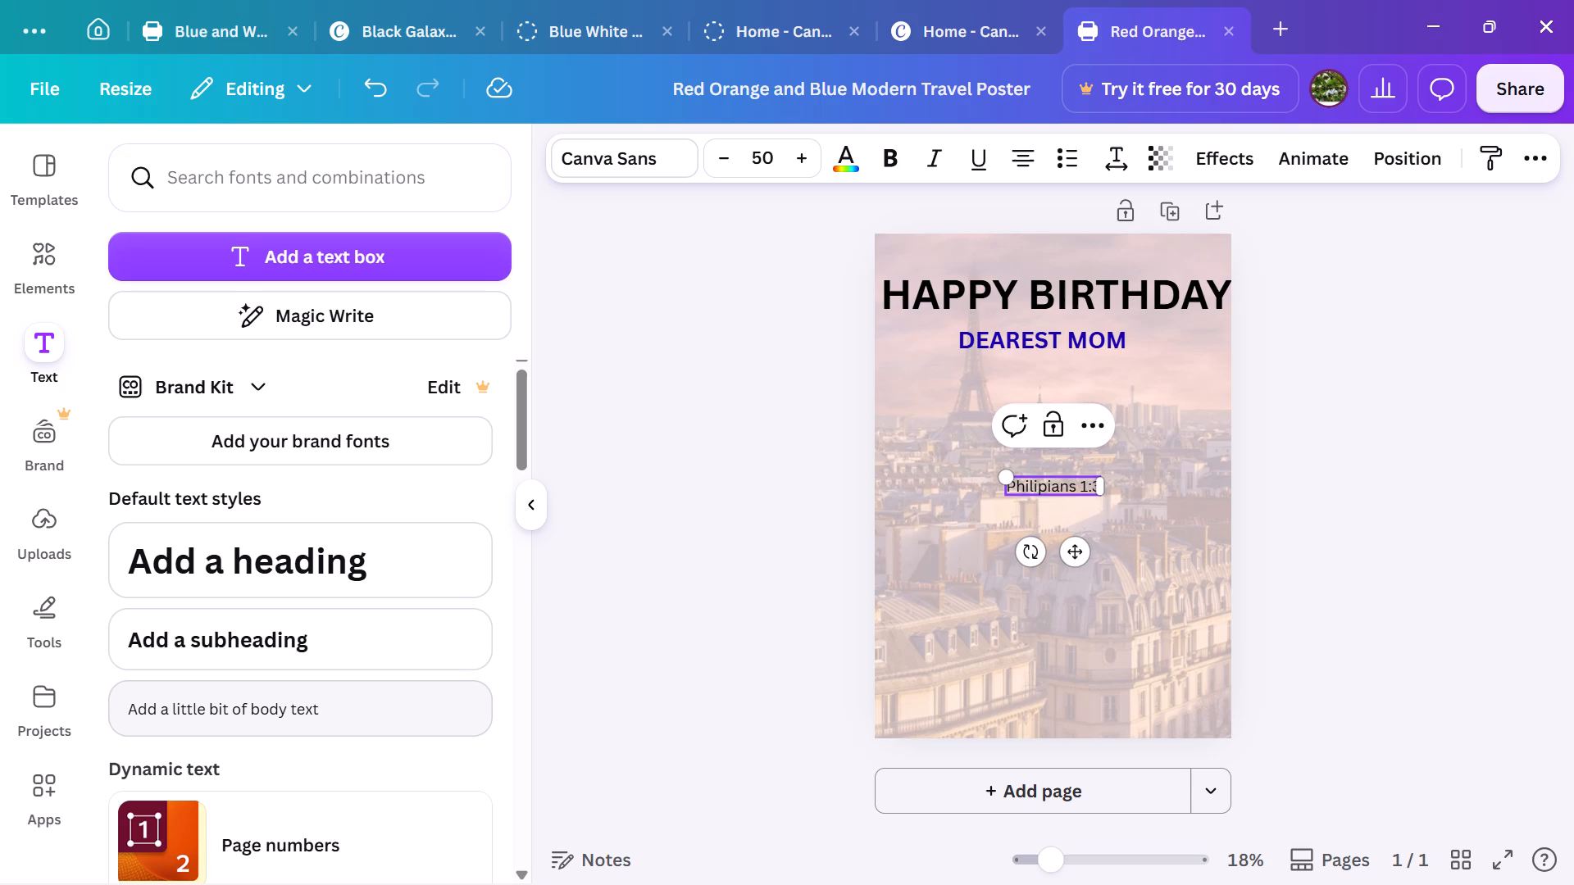
key("space")
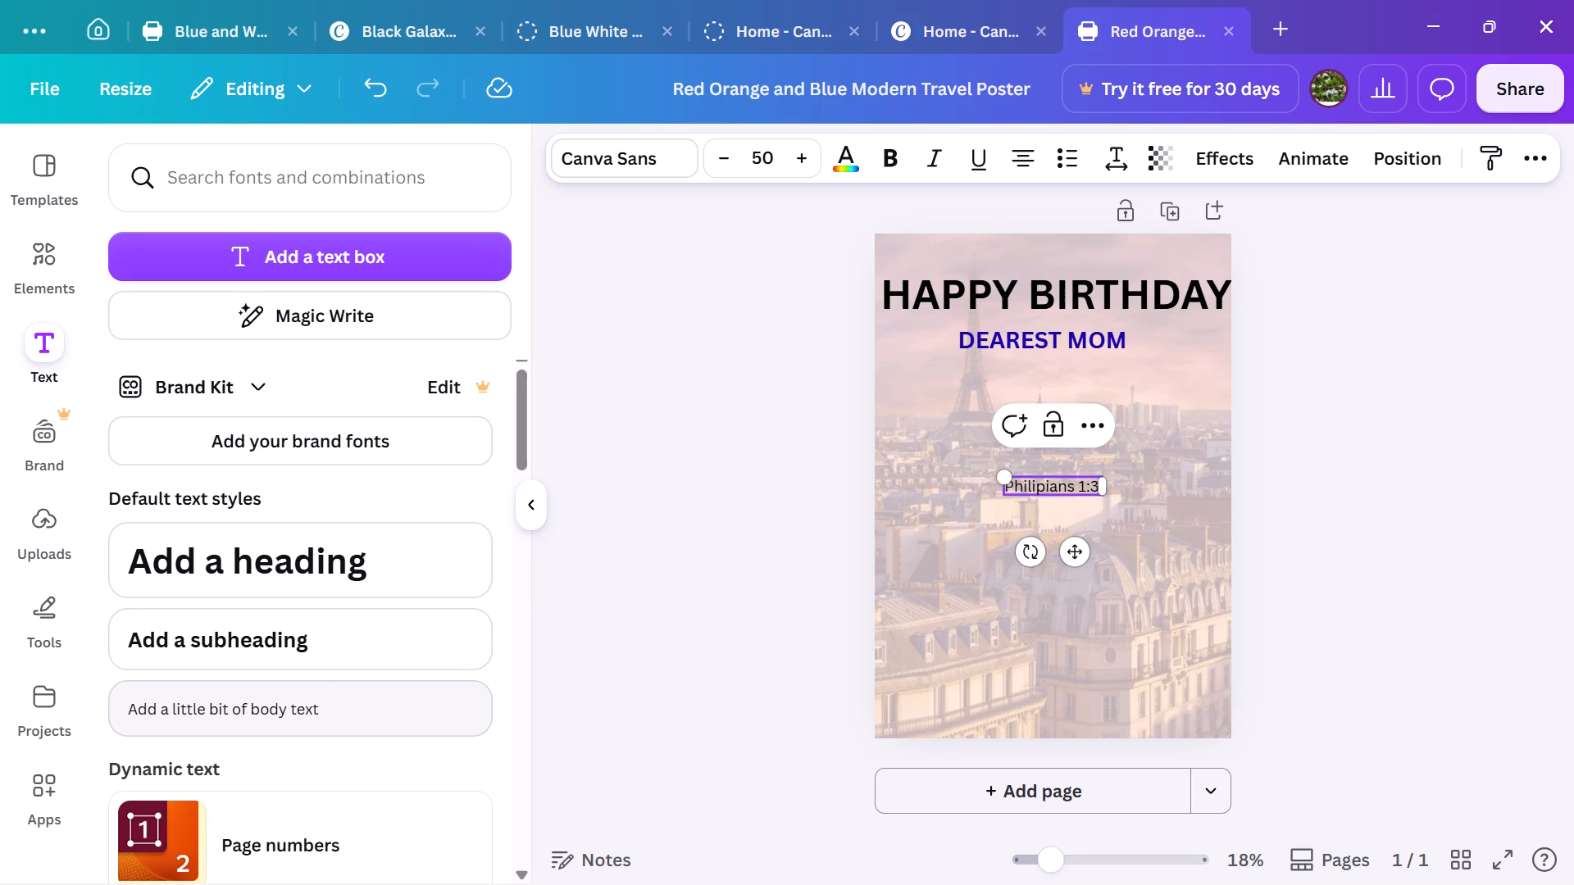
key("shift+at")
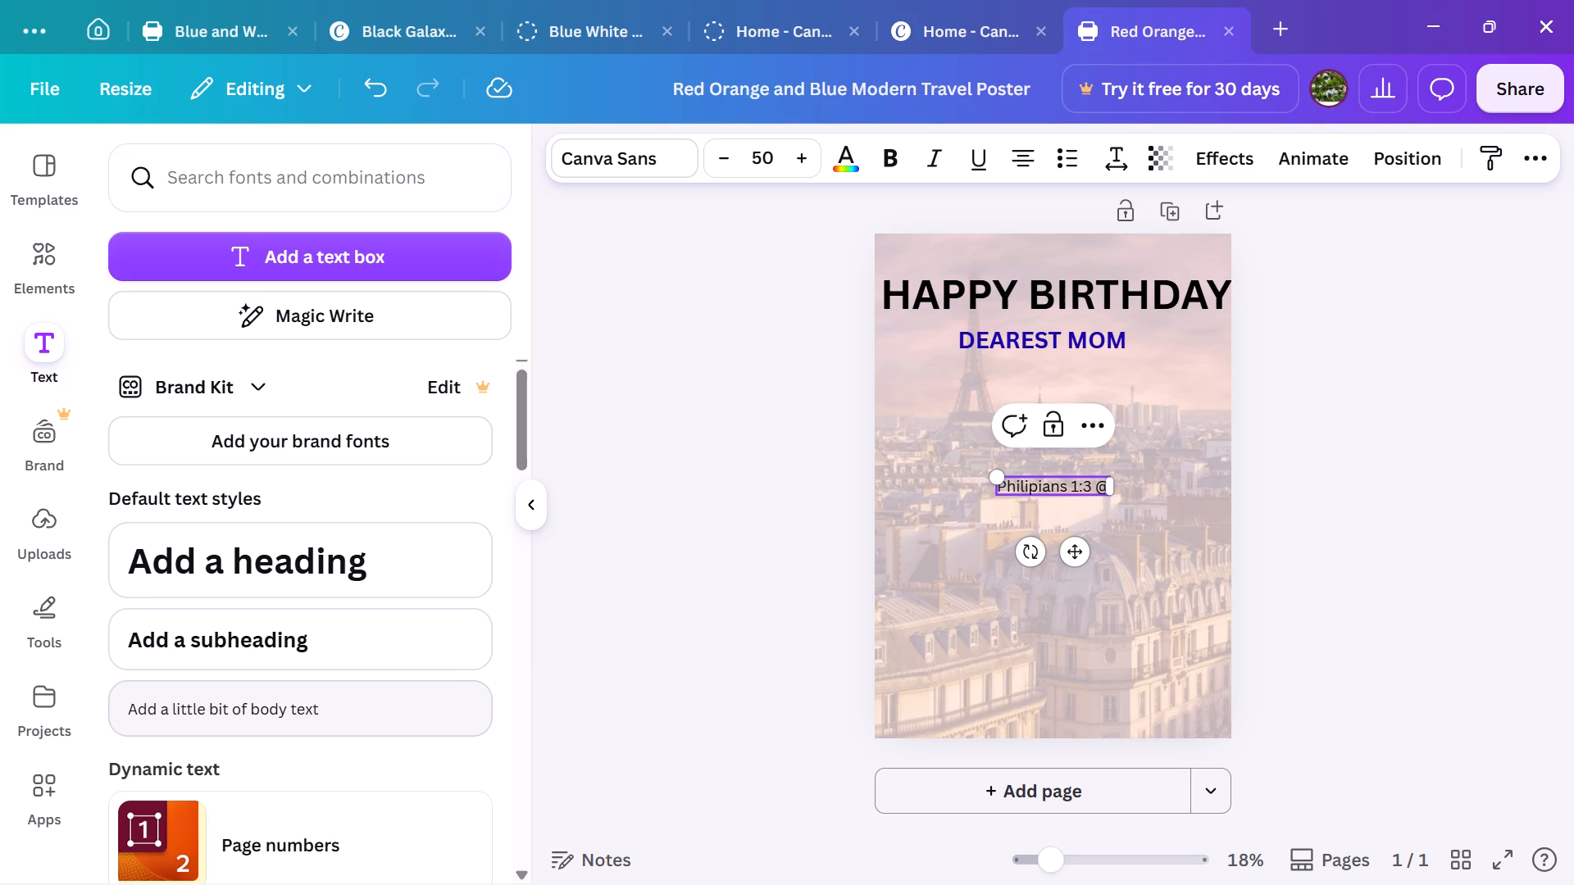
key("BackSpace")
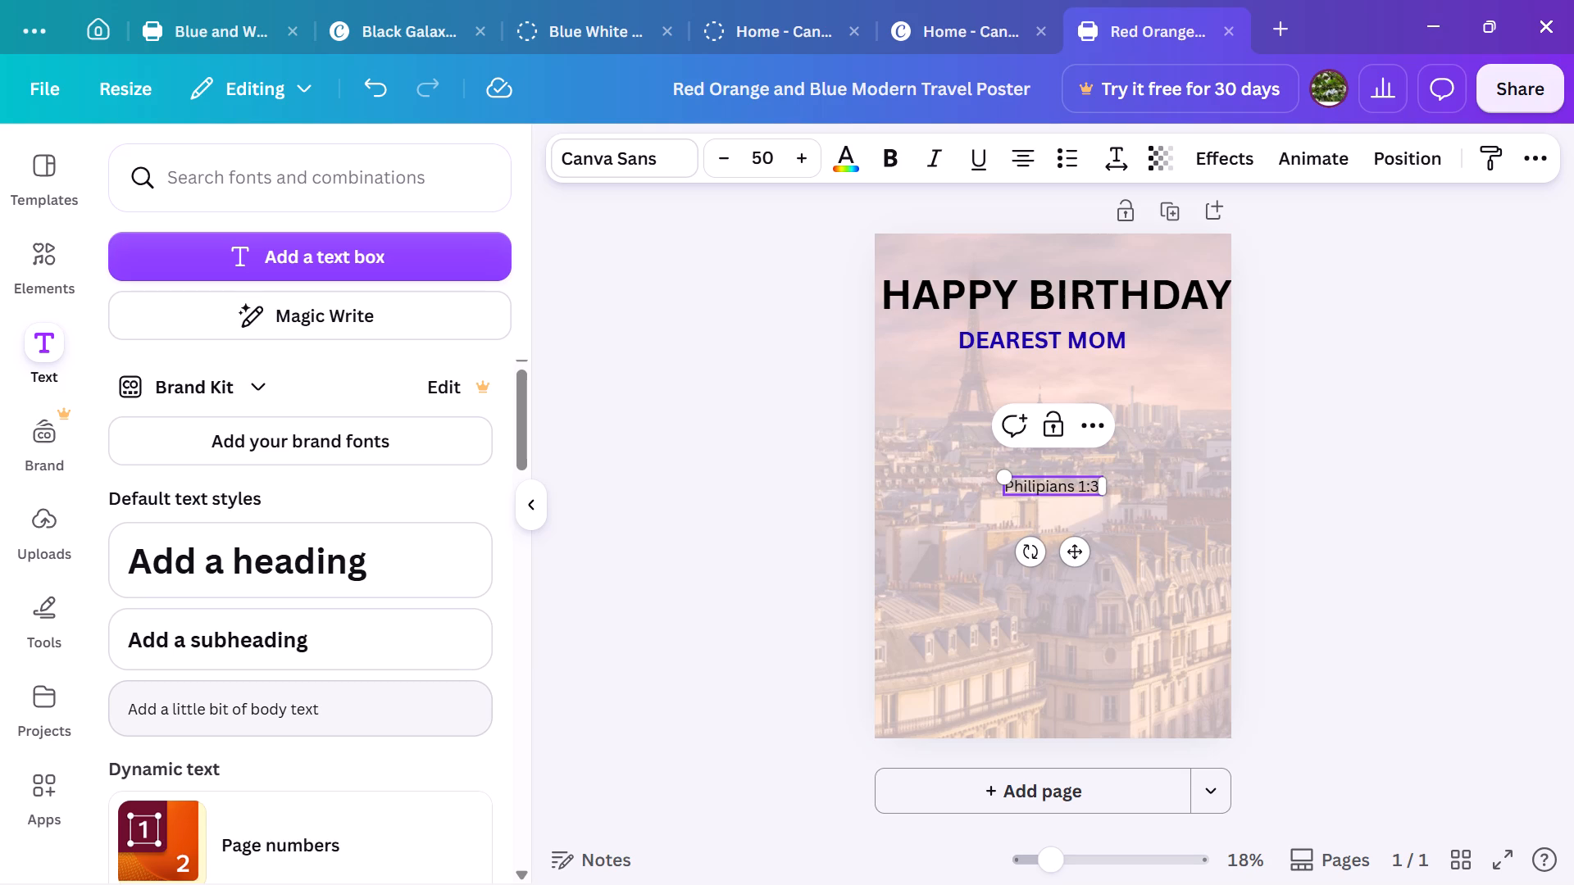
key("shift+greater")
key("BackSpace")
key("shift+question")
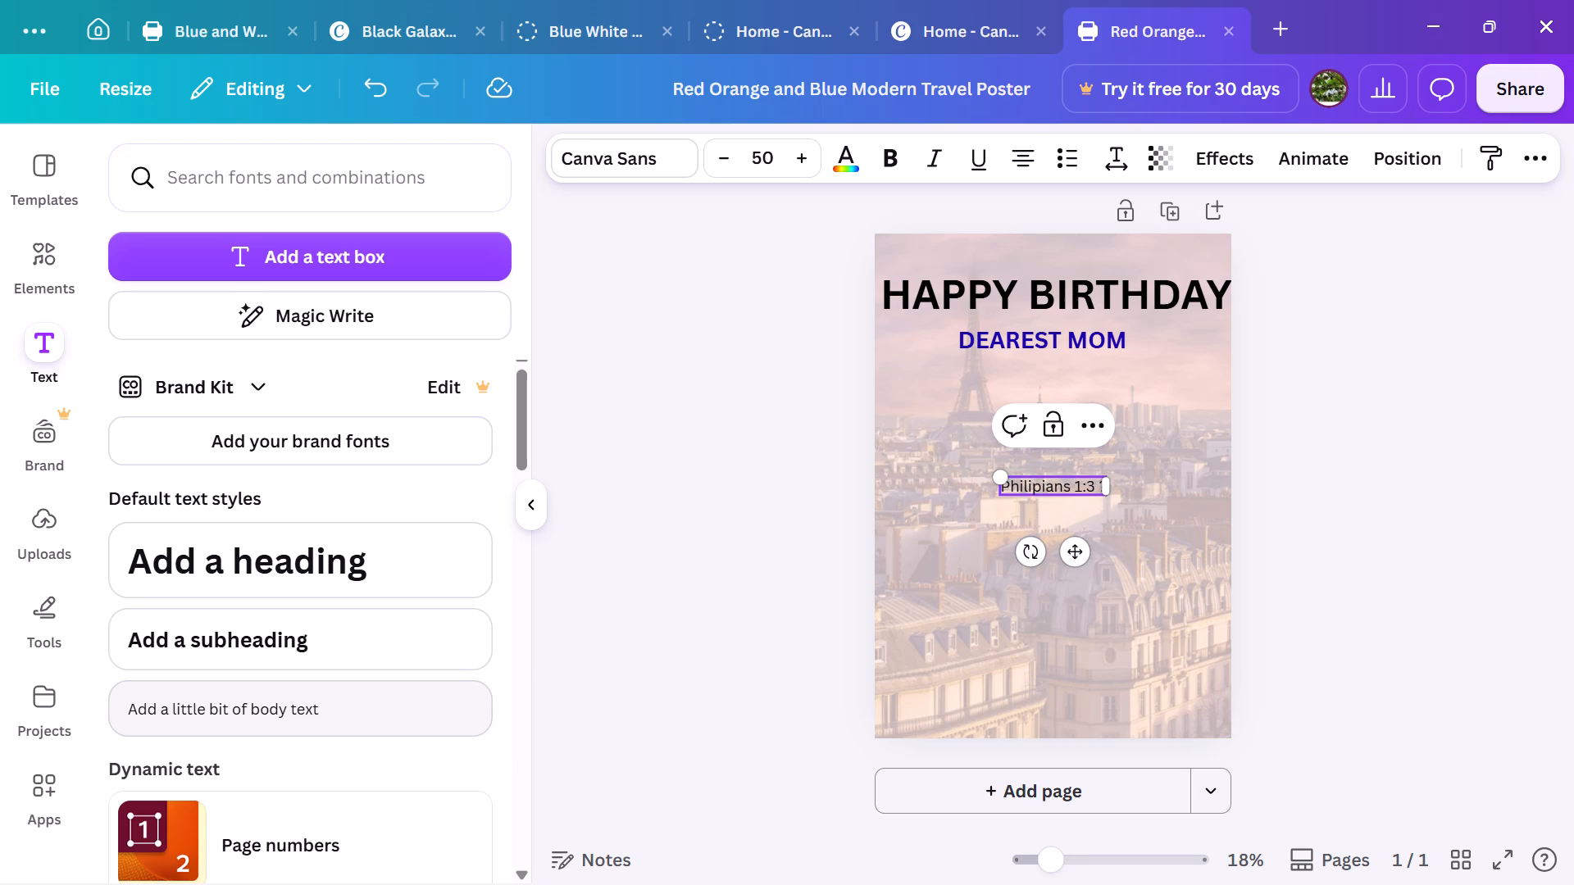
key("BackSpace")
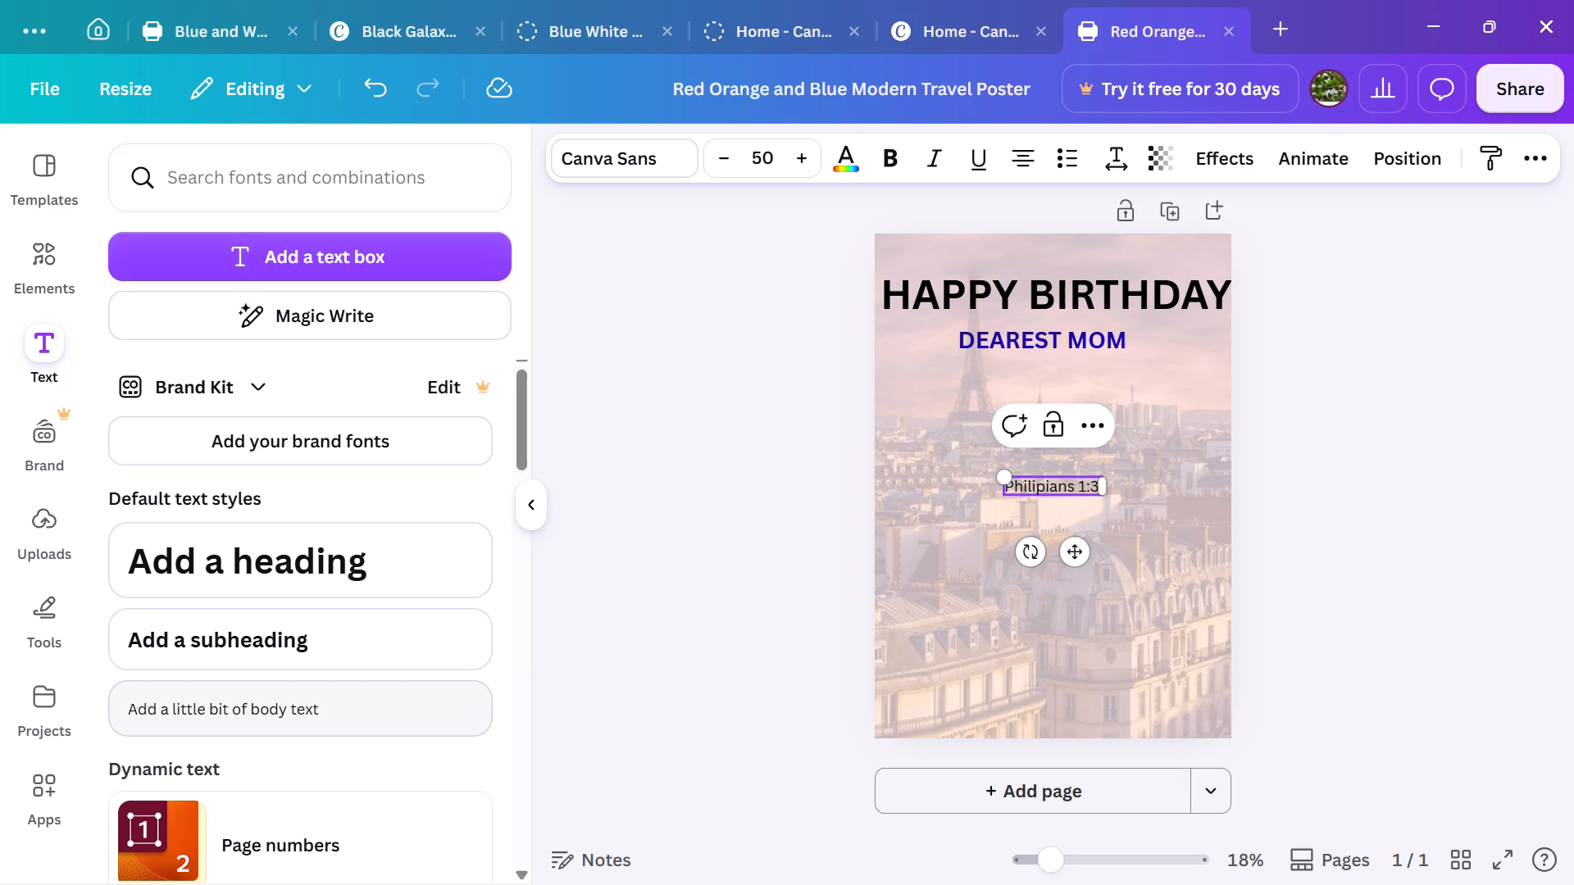
Add the verse in double quotation marks after the reference: "Ithank my GOD everytime i remember you".
key("shift+quotedbl")
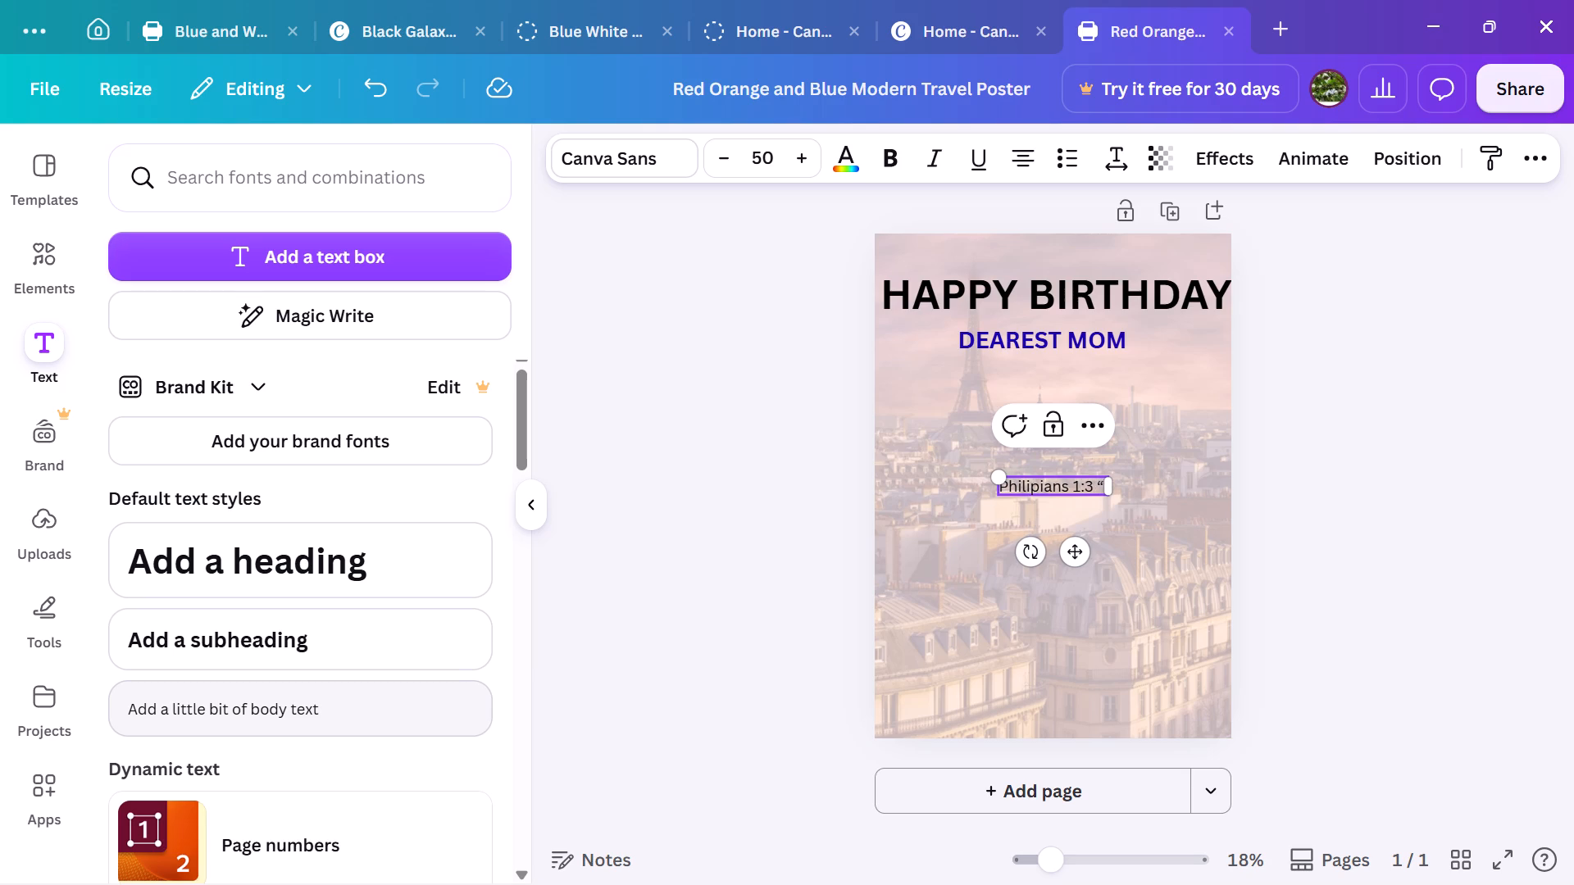
type("thank my")
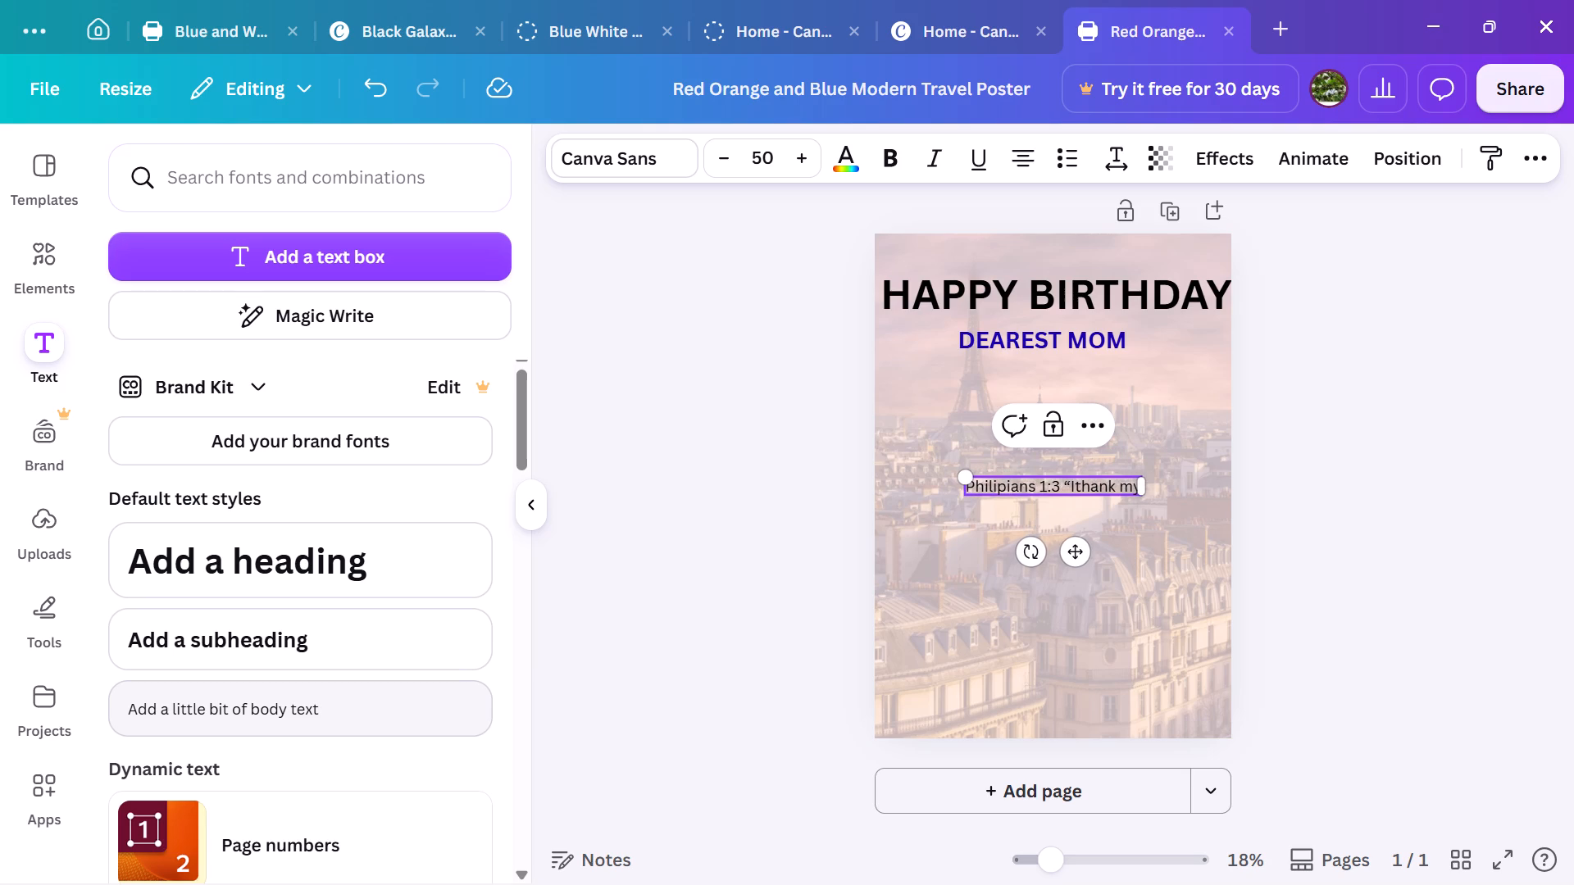
key("space")
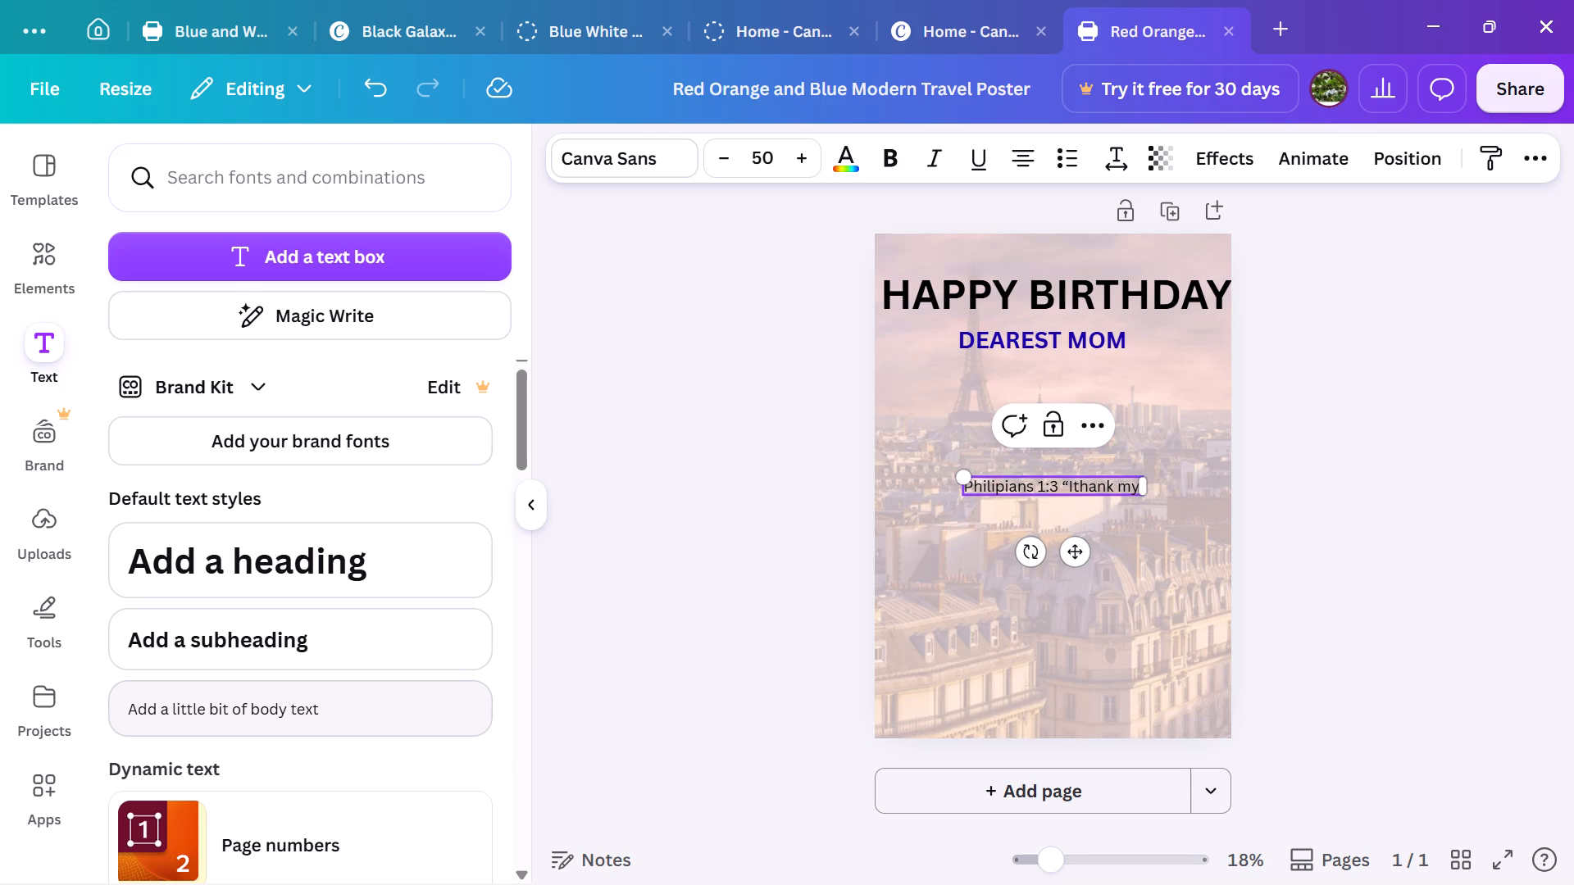
type("GO")
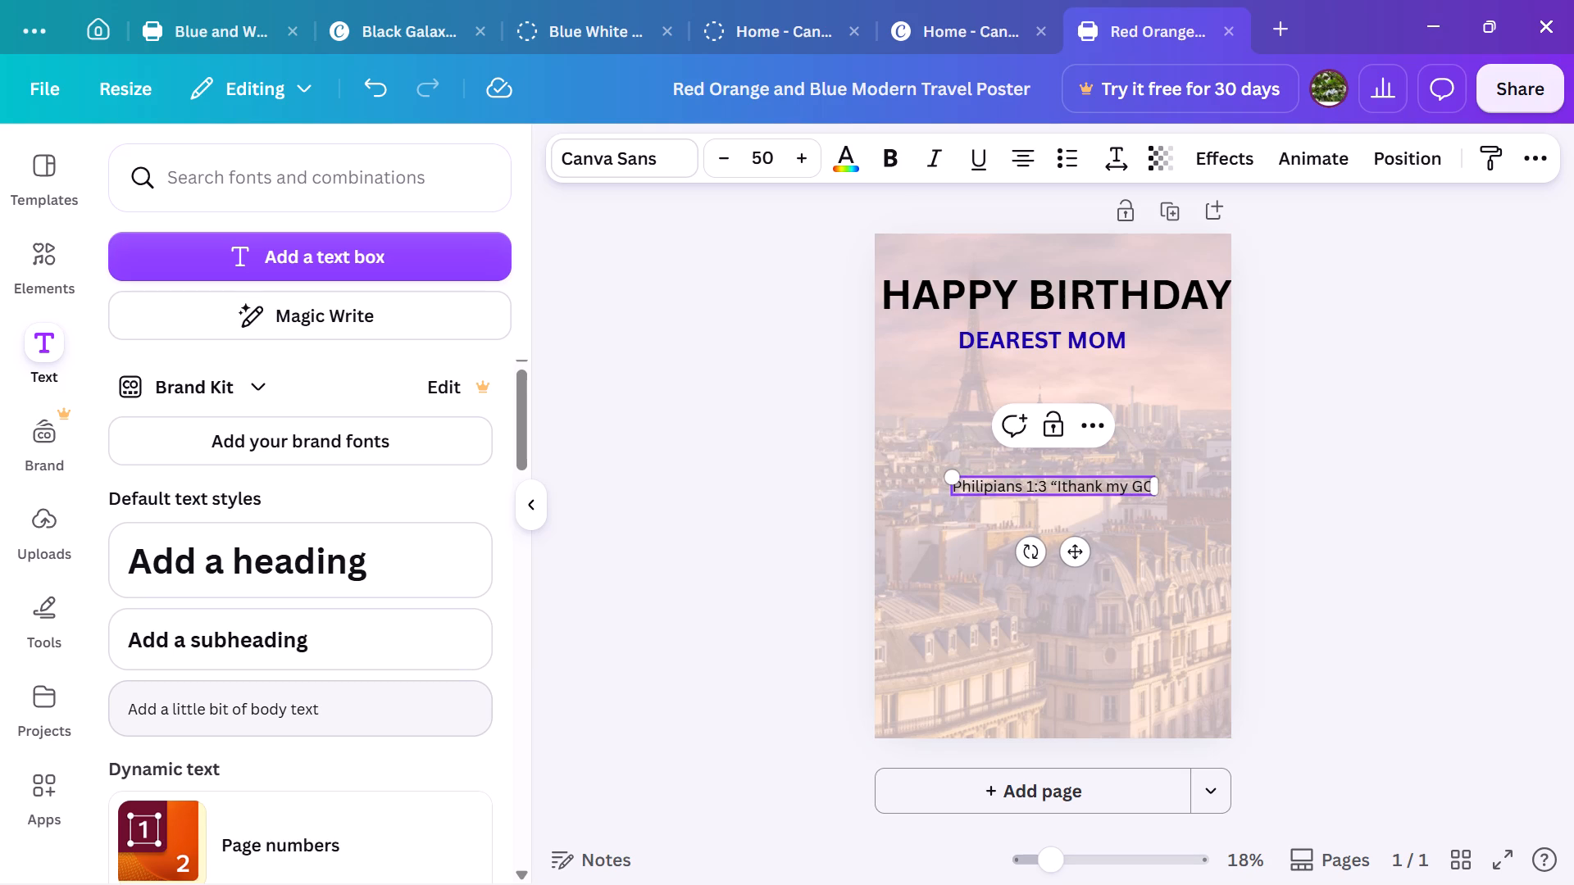
type("D")
key("space")
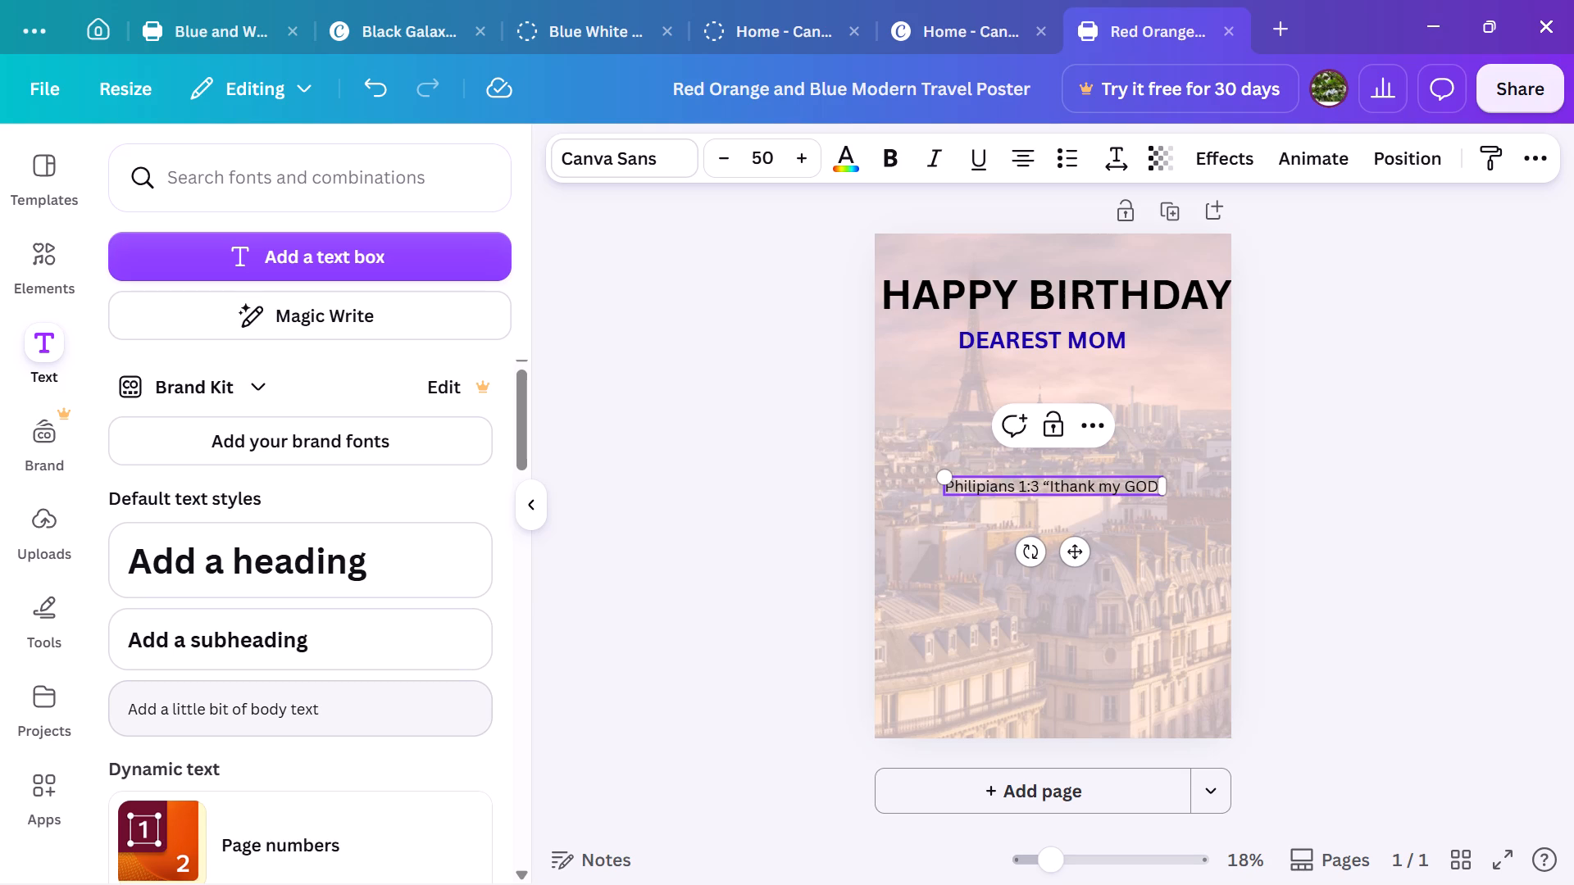
type("everytime i")
key("space")
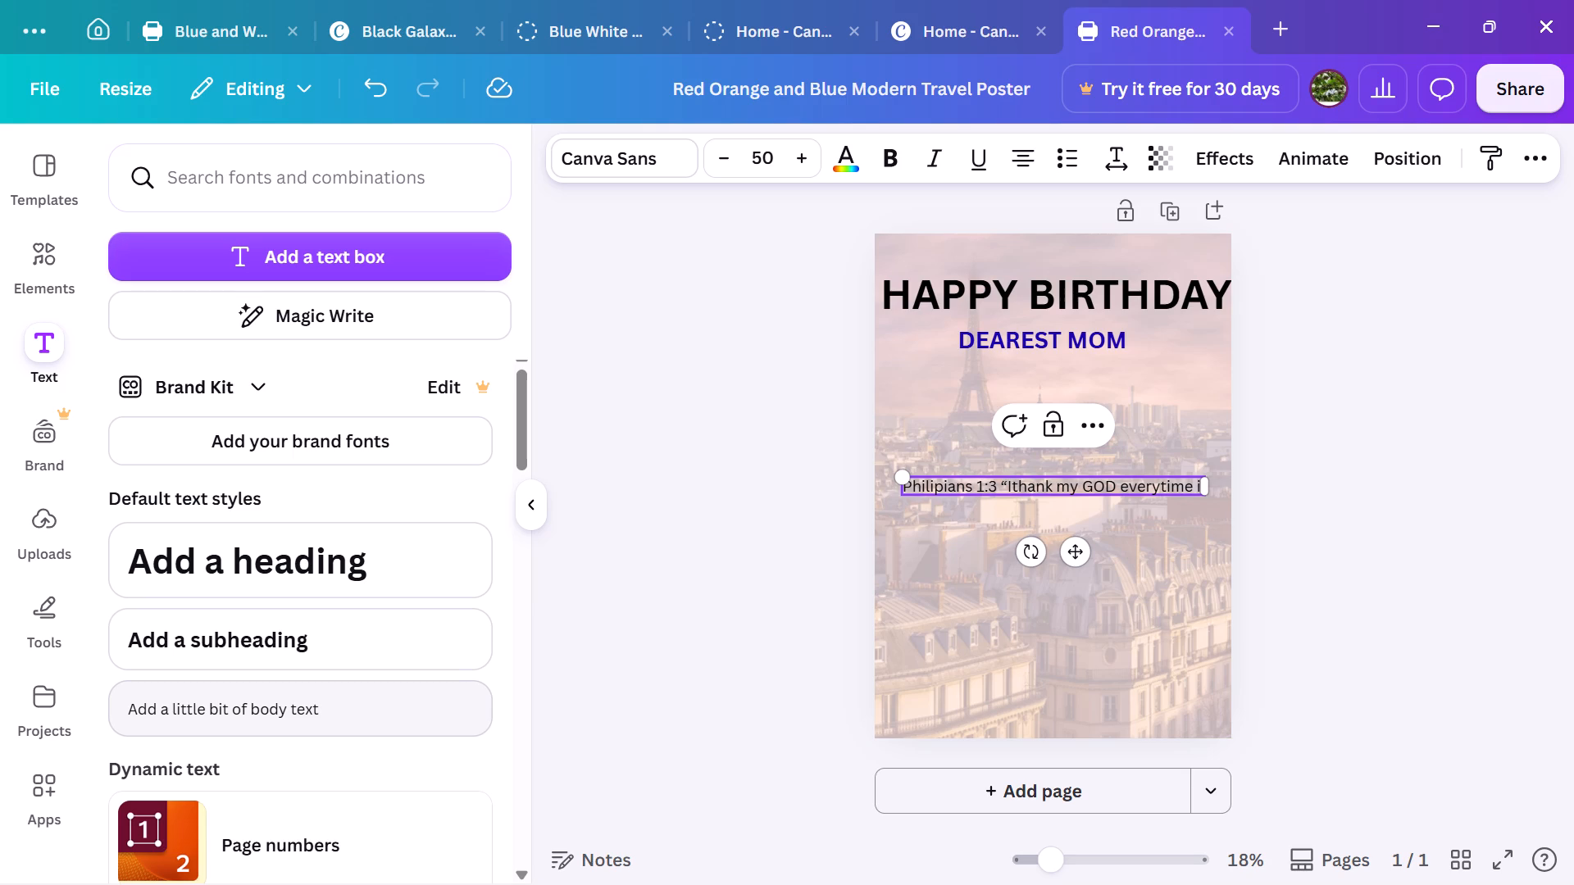
type("rememb")
type("er")
key("space")
type("y")
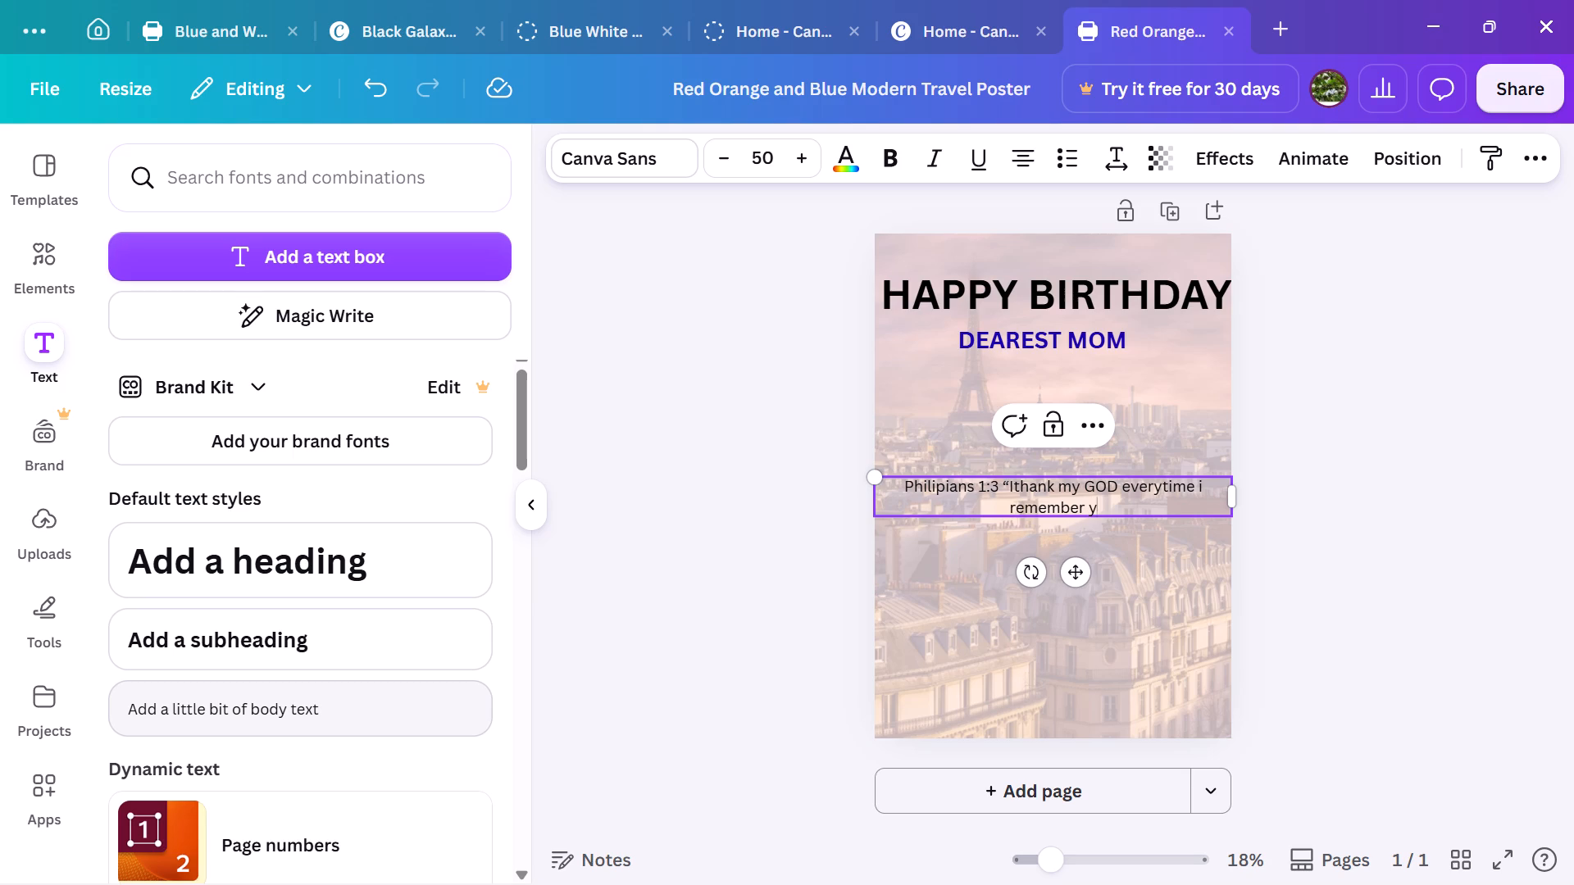
type("ou")
key("shift+quotedbl")
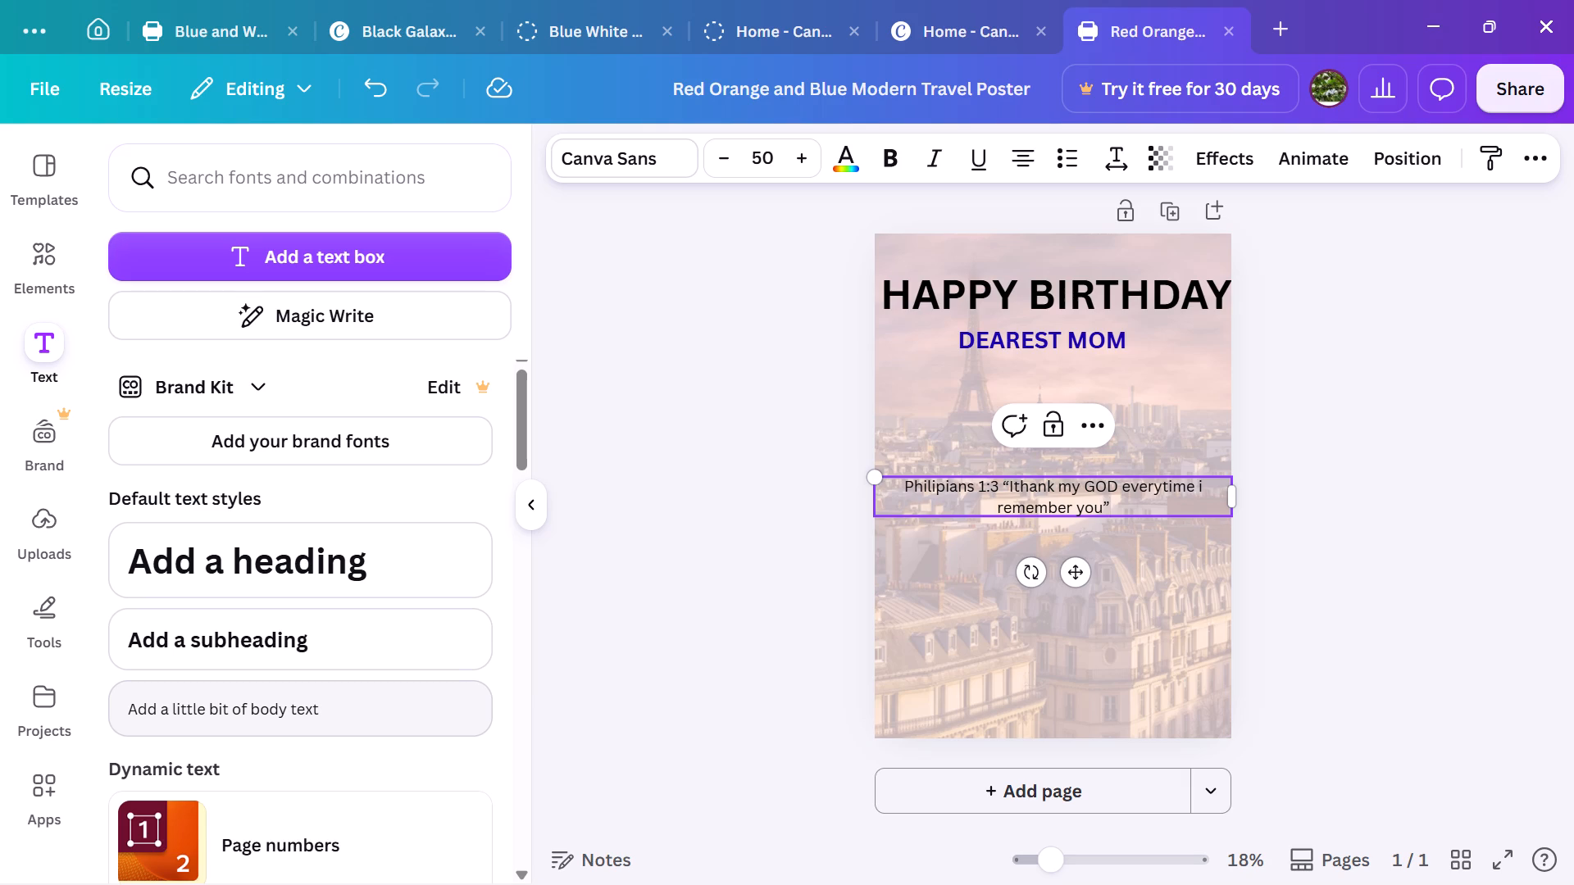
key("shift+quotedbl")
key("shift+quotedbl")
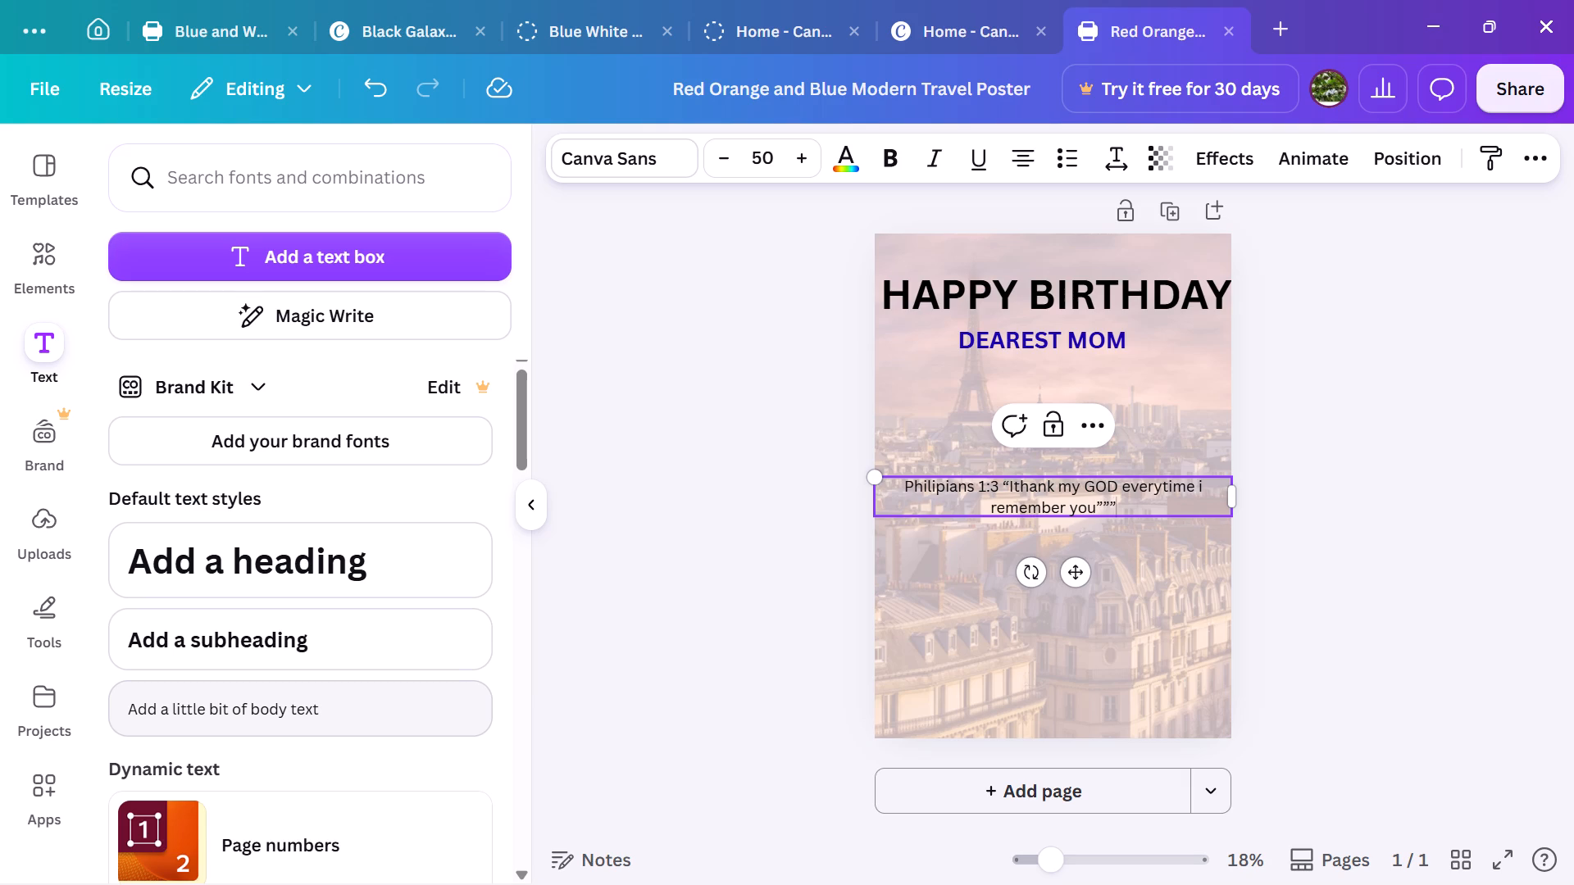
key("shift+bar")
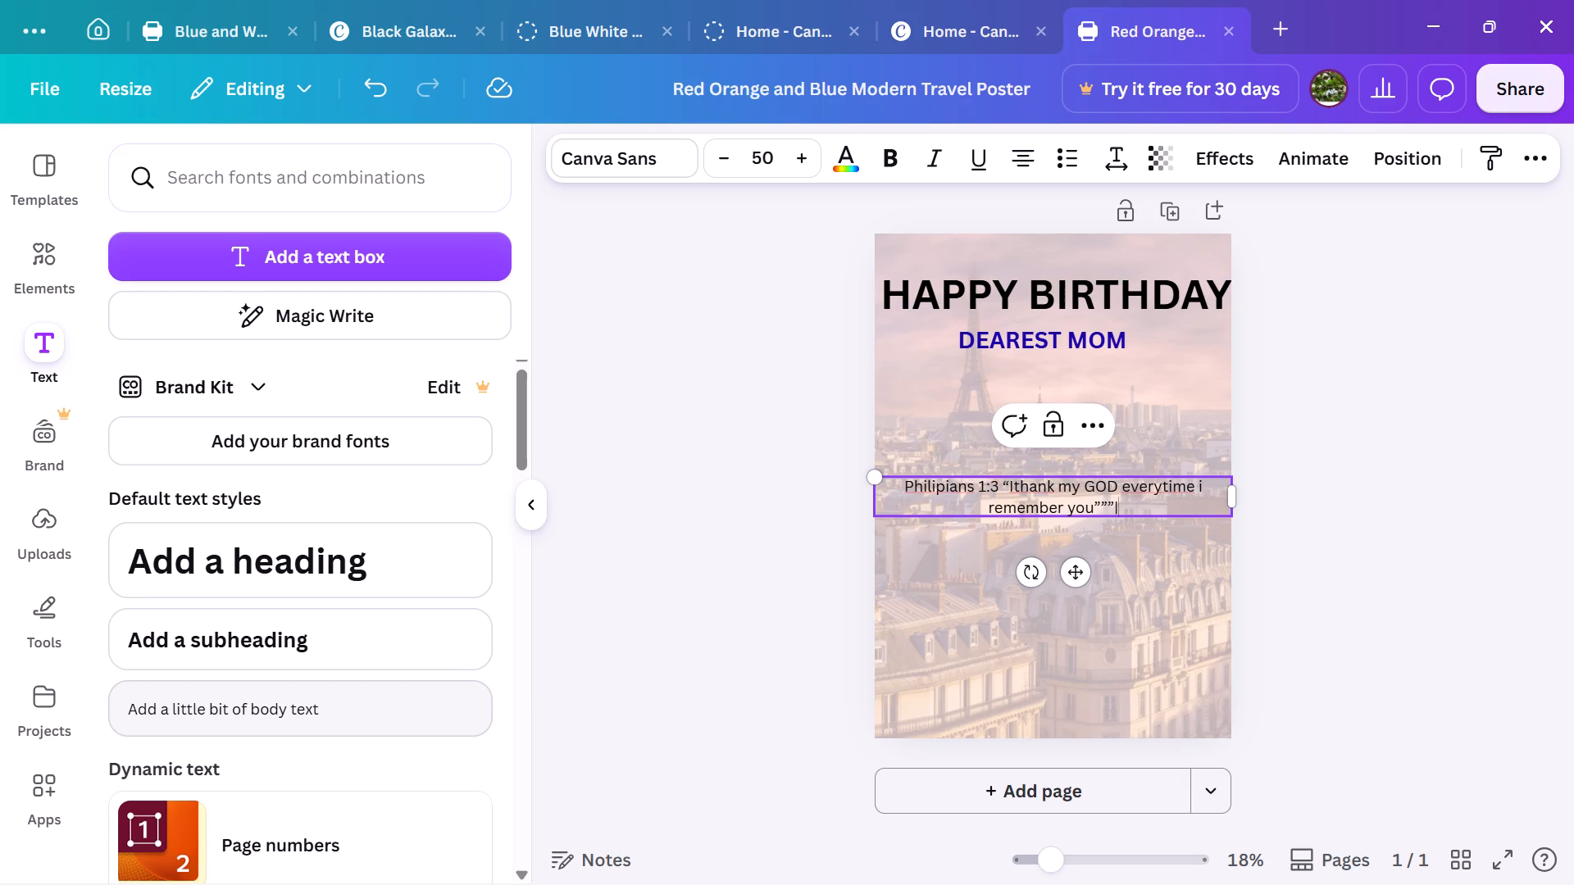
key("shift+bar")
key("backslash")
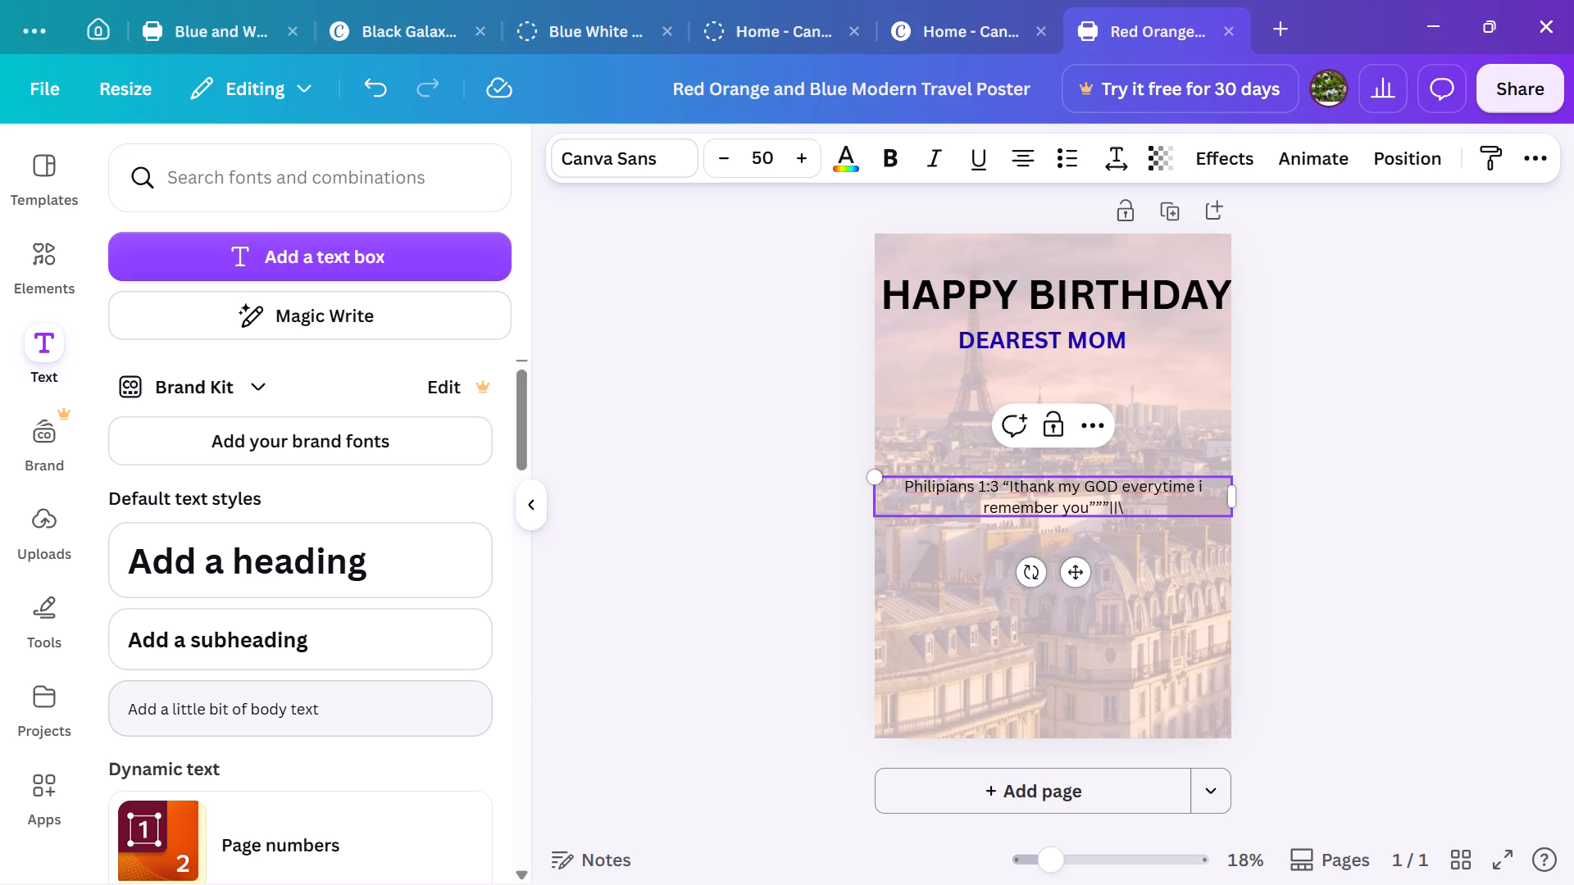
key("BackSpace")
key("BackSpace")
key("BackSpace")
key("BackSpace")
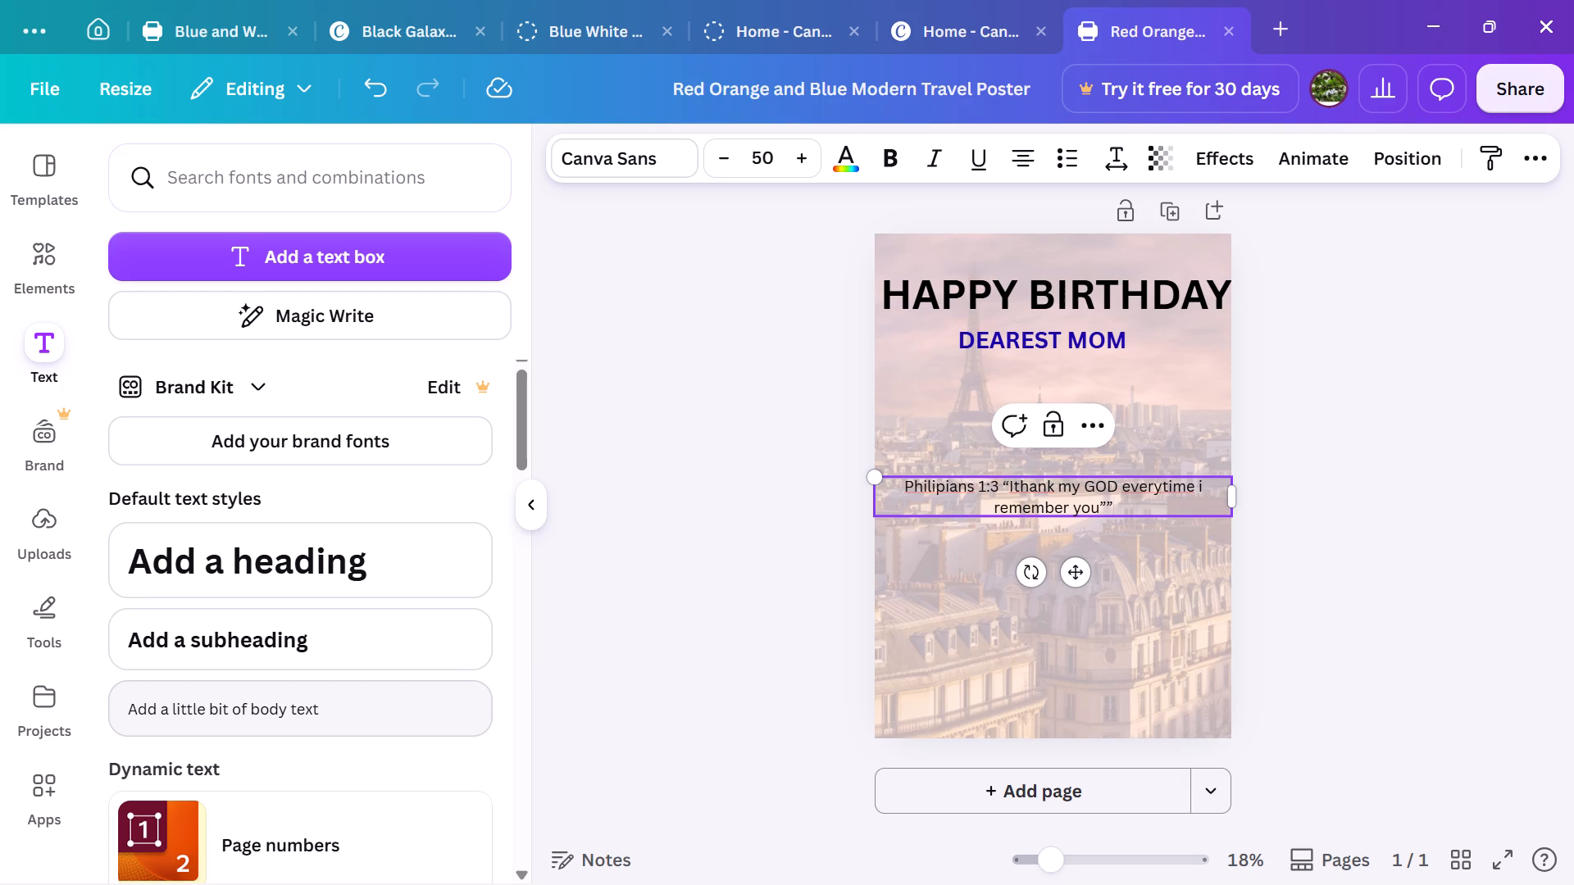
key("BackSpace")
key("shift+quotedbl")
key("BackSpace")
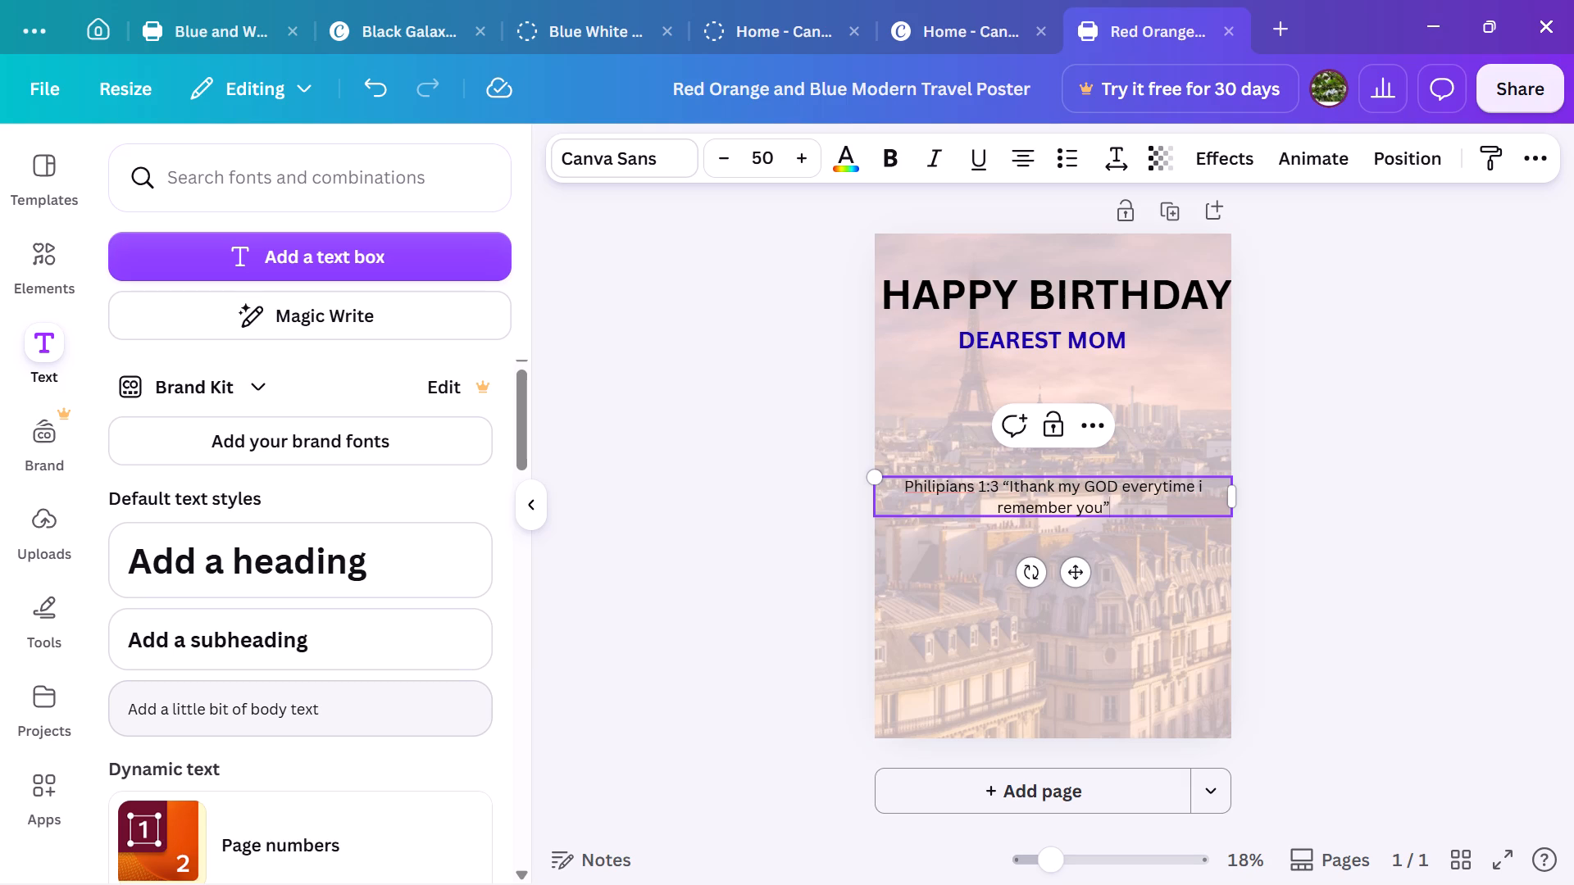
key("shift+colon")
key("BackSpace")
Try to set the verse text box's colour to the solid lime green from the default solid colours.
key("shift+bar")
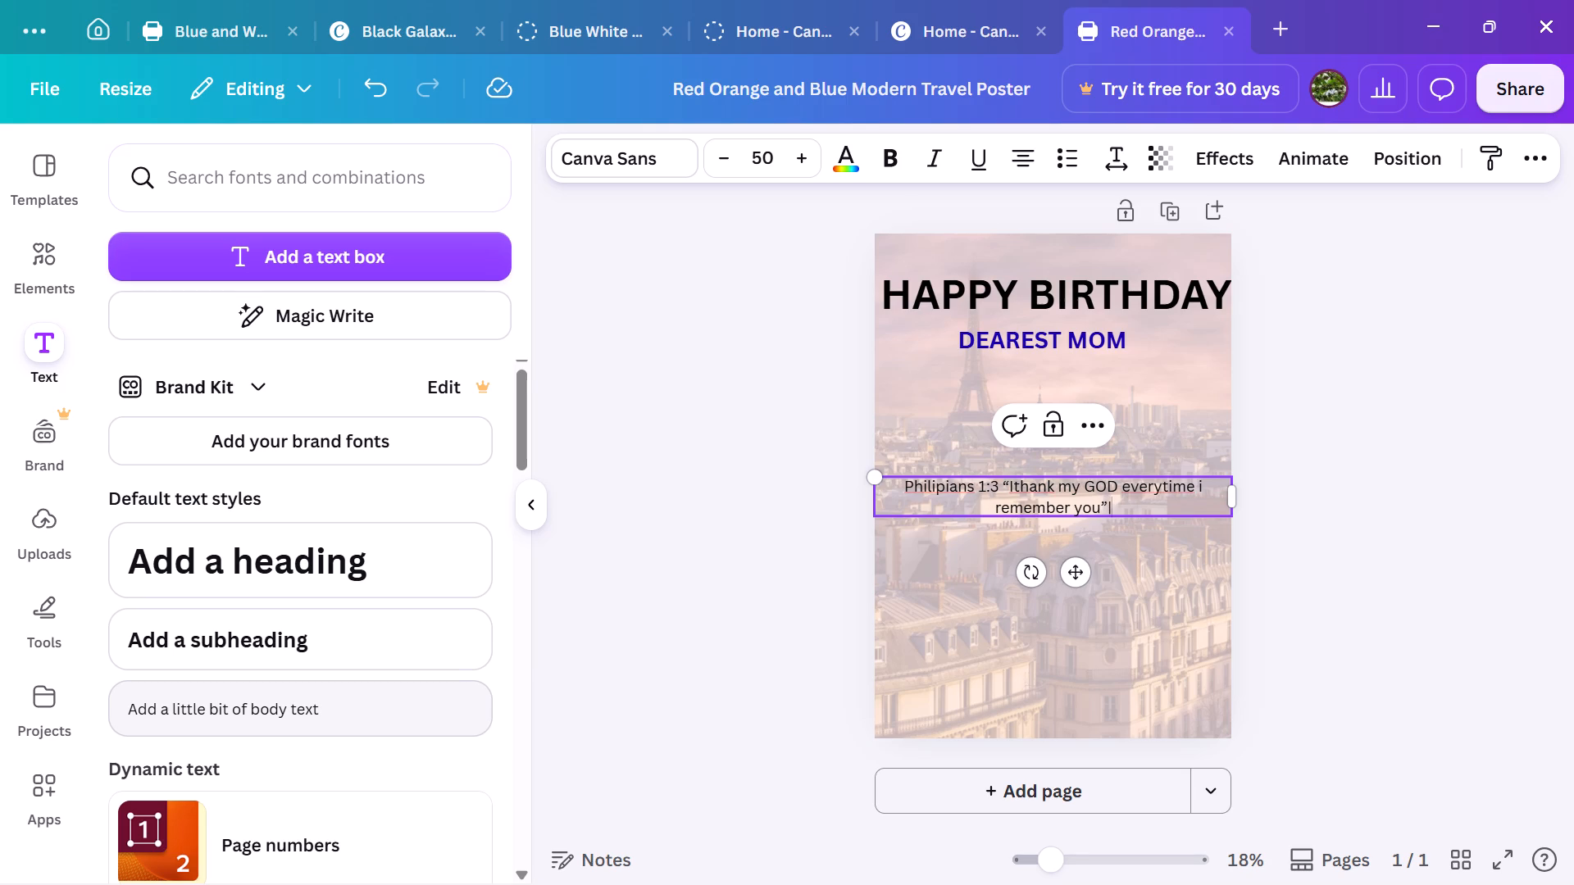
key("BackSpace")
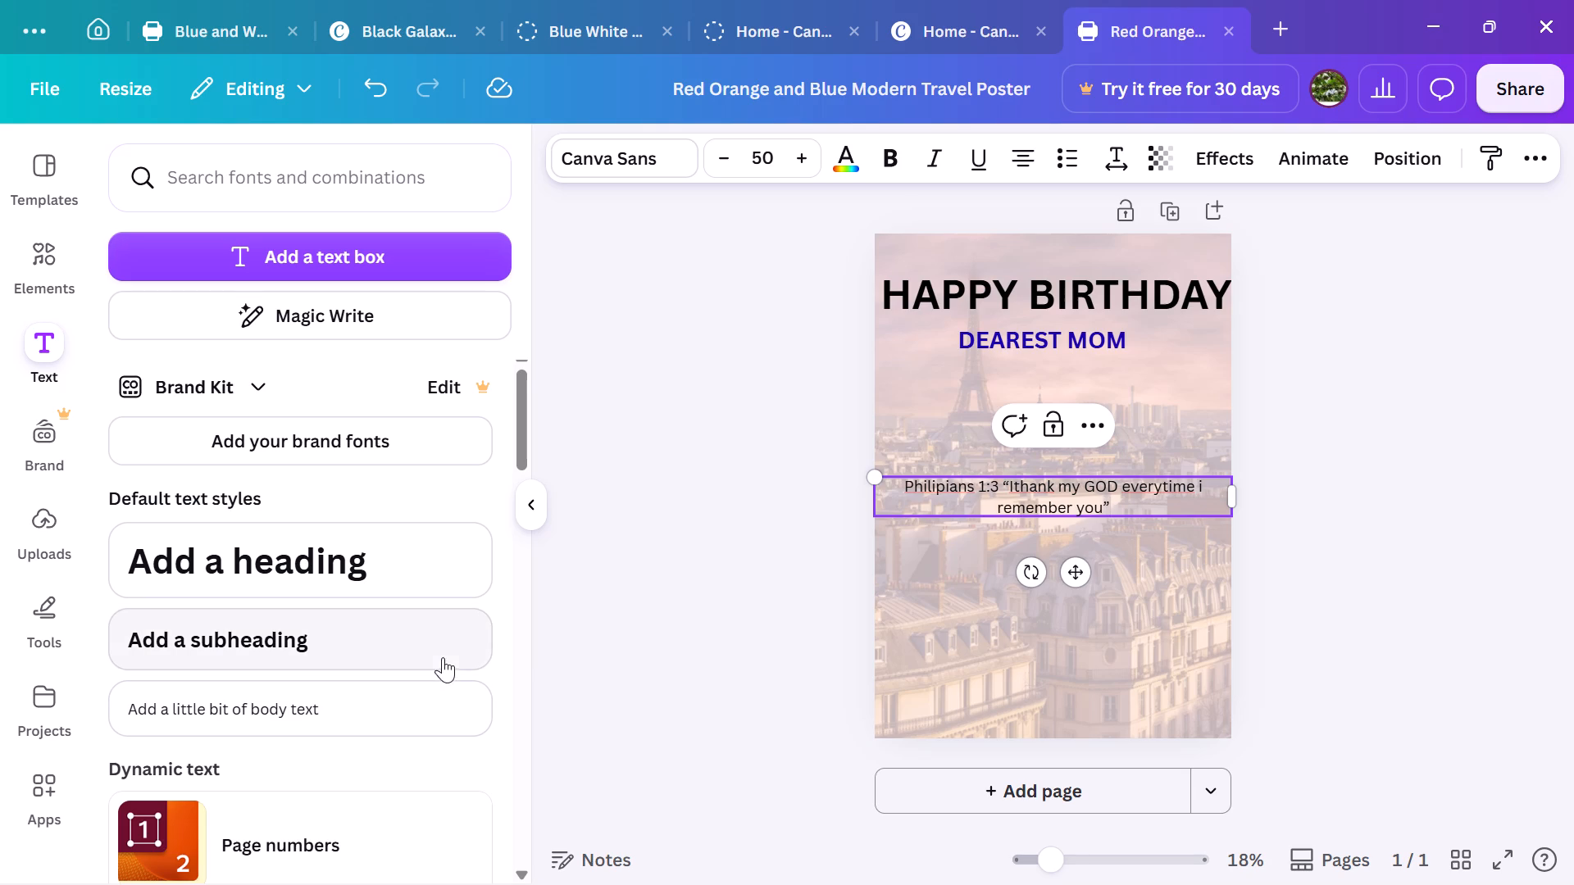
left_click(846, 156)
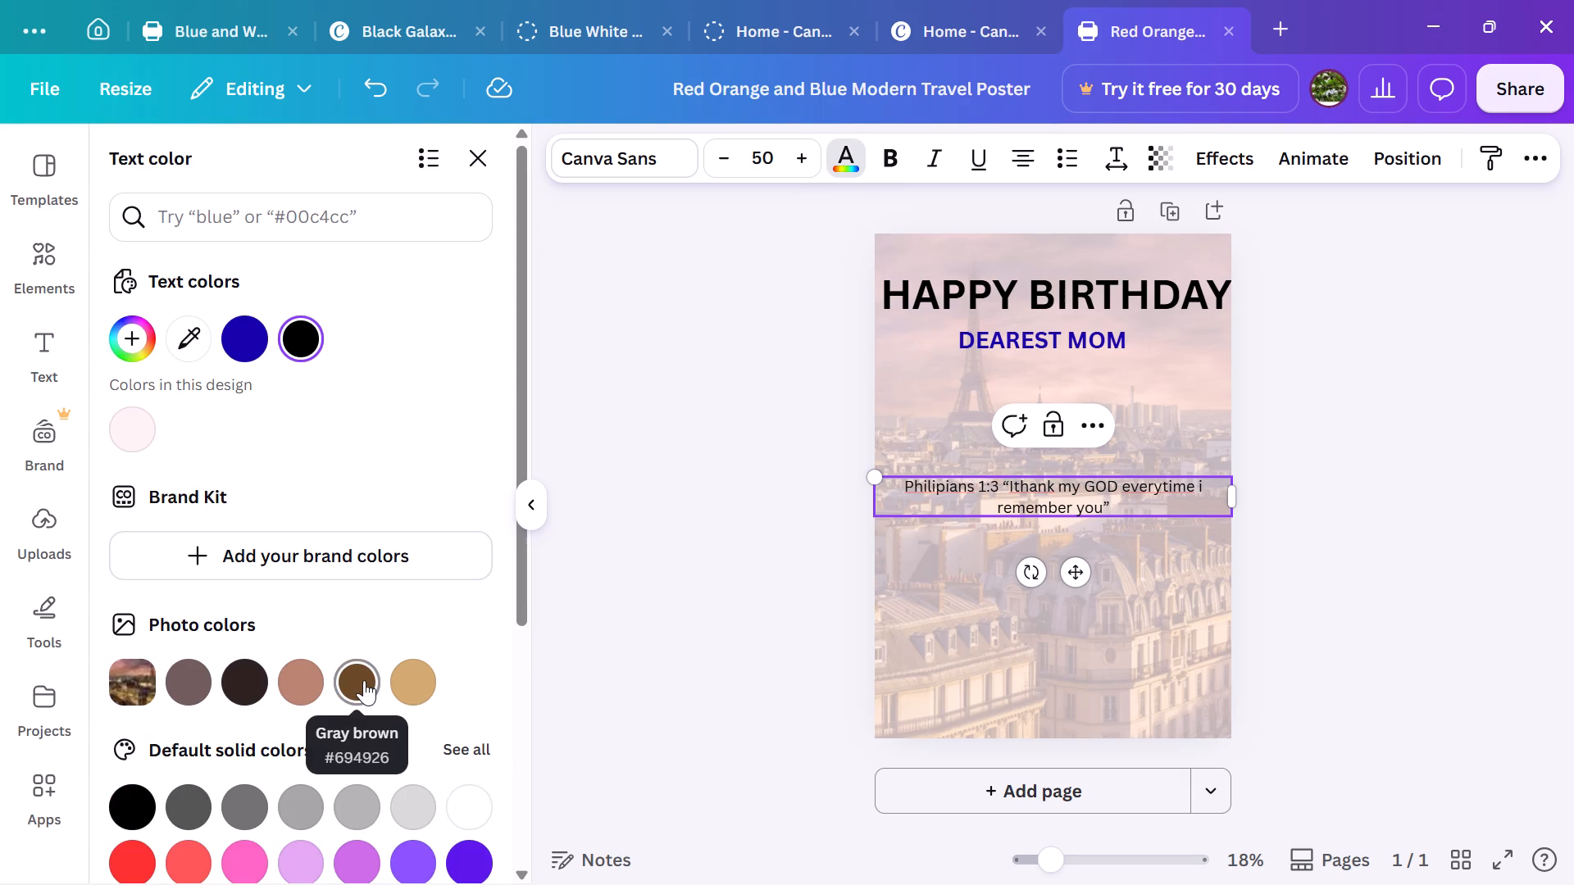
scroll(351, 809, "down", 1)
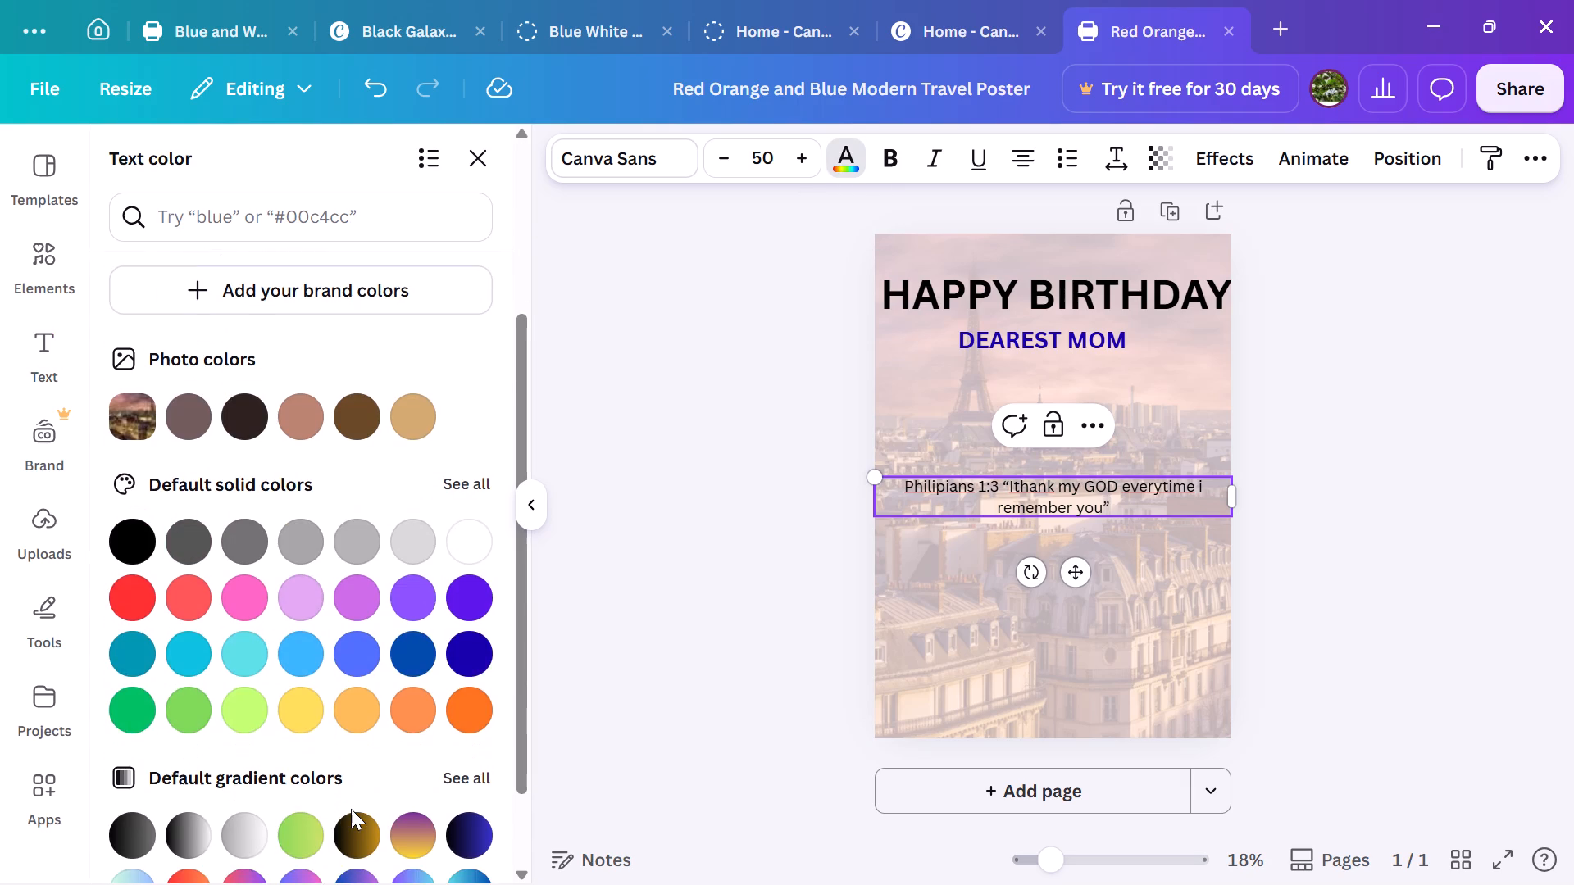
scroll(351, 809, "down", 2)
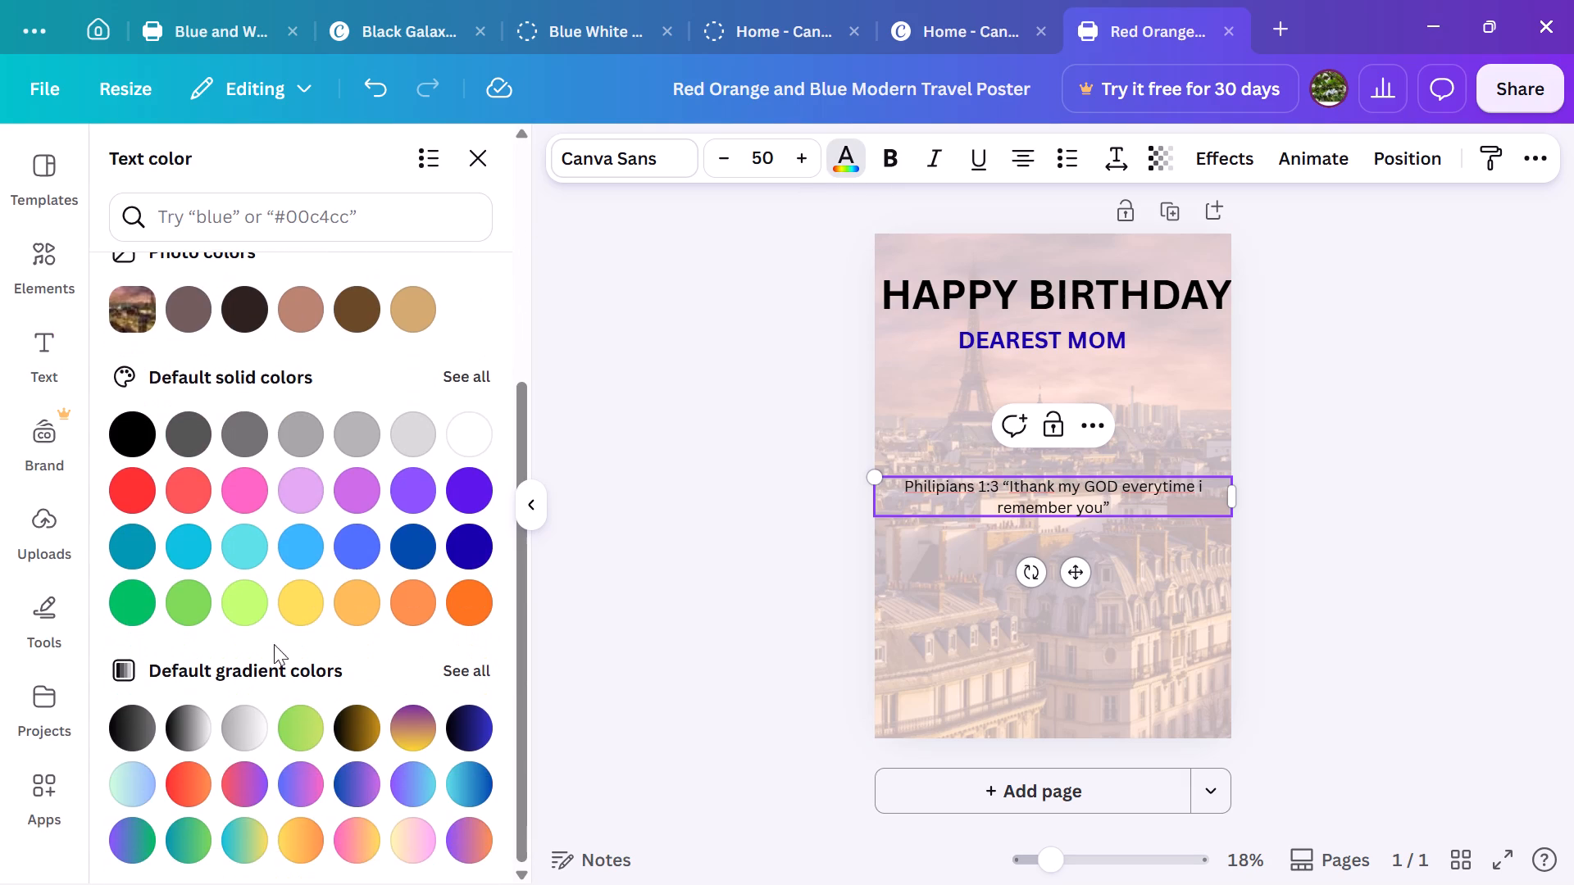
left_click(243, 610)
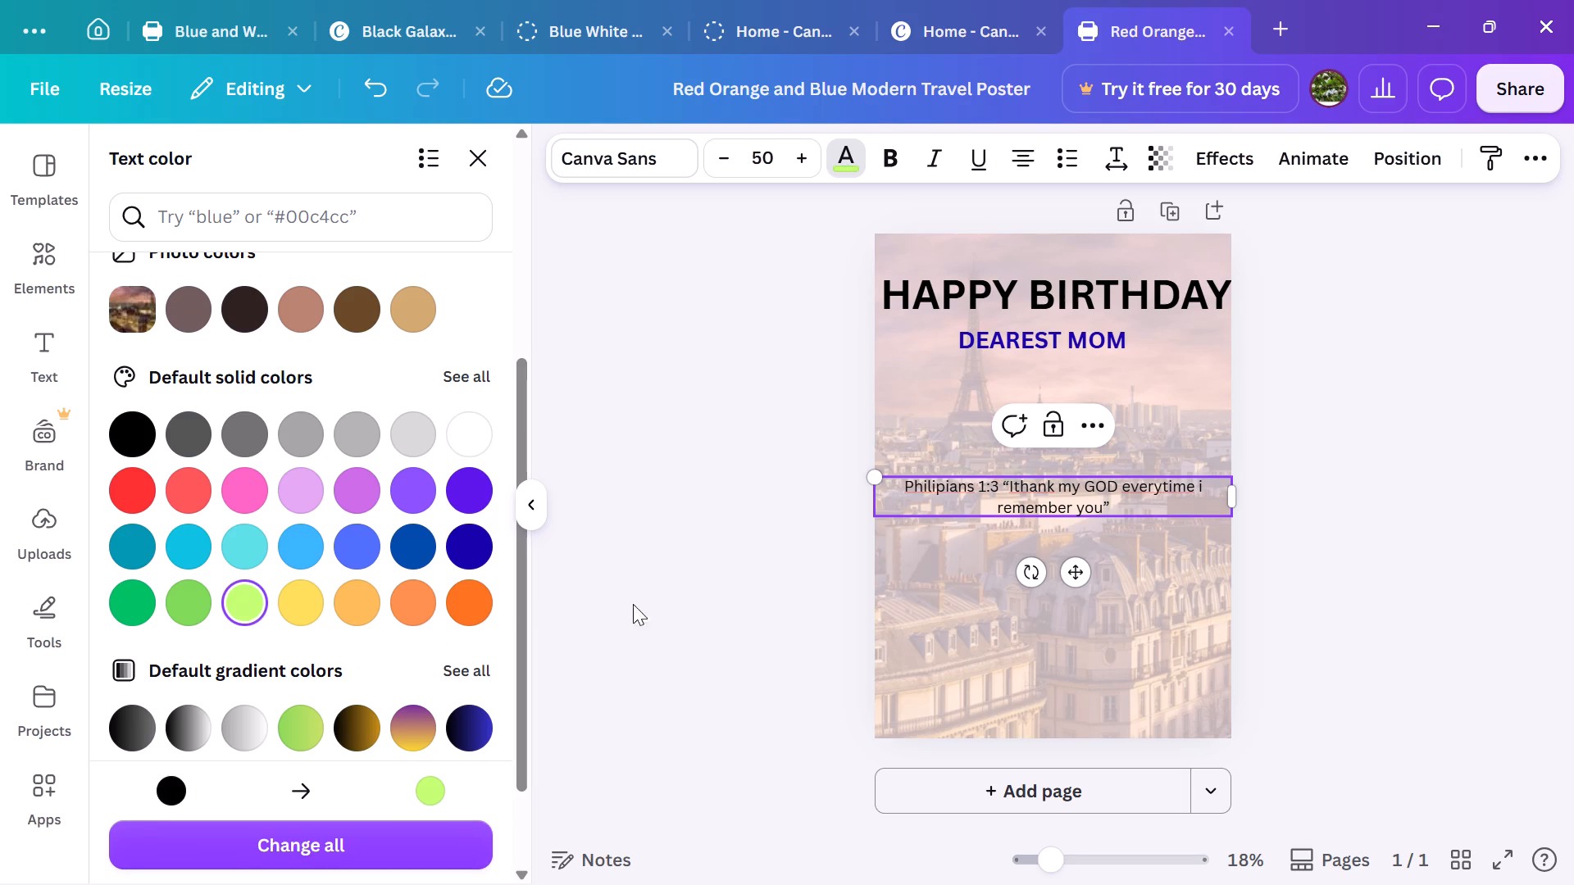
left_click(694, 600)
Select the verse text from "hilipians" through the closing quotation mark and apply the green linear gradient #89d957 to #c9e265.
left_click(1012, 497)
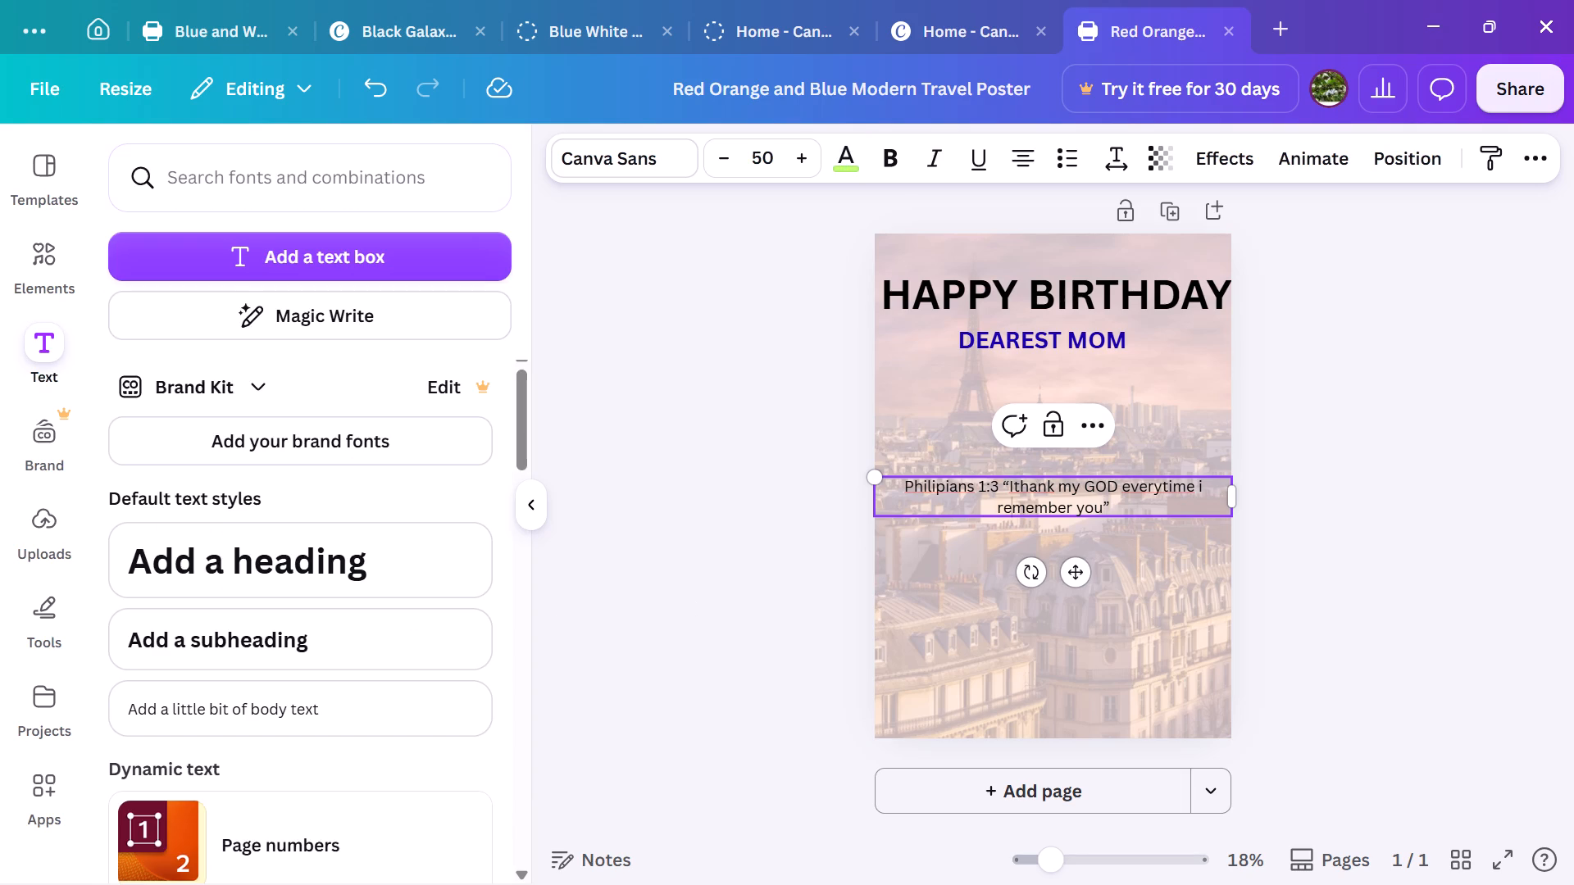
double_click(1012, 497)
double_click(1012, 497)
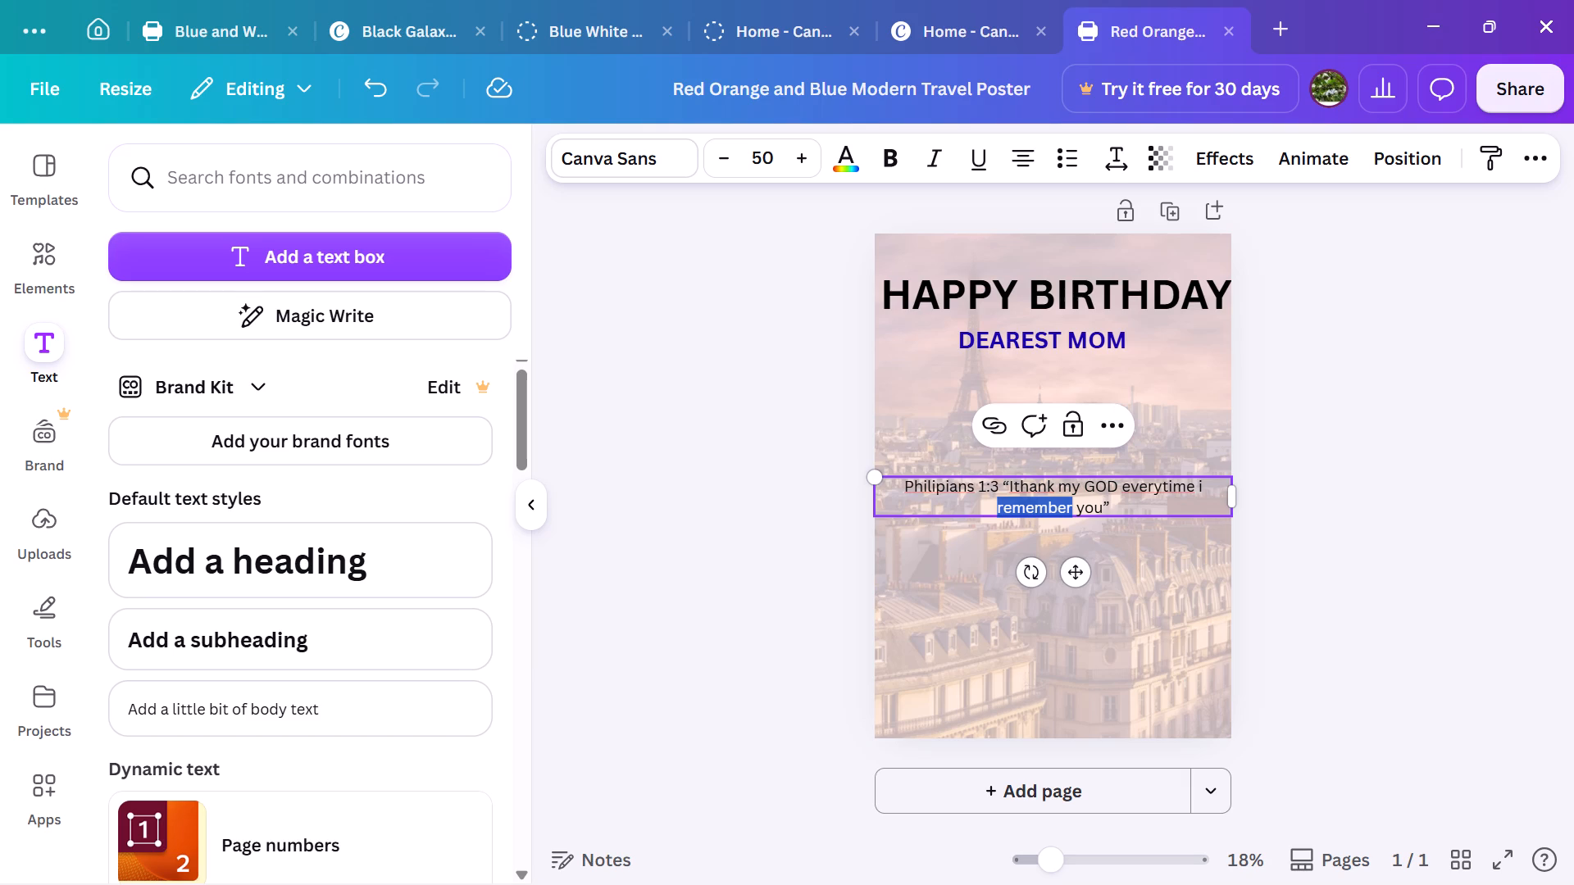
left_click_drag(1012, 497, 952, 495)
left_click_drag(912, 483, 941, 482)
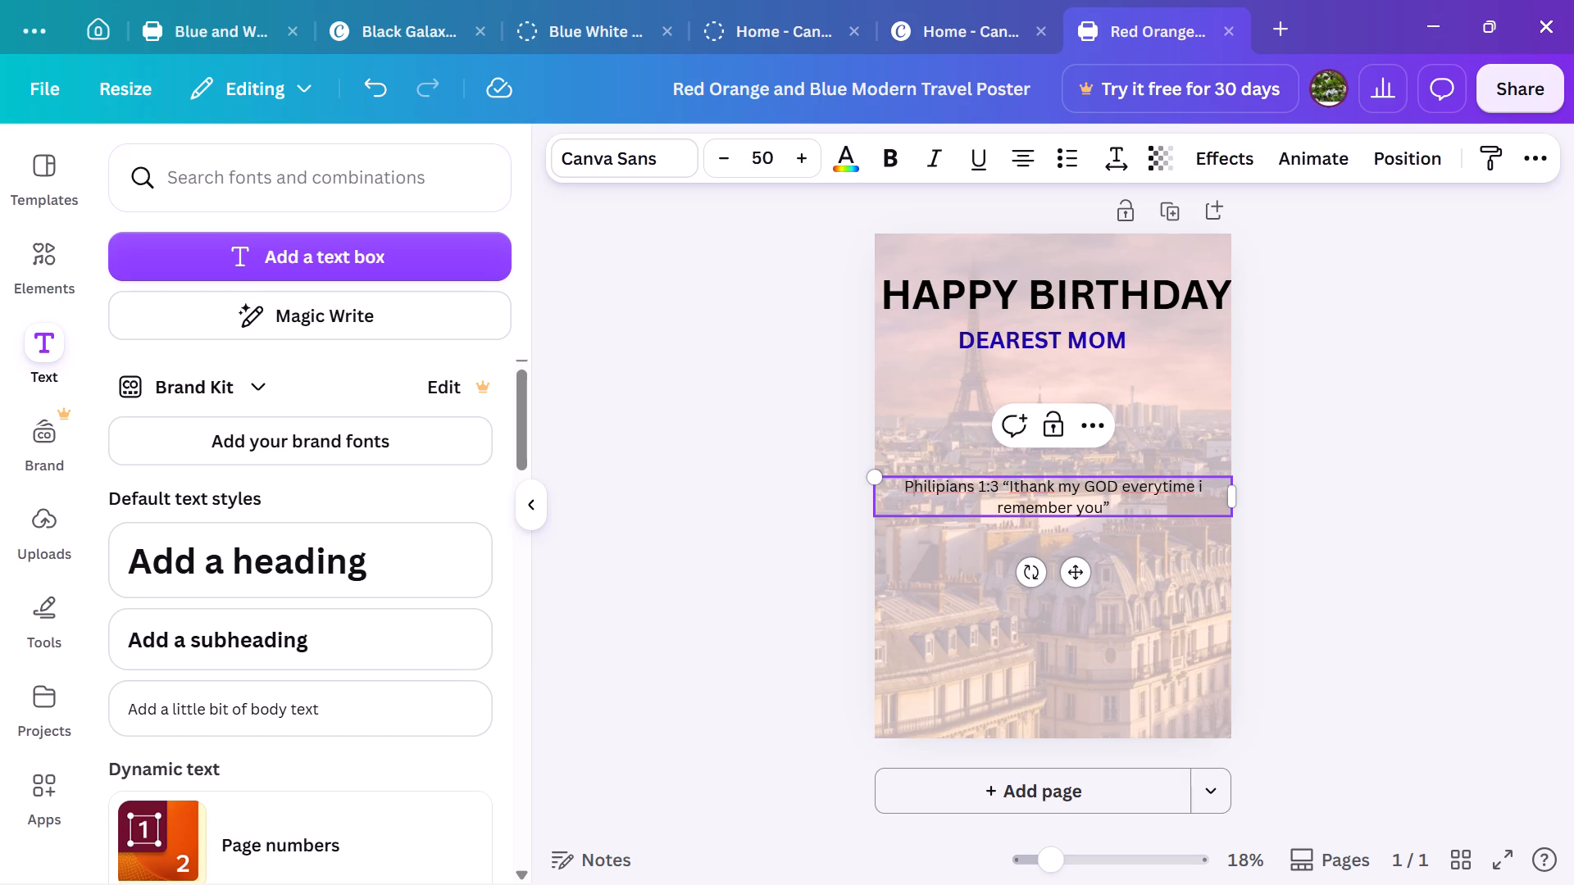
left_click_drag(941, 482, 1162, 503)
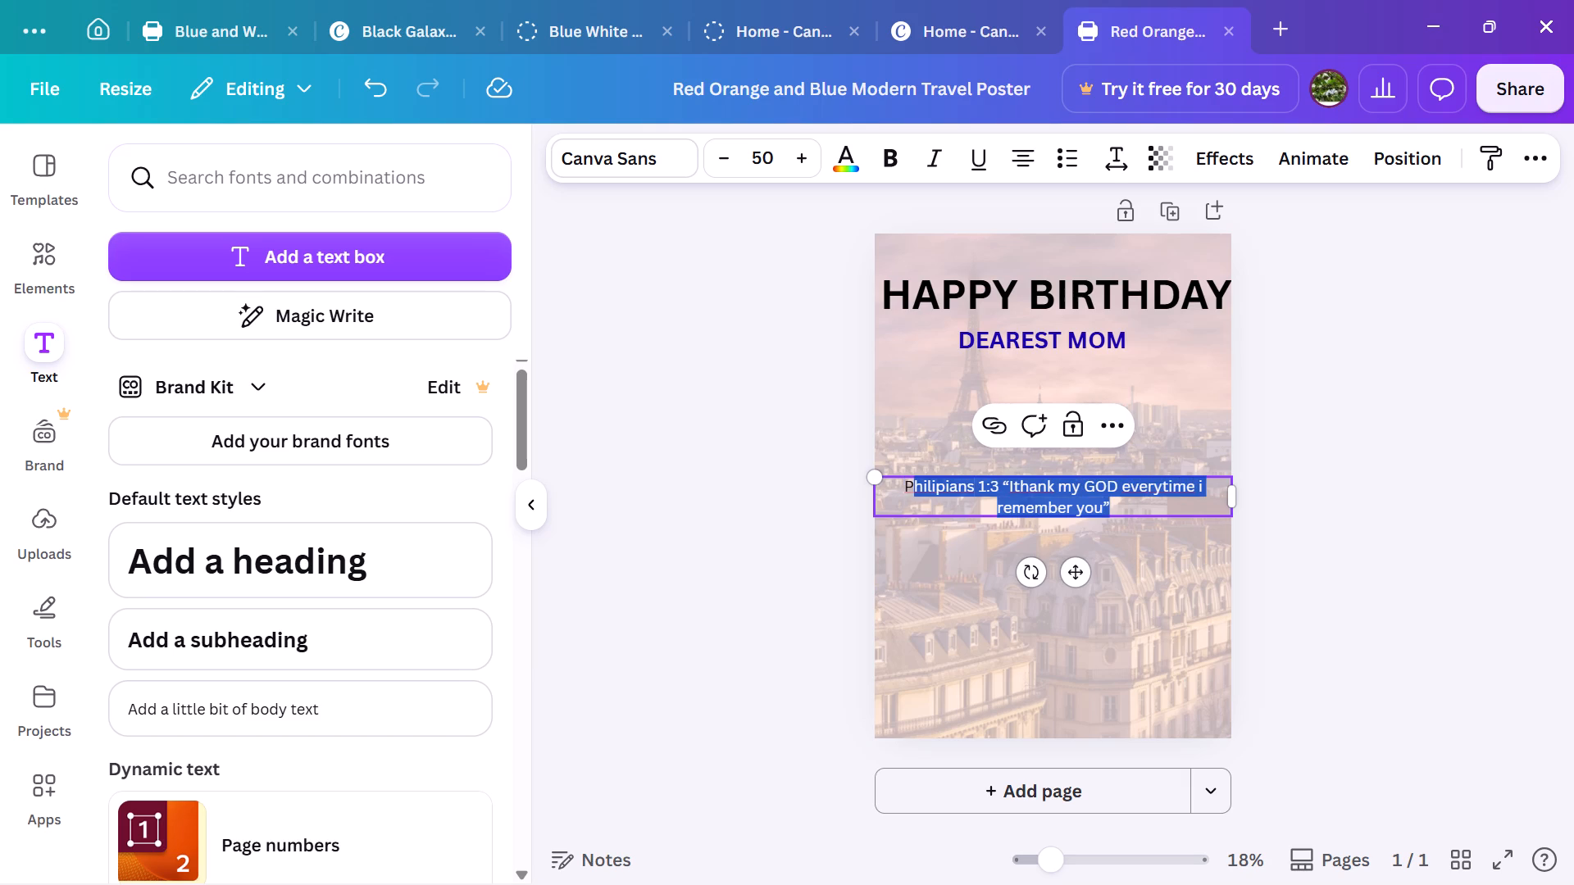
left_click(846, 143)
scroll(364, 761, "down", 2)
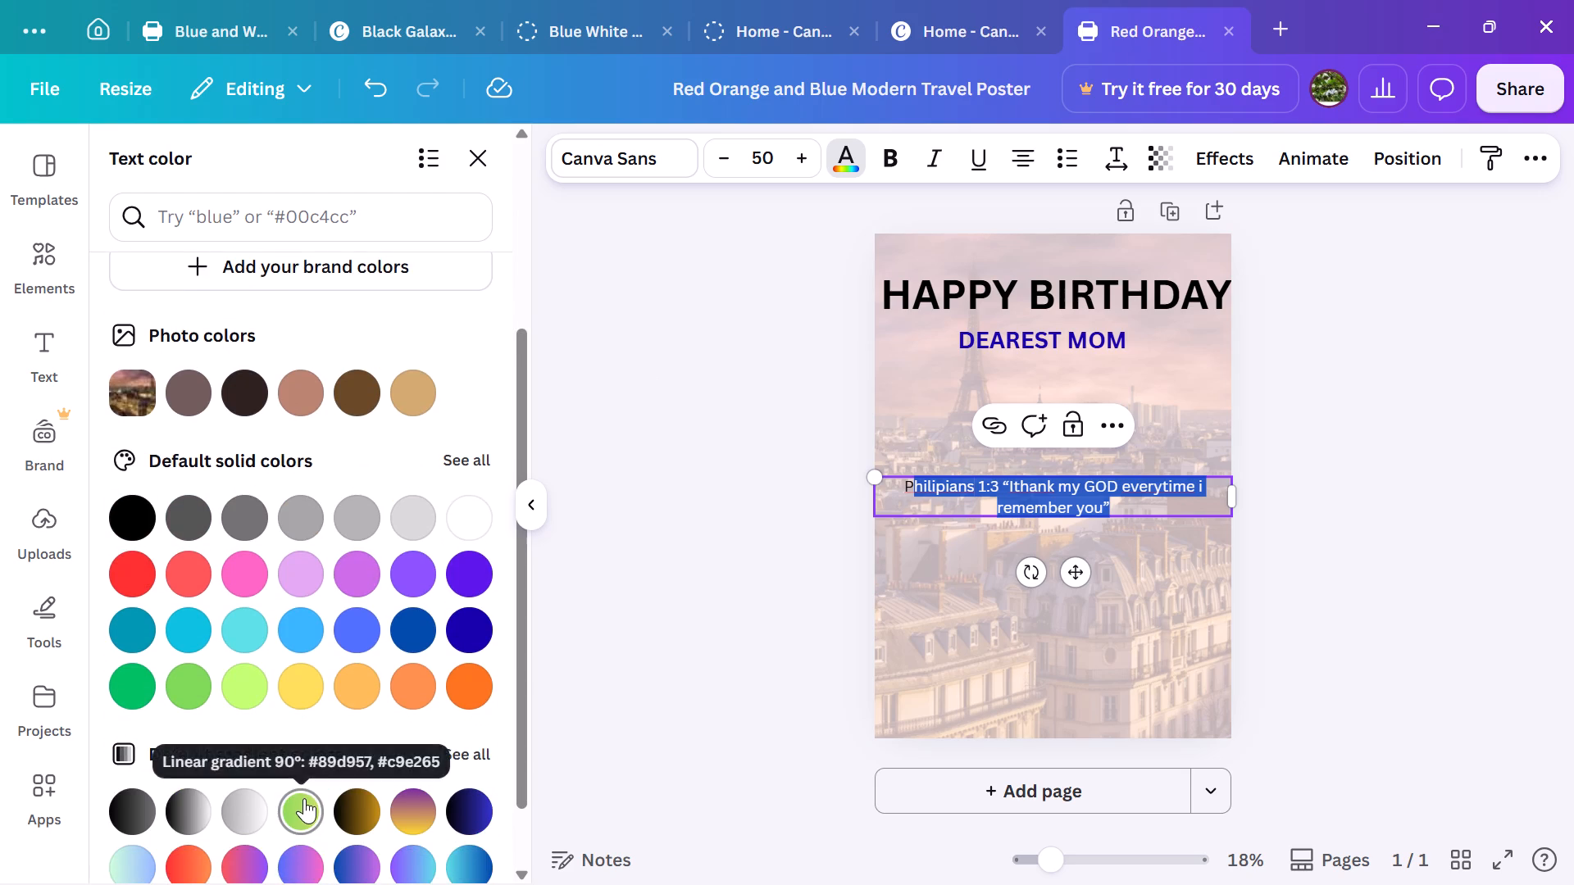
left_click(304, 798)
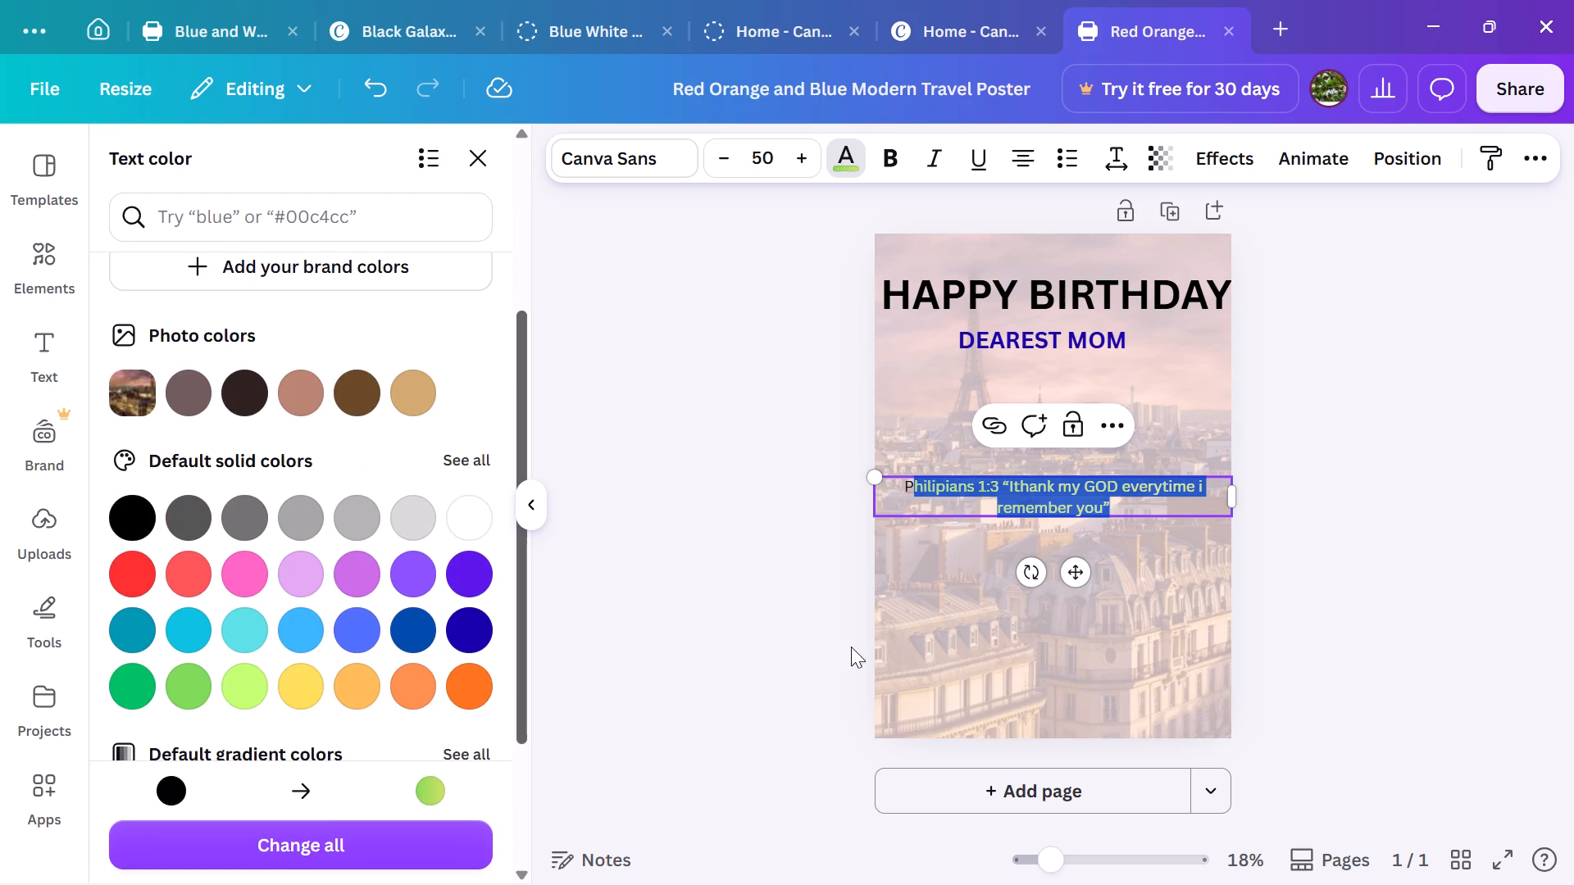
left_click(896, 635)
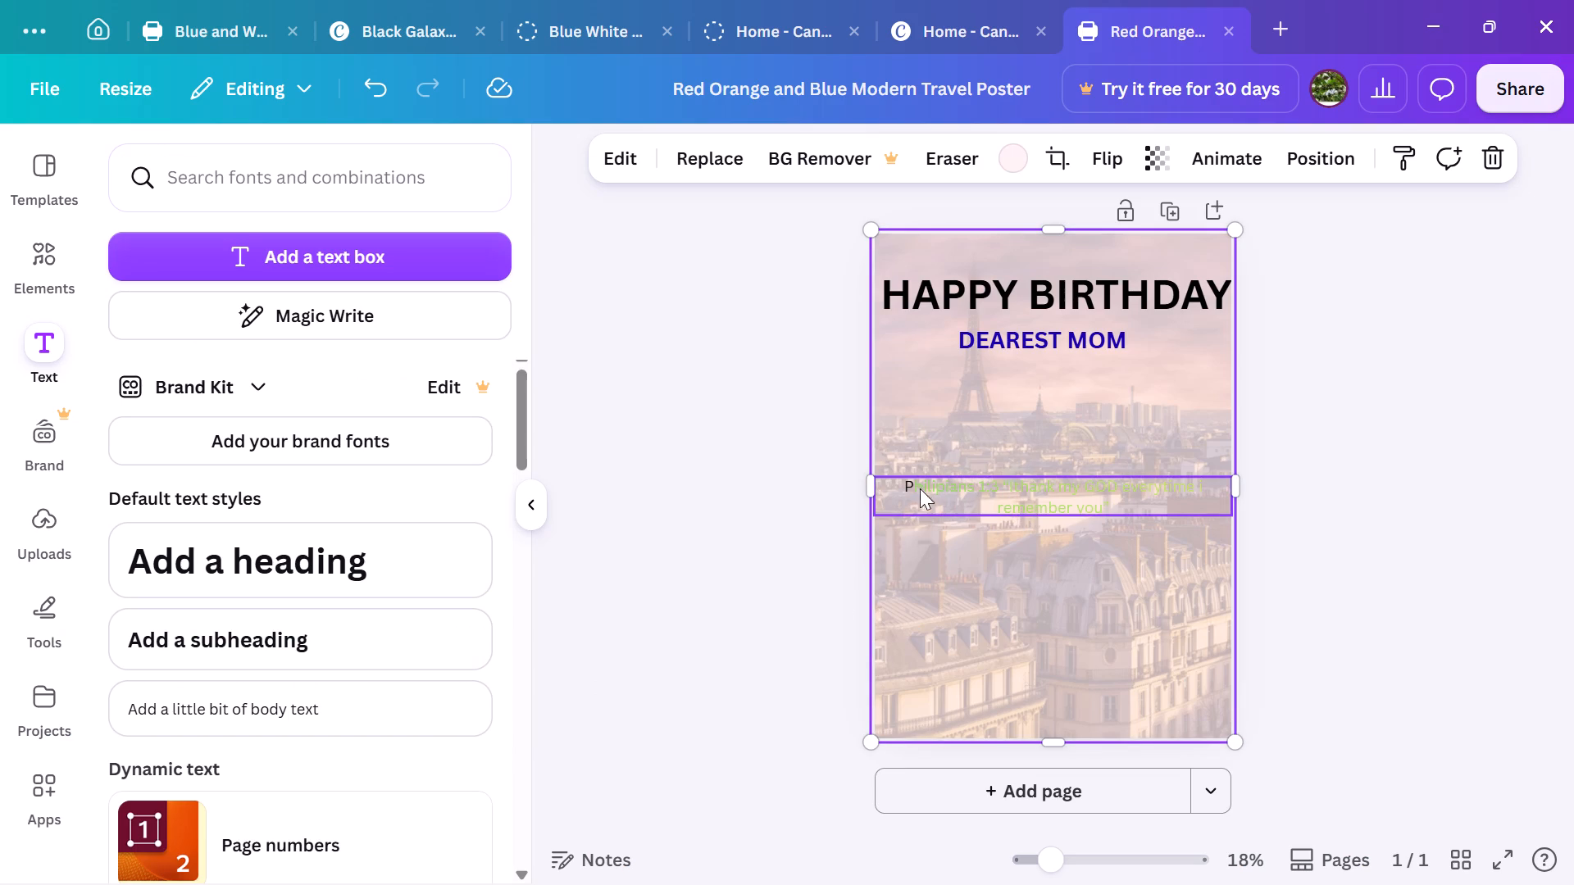
Move the verse text box slightly up towards the DEAREST MOM subheading, keeping it horizontally centred on the poster.
left_click_drag(896, 483, 898, 470)
left_click_drag(913, 471, 1017, 506)
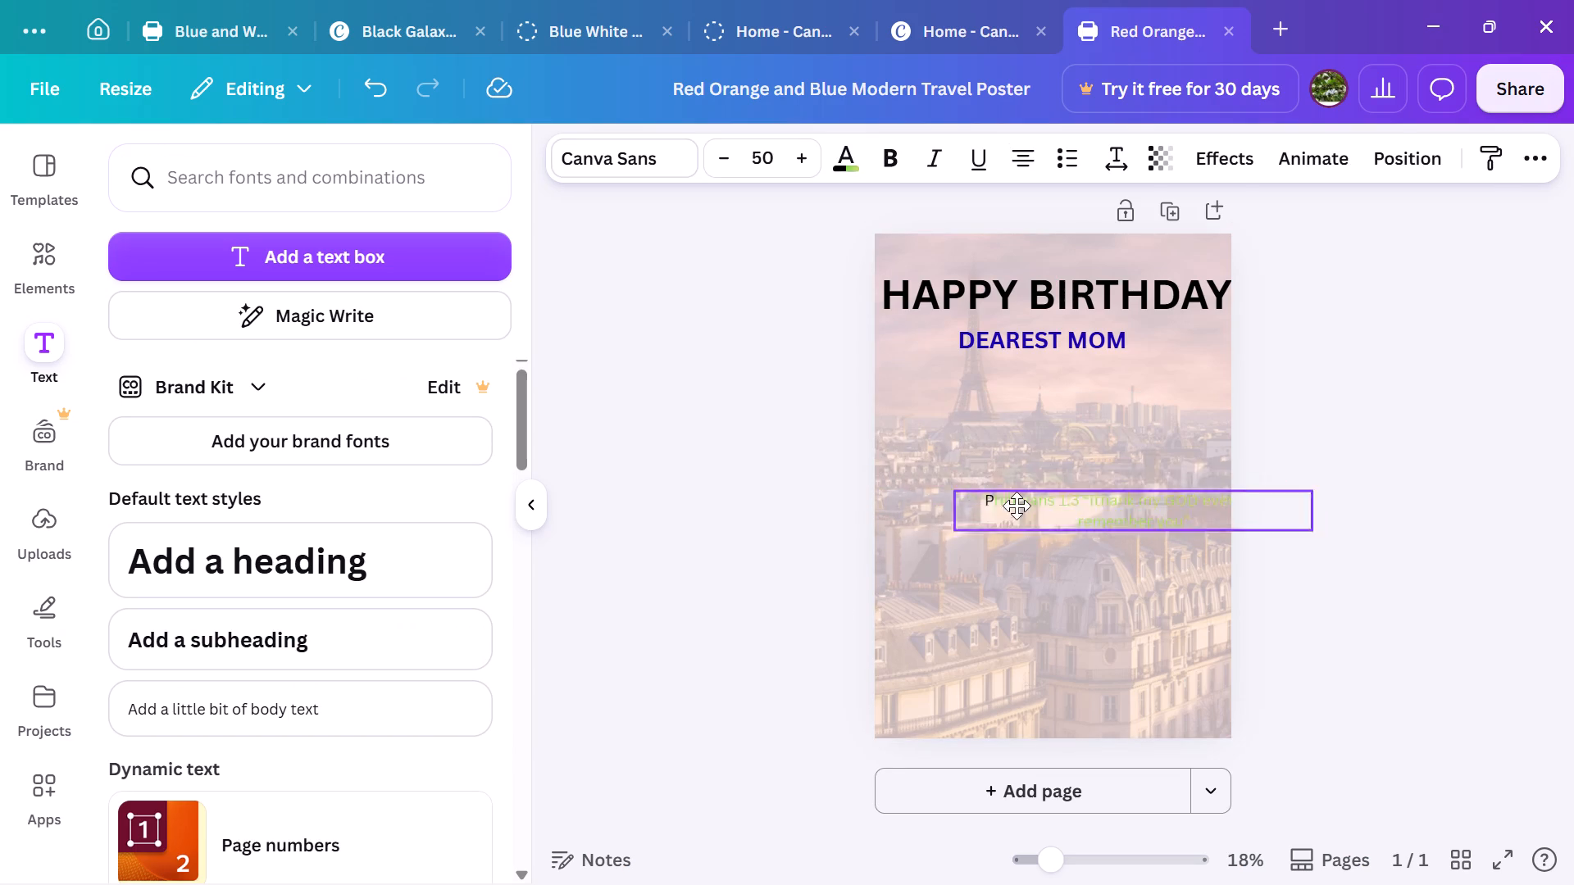
left_click_drag(1017, 506, 907, 453)
left_click(907, 453)
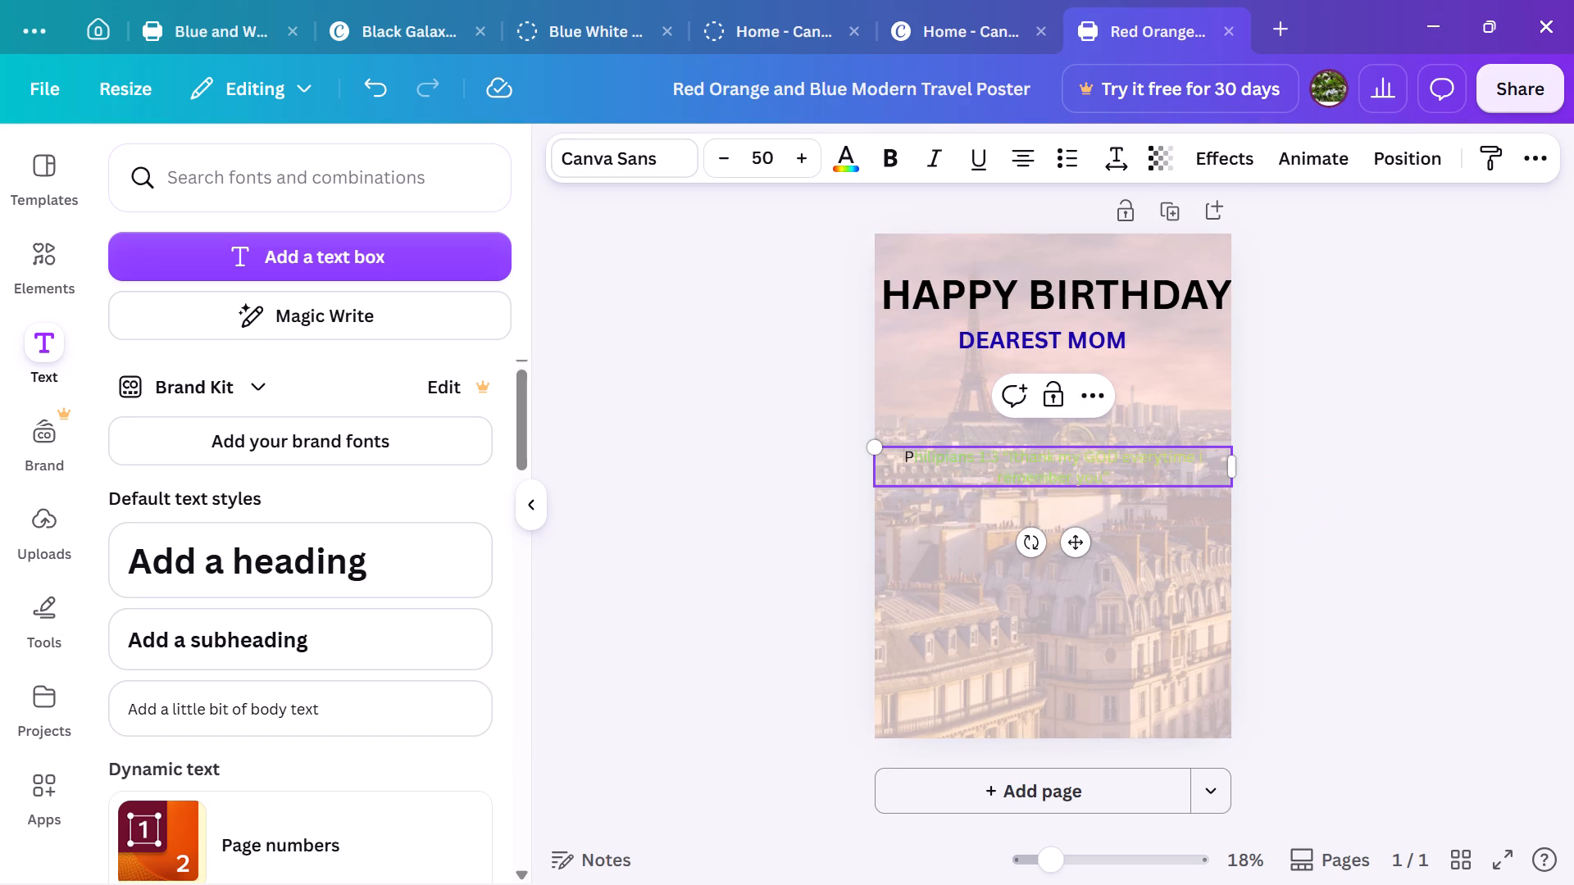
Select the whole verse text, including the "Philipians 1:3" reference, and colour it the default solid red.
left_click_drag(905, 456, 977, 460)
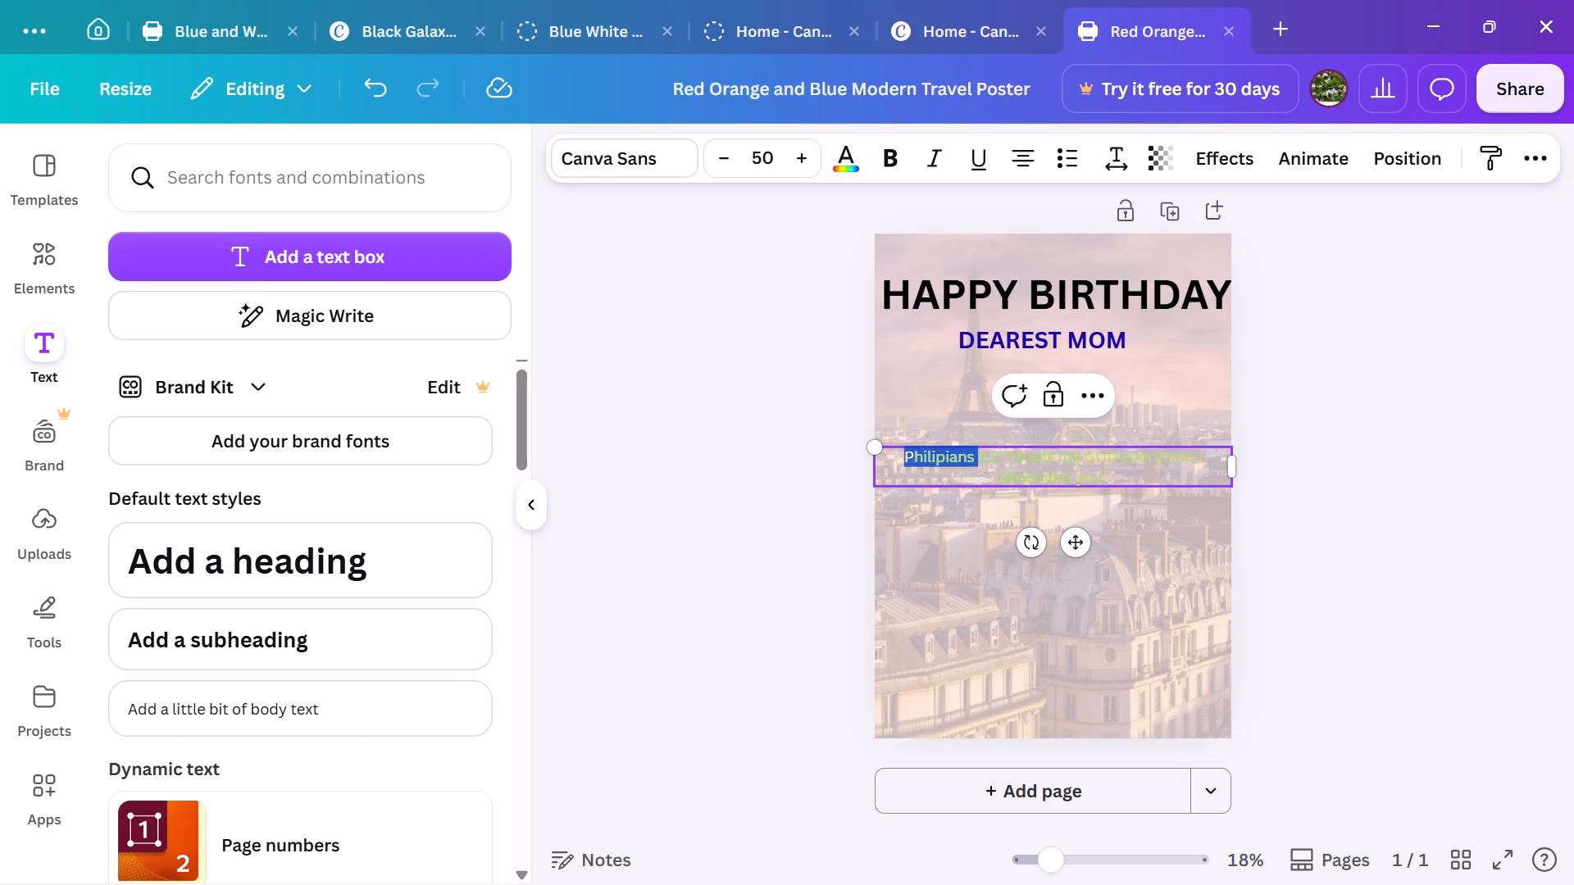
left_click_drag(977, 460, 1017, 510)
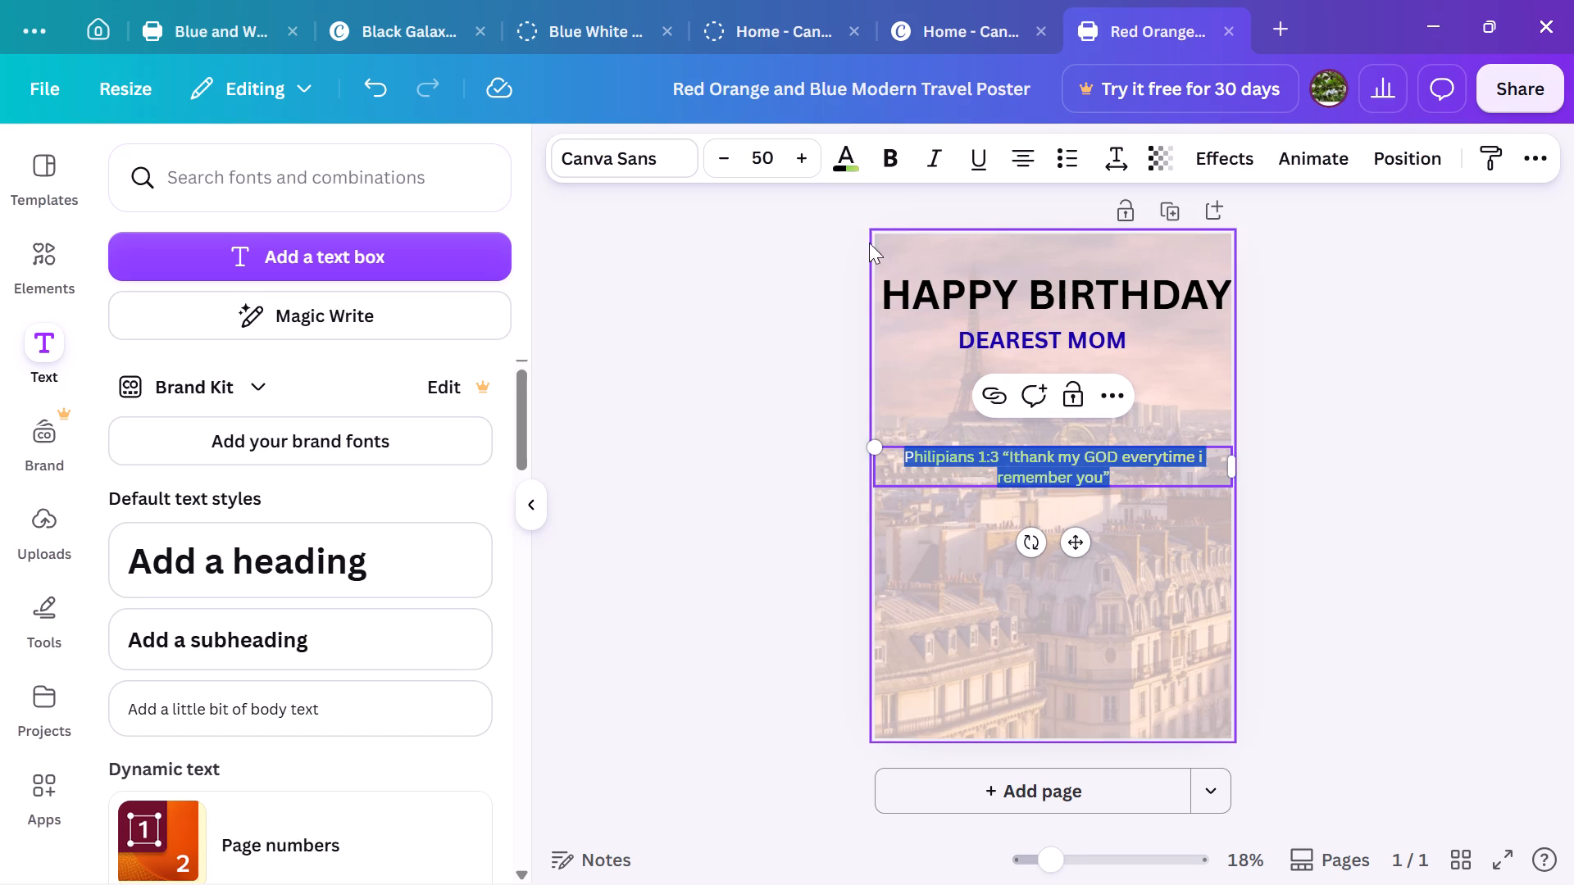
left_click(847, 166)
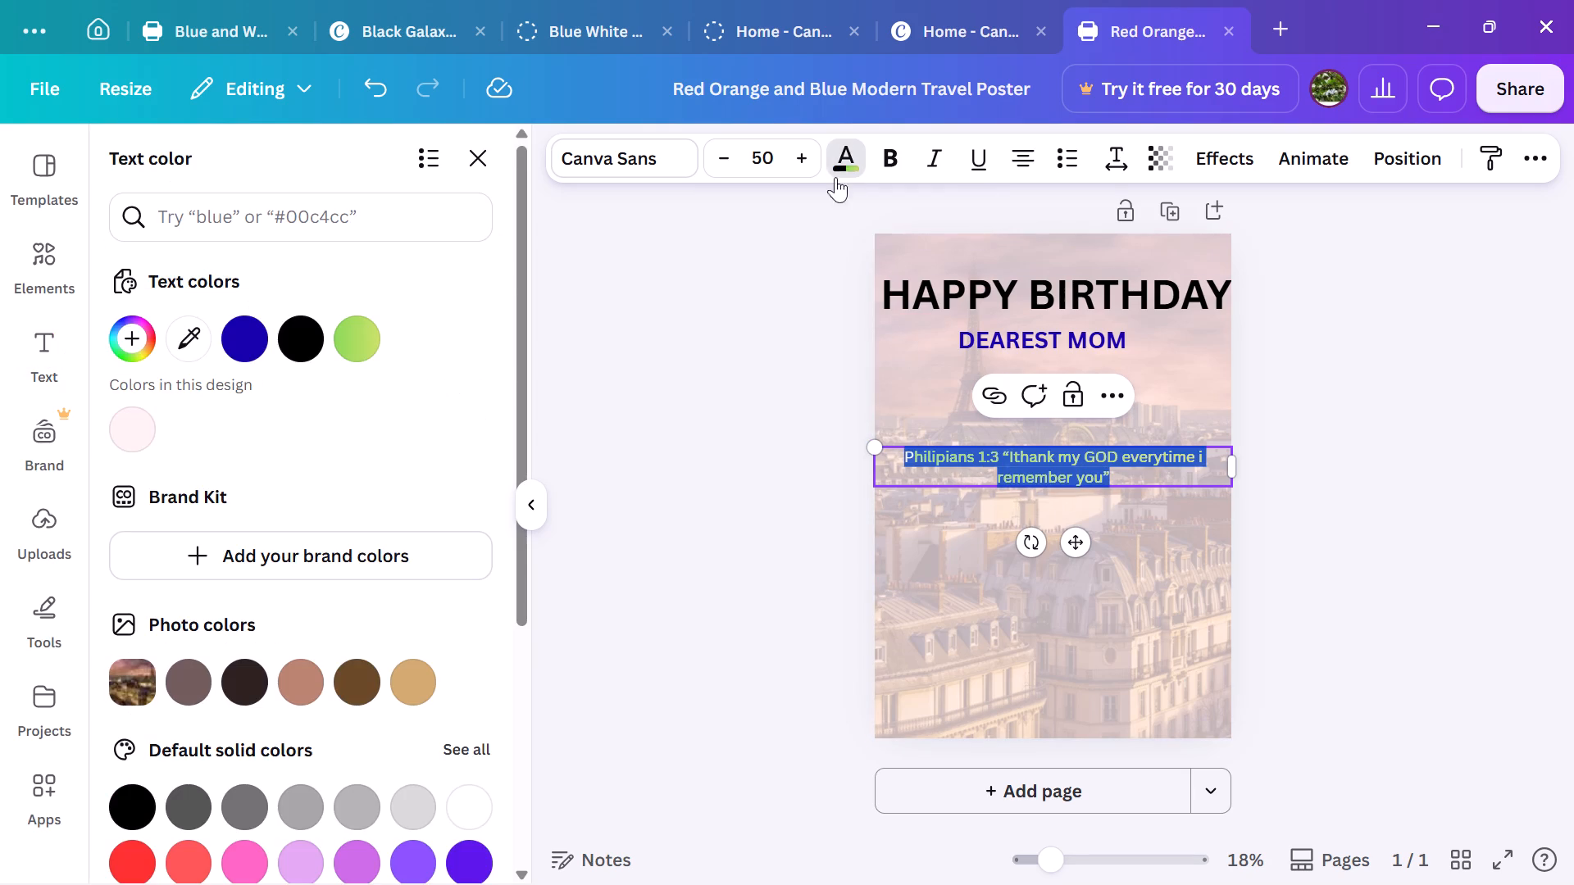
scroll(396, 790, "down", 3)
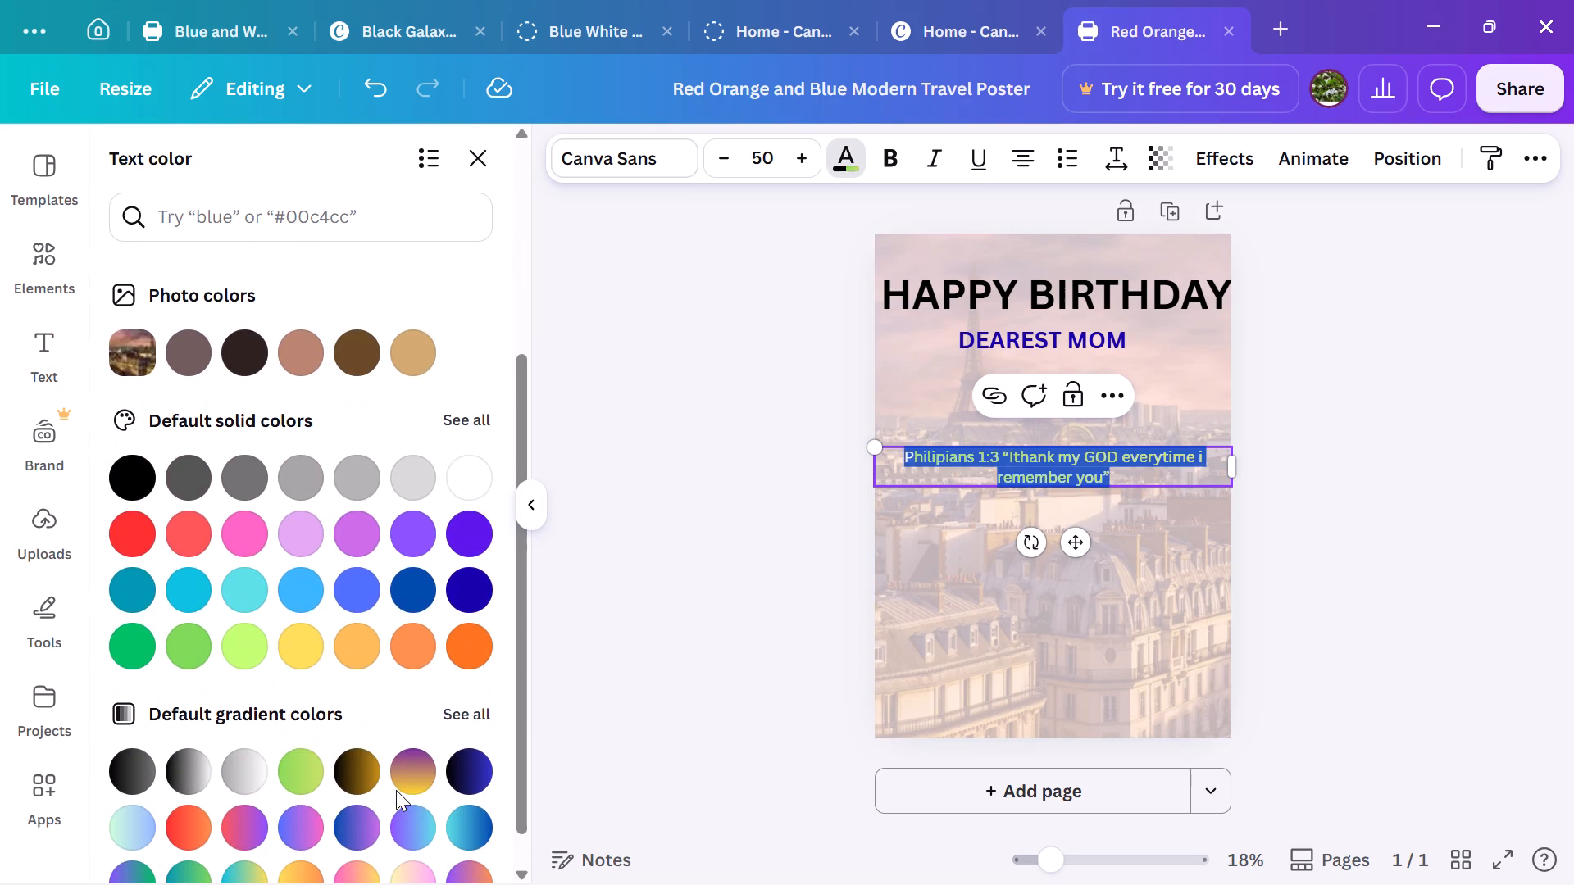
scroll(396, 790, "down", 1)
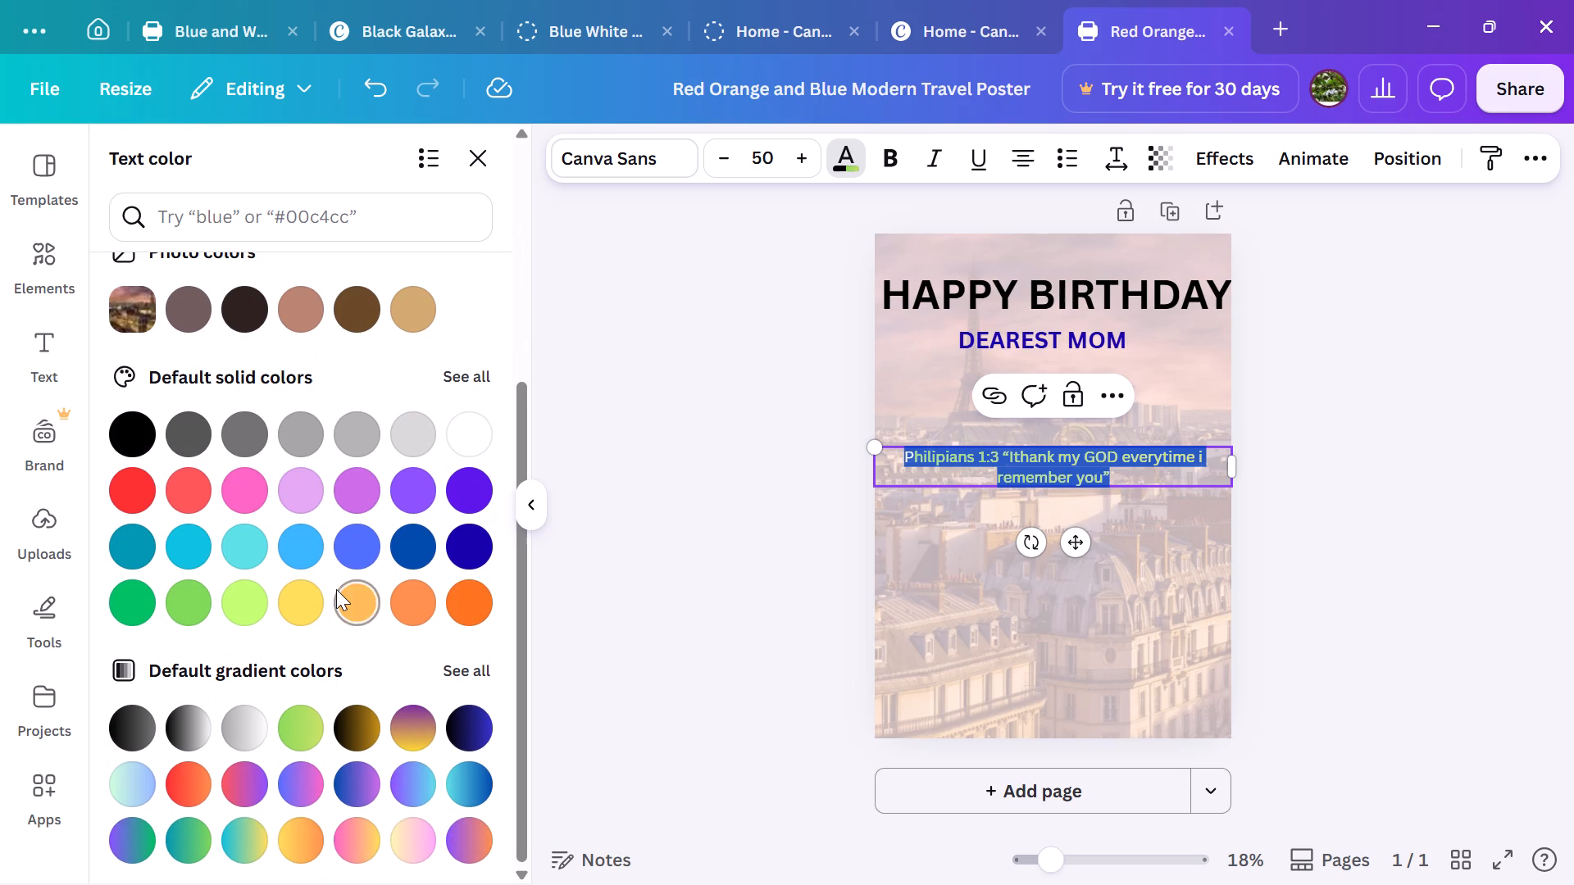
left_click(137, 483)
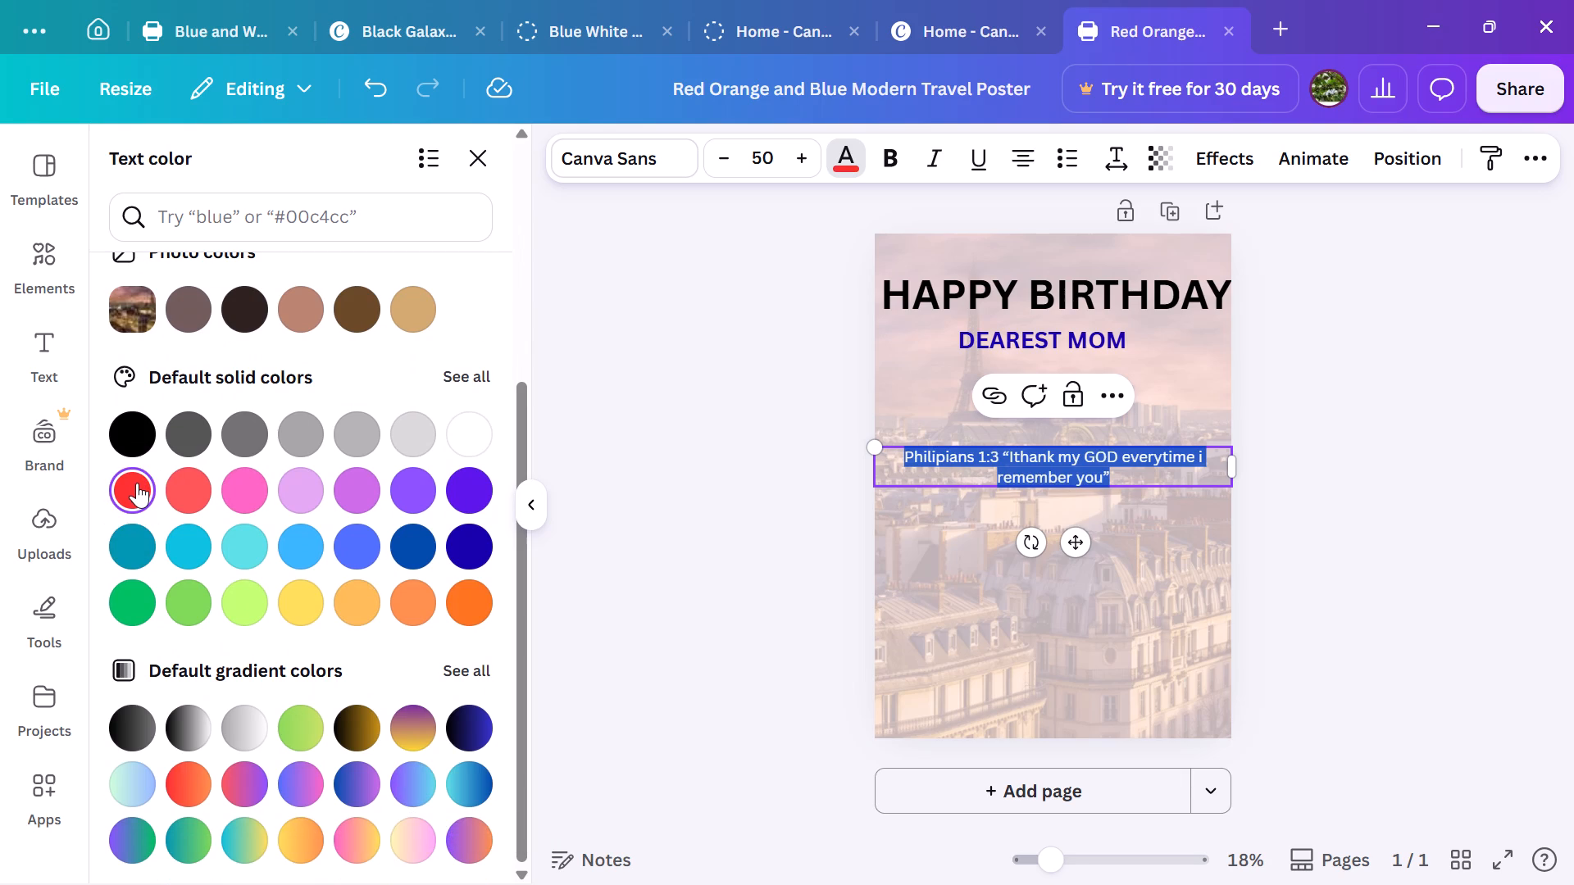
left_click(137, 483)
left_click(969, 540)
left_click(969, 540)
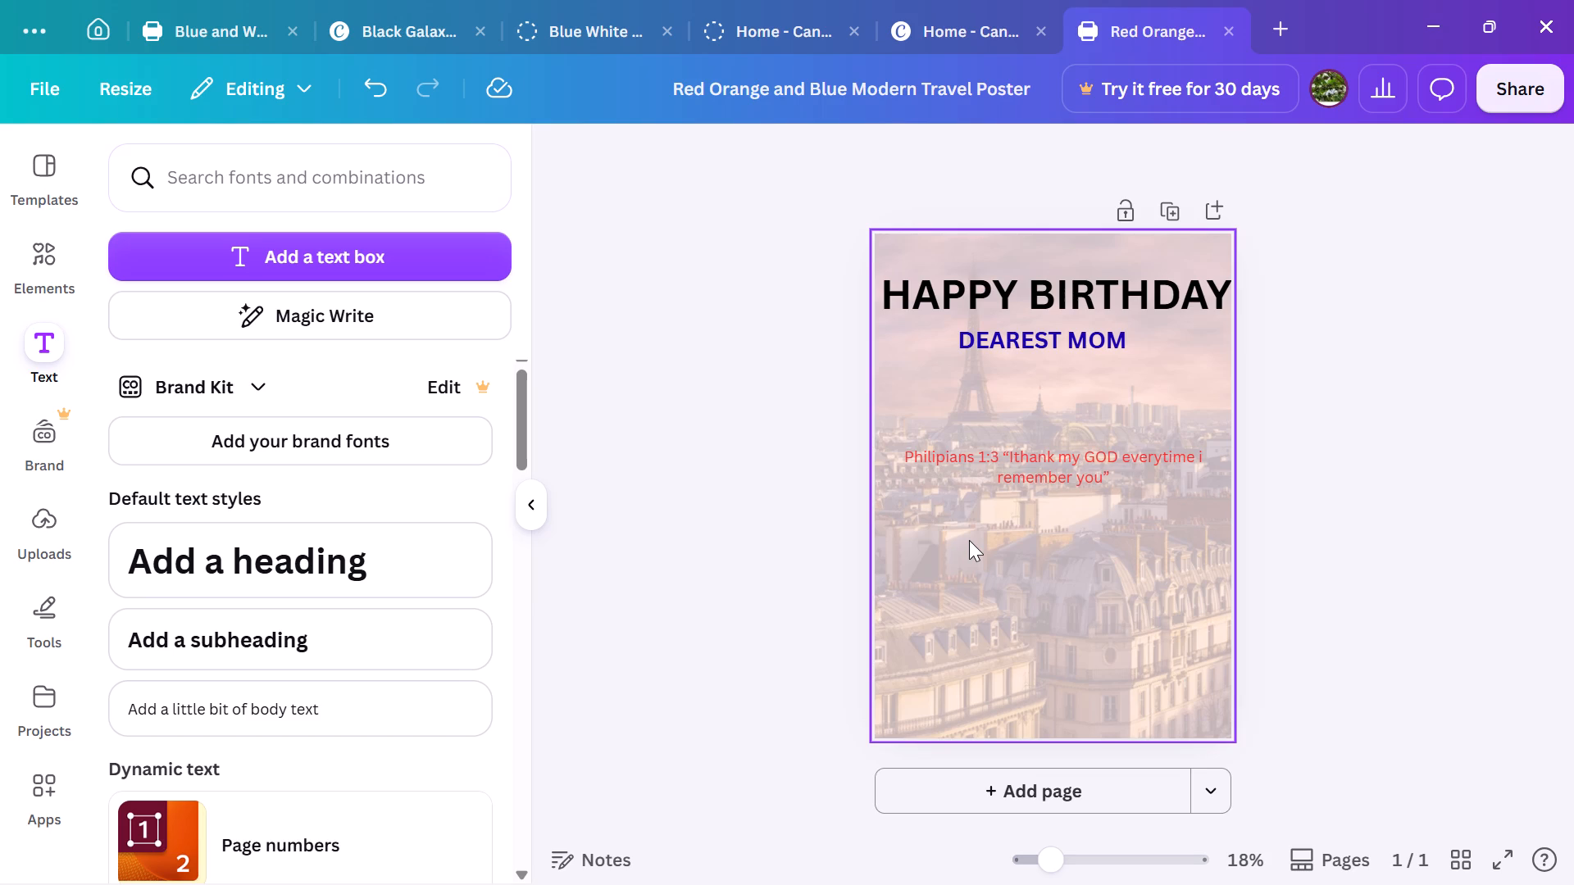
Start uploading a file to the design and browse to the J_STAR storage on the TECNO SPARK phone.
left_click(61, 542)
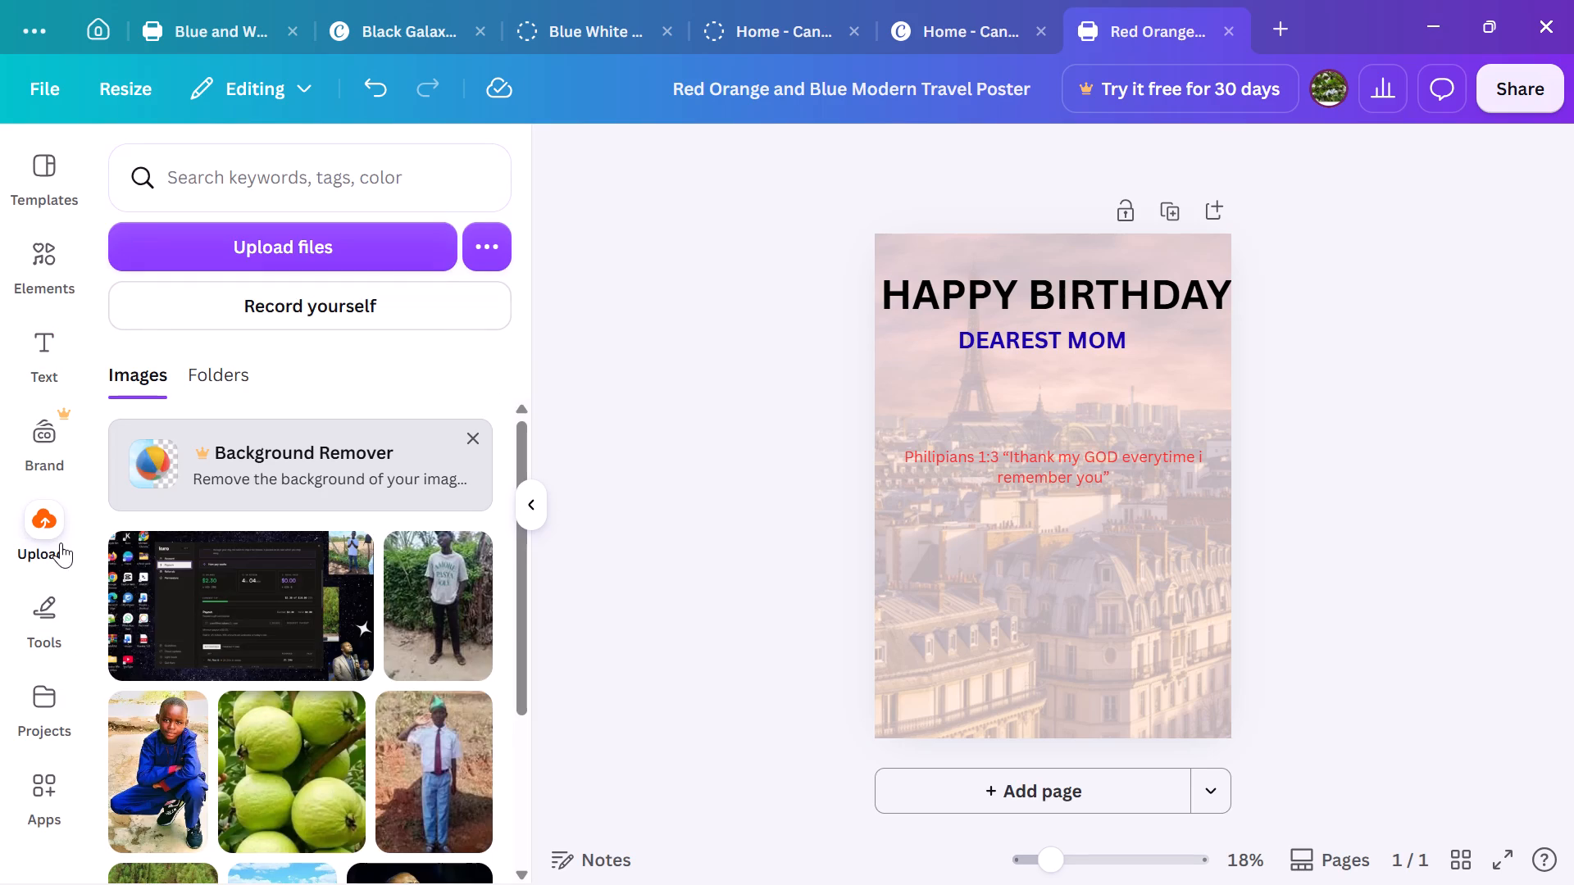
scroll(275, 649, "down", 1)
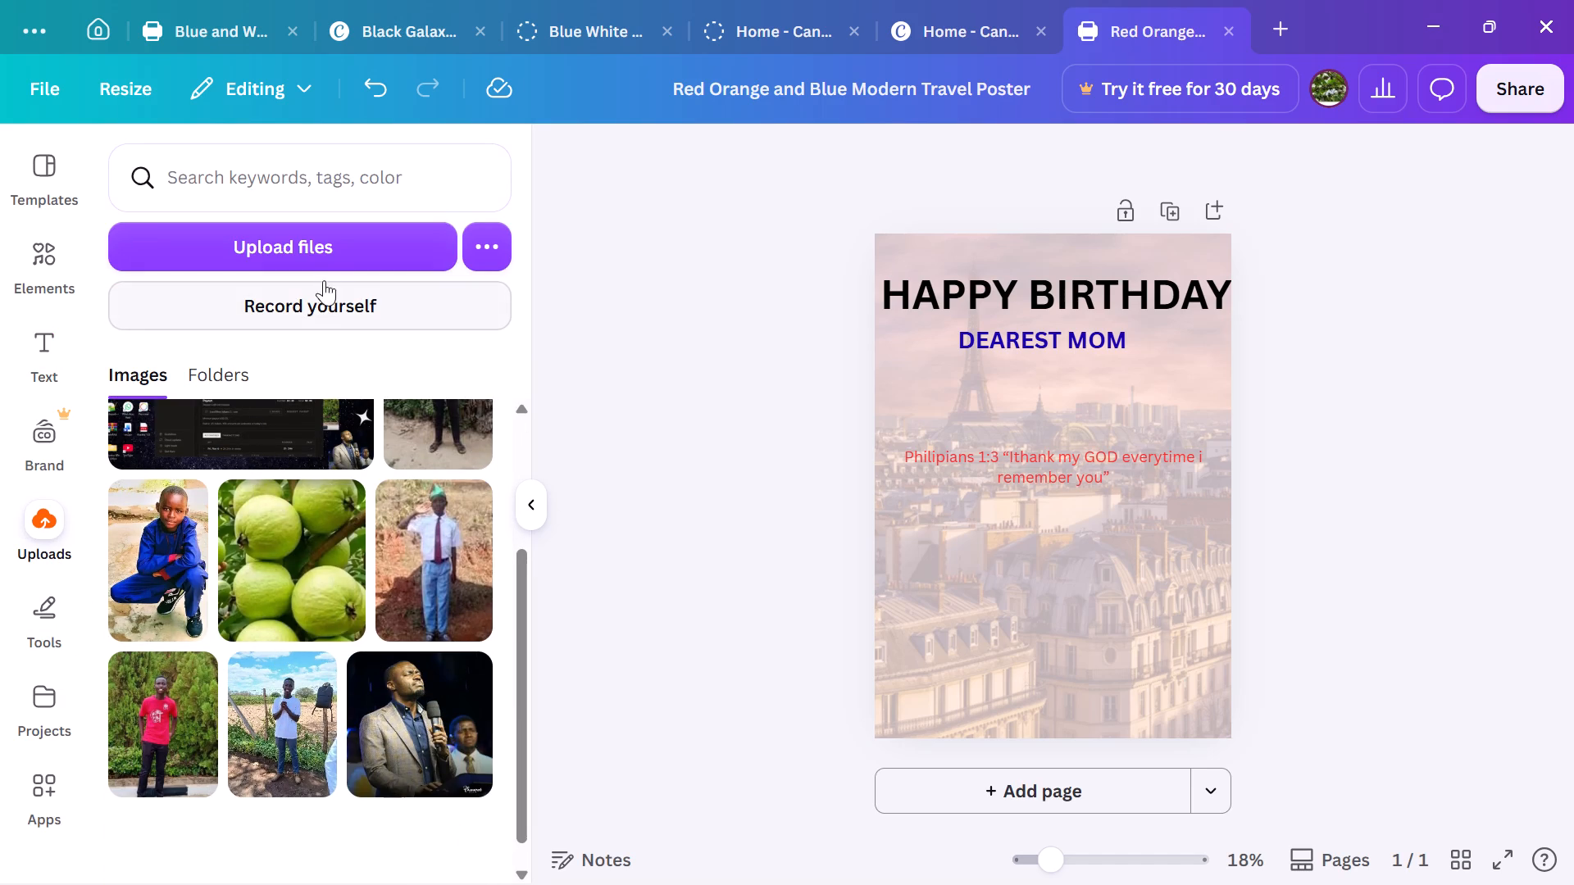
left_click(328, 240)
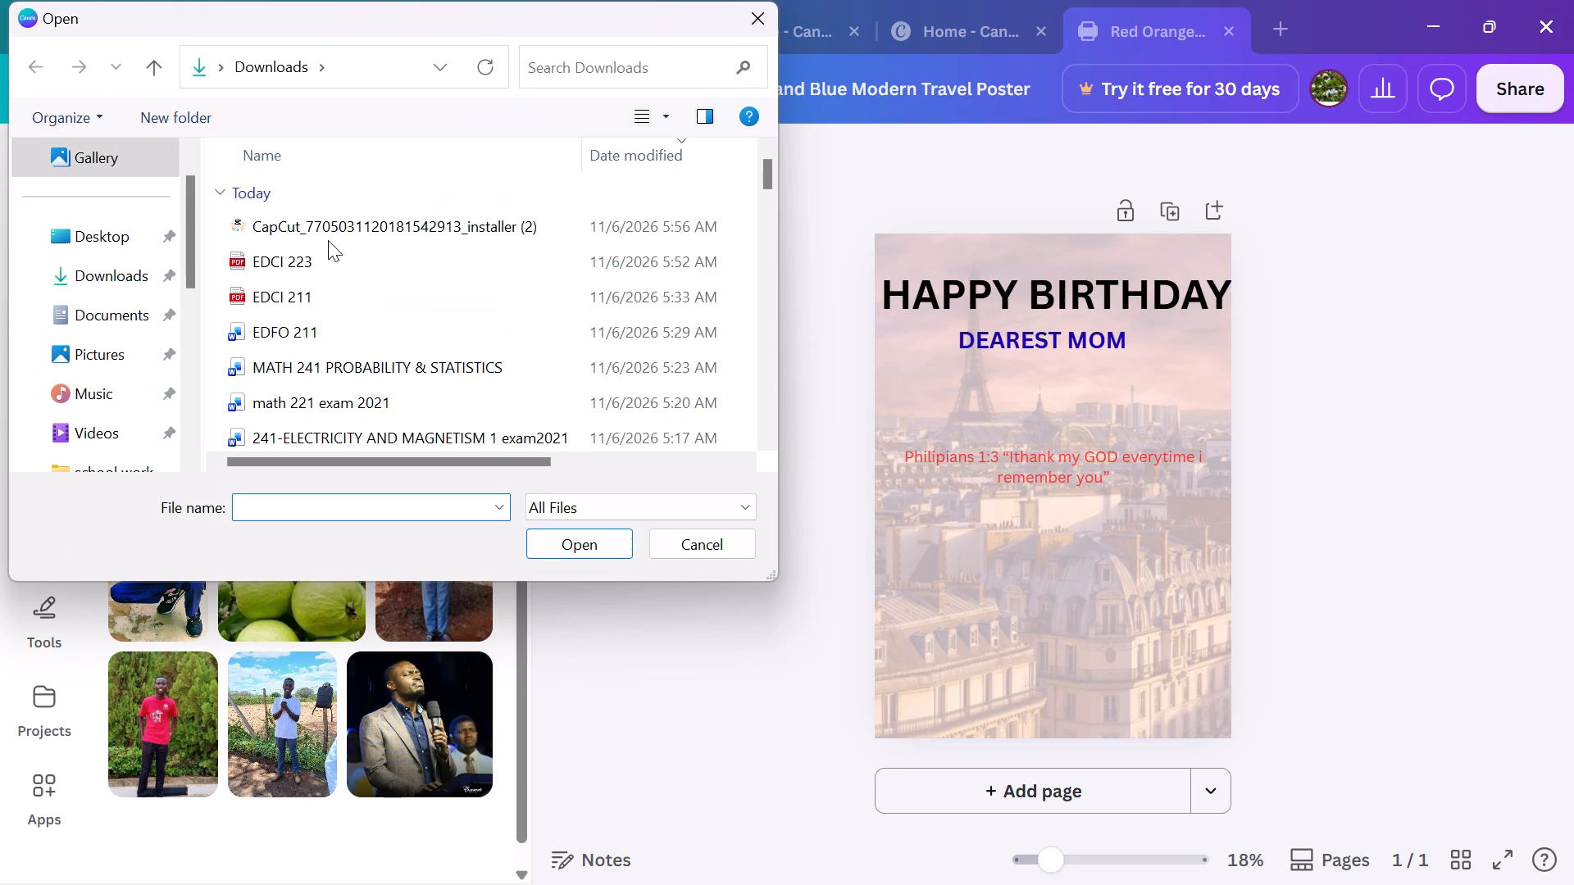
scroll(123, 383, "down", 2)
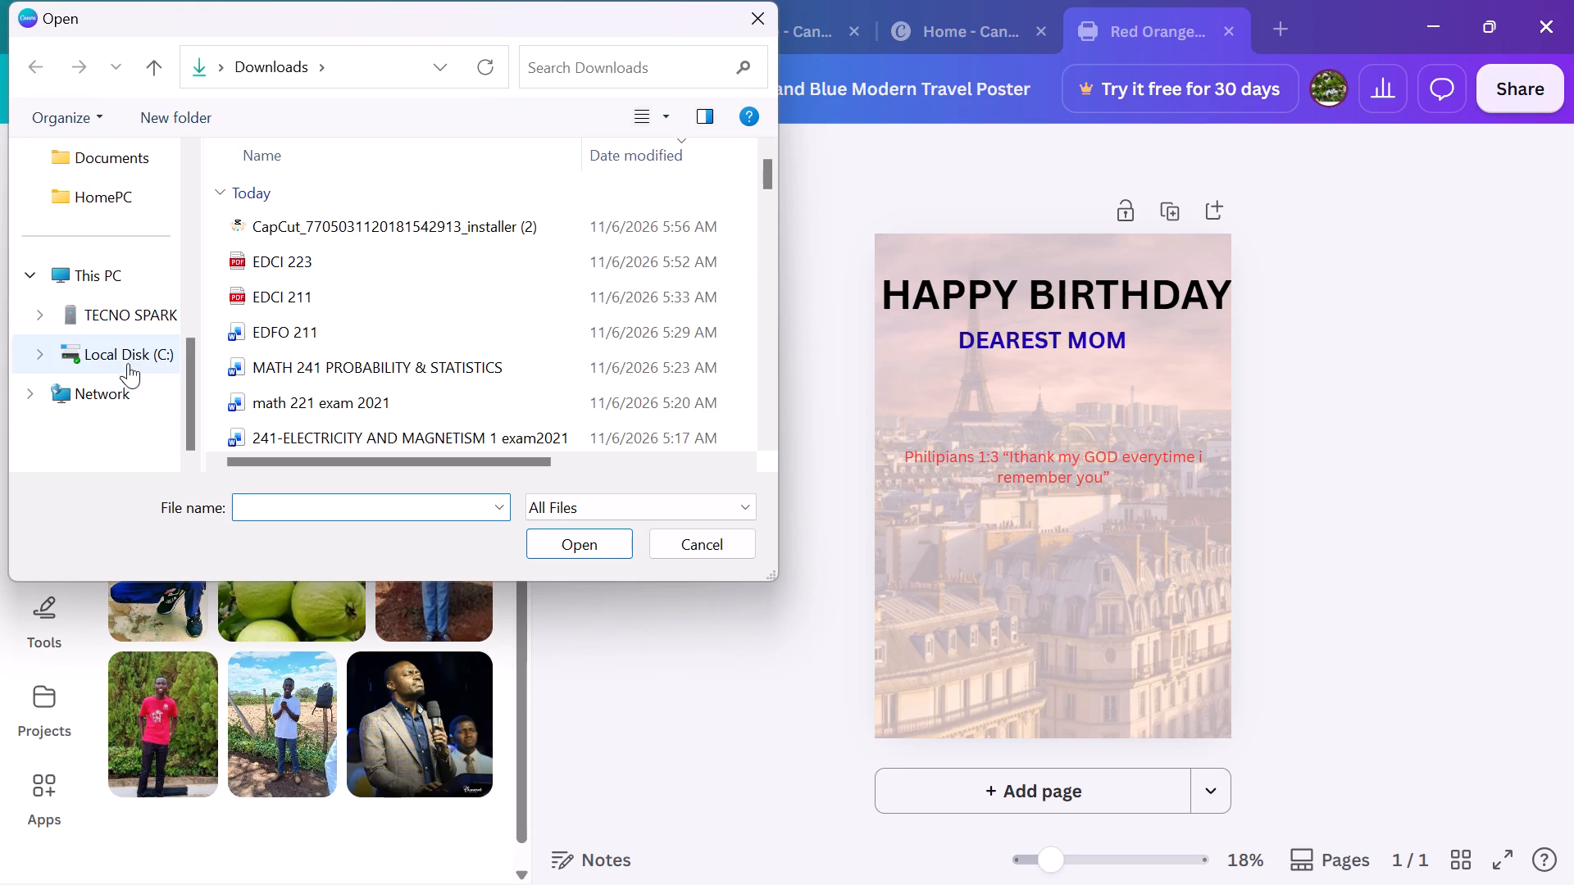
double_click(138, 308)
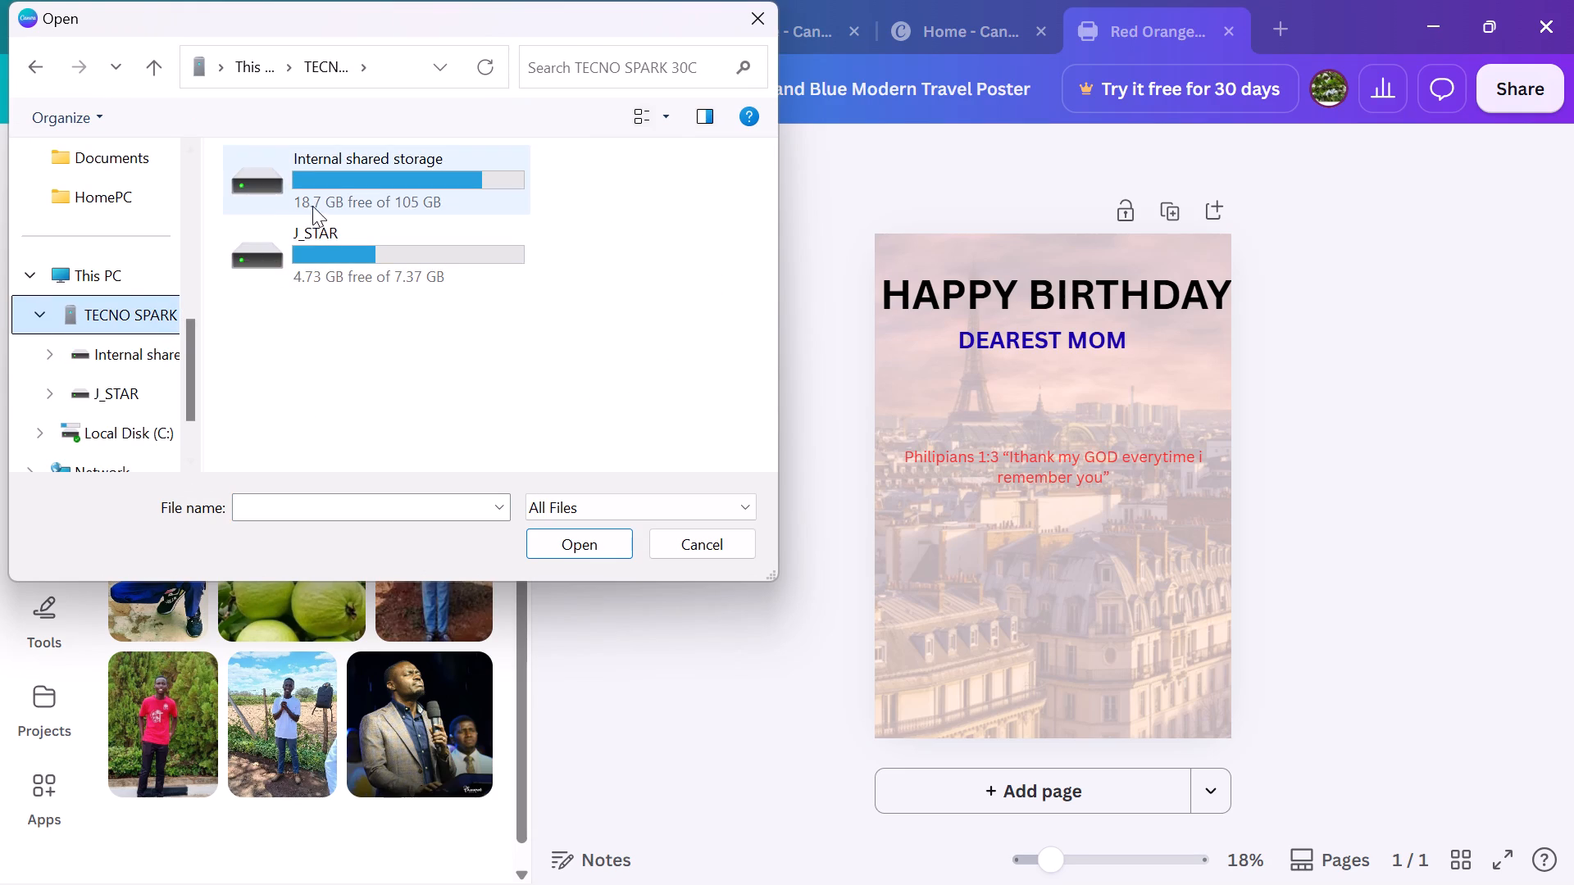
double_click(313, 277)
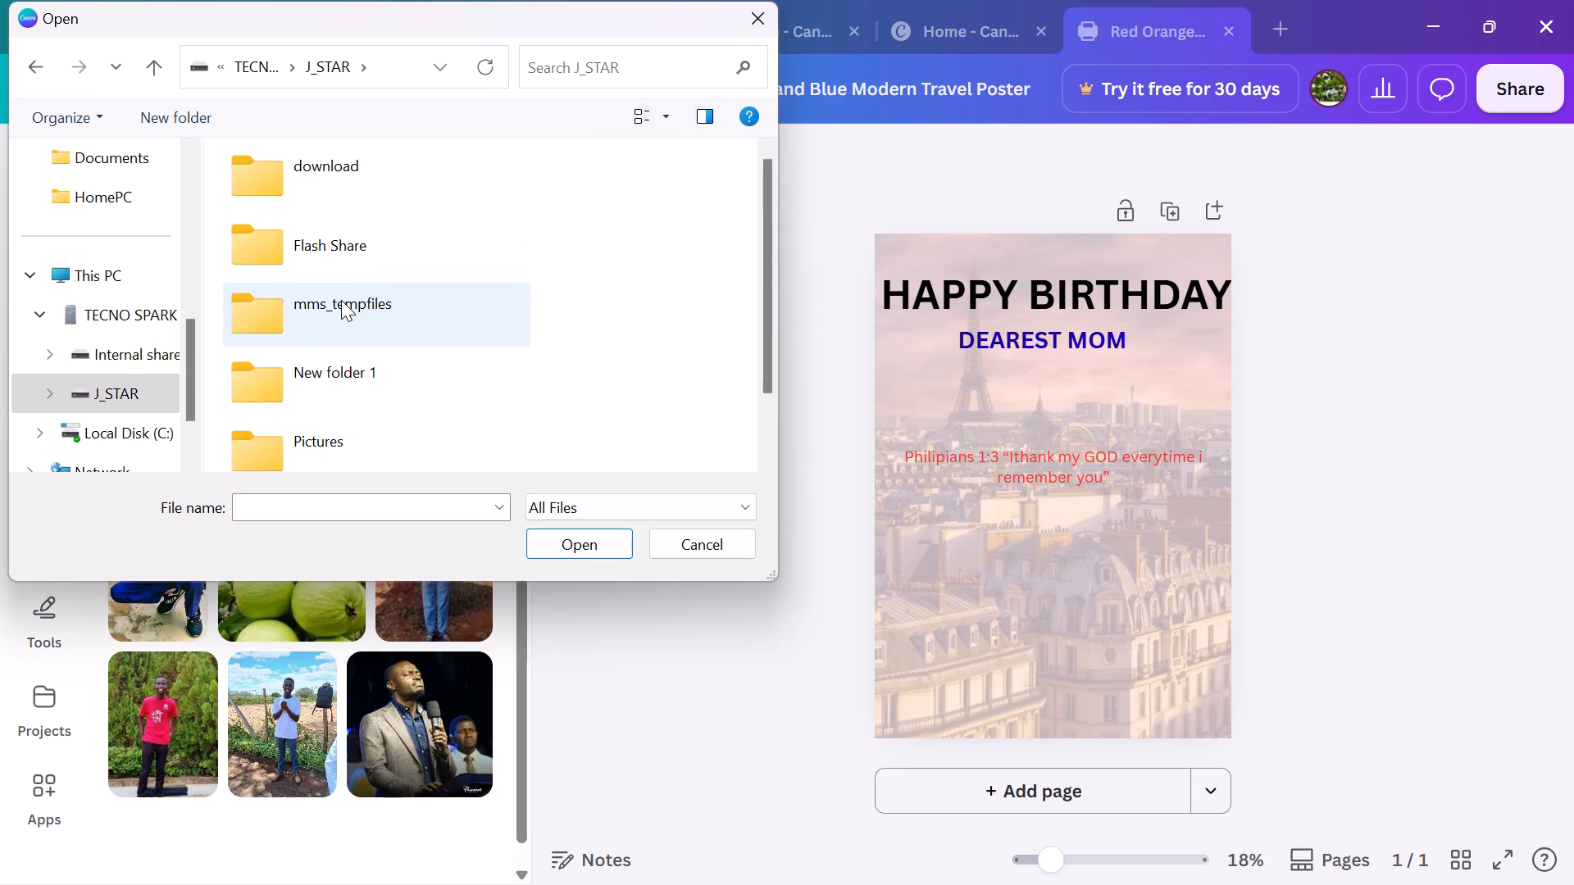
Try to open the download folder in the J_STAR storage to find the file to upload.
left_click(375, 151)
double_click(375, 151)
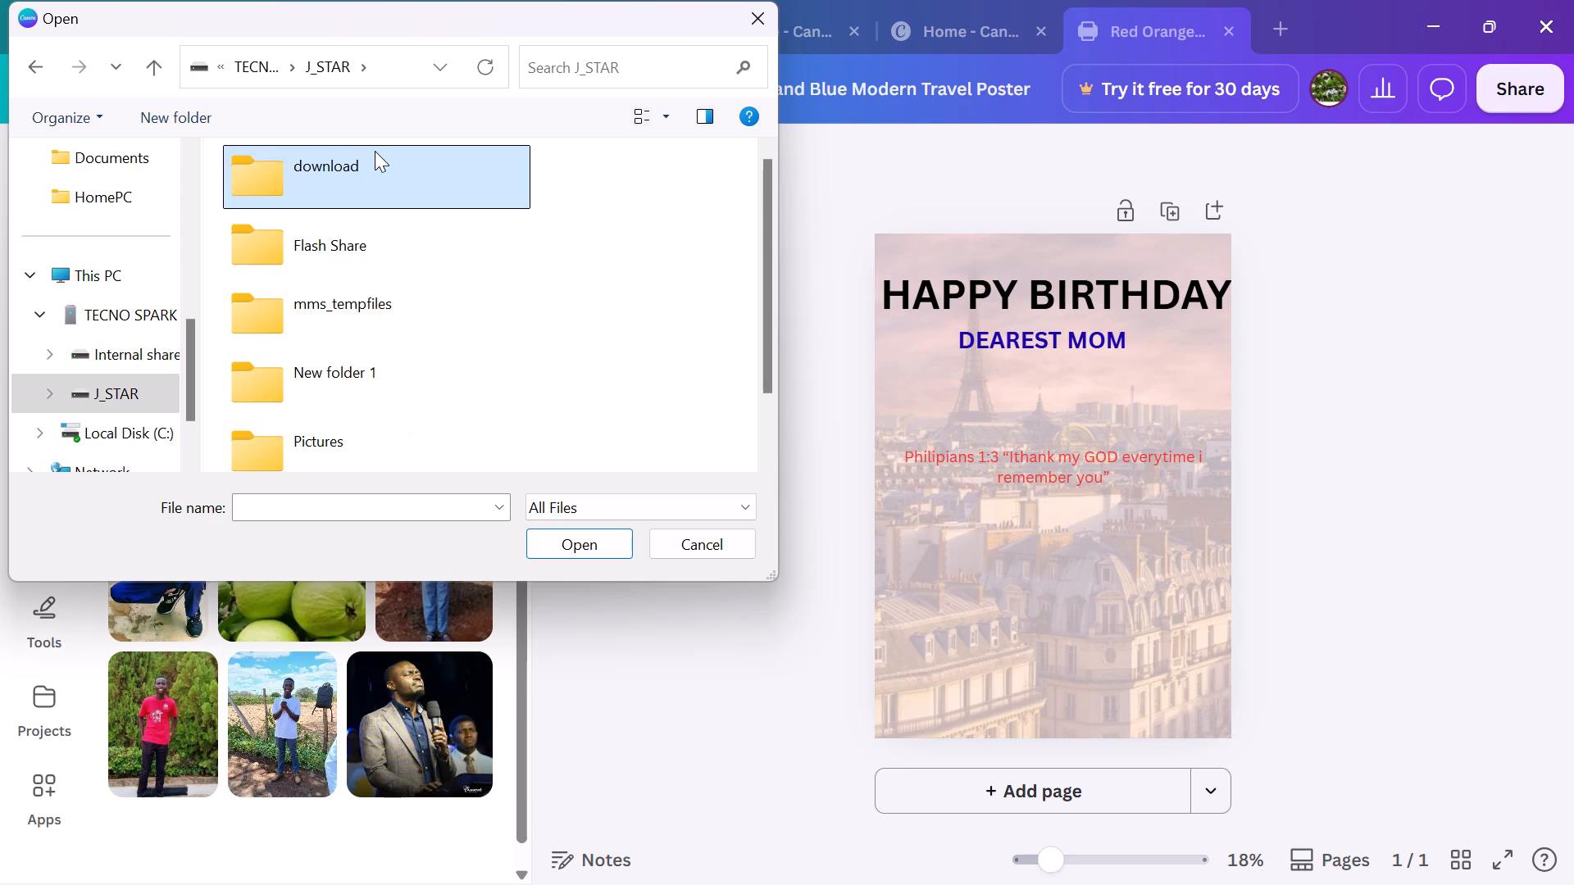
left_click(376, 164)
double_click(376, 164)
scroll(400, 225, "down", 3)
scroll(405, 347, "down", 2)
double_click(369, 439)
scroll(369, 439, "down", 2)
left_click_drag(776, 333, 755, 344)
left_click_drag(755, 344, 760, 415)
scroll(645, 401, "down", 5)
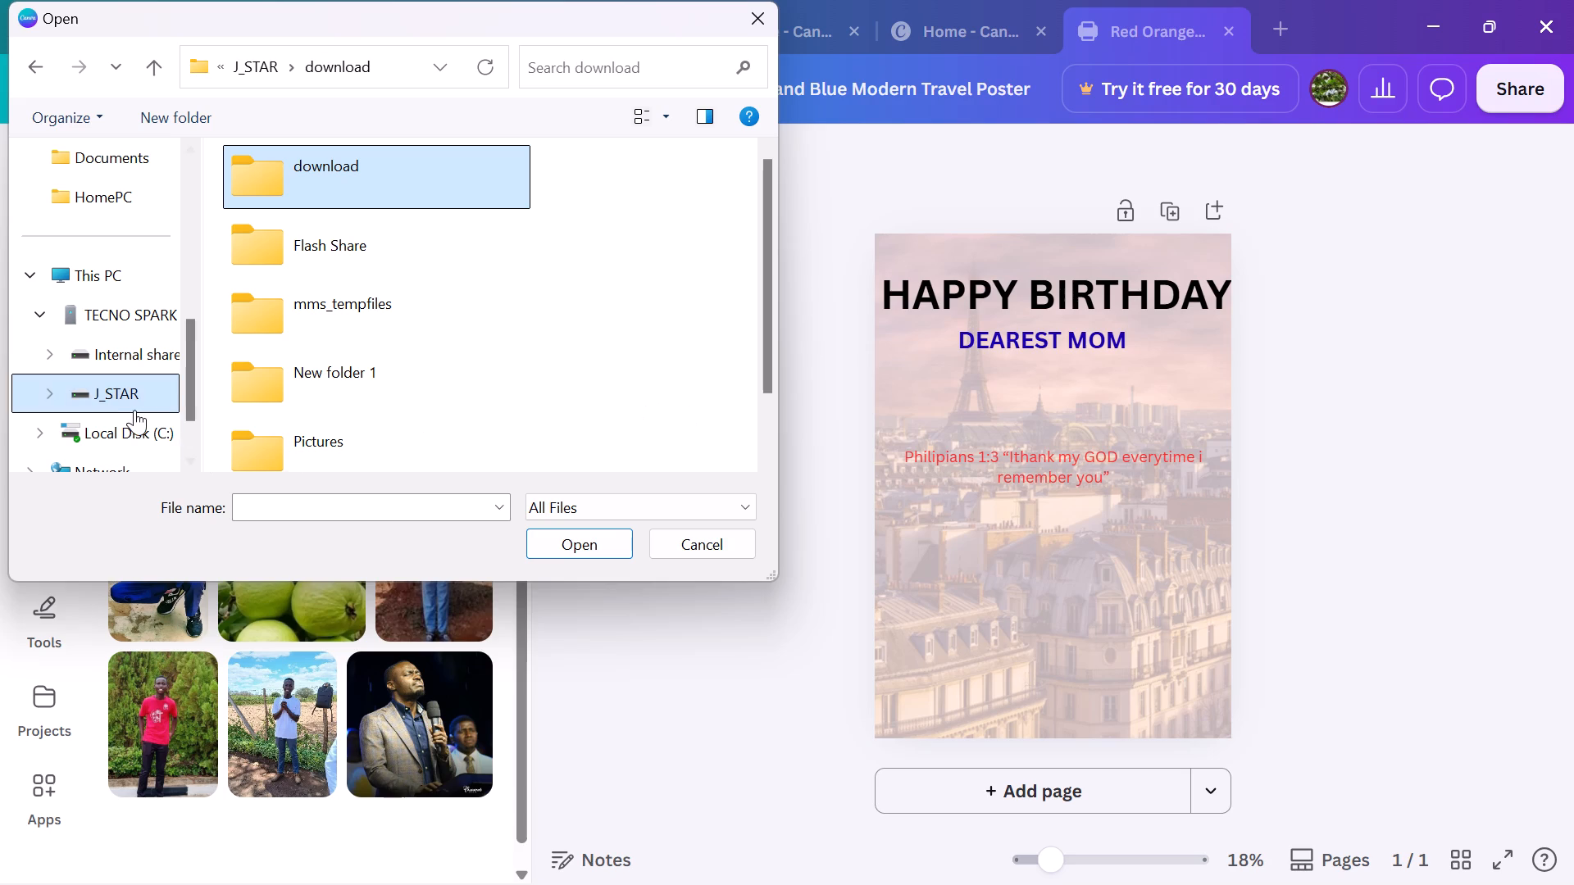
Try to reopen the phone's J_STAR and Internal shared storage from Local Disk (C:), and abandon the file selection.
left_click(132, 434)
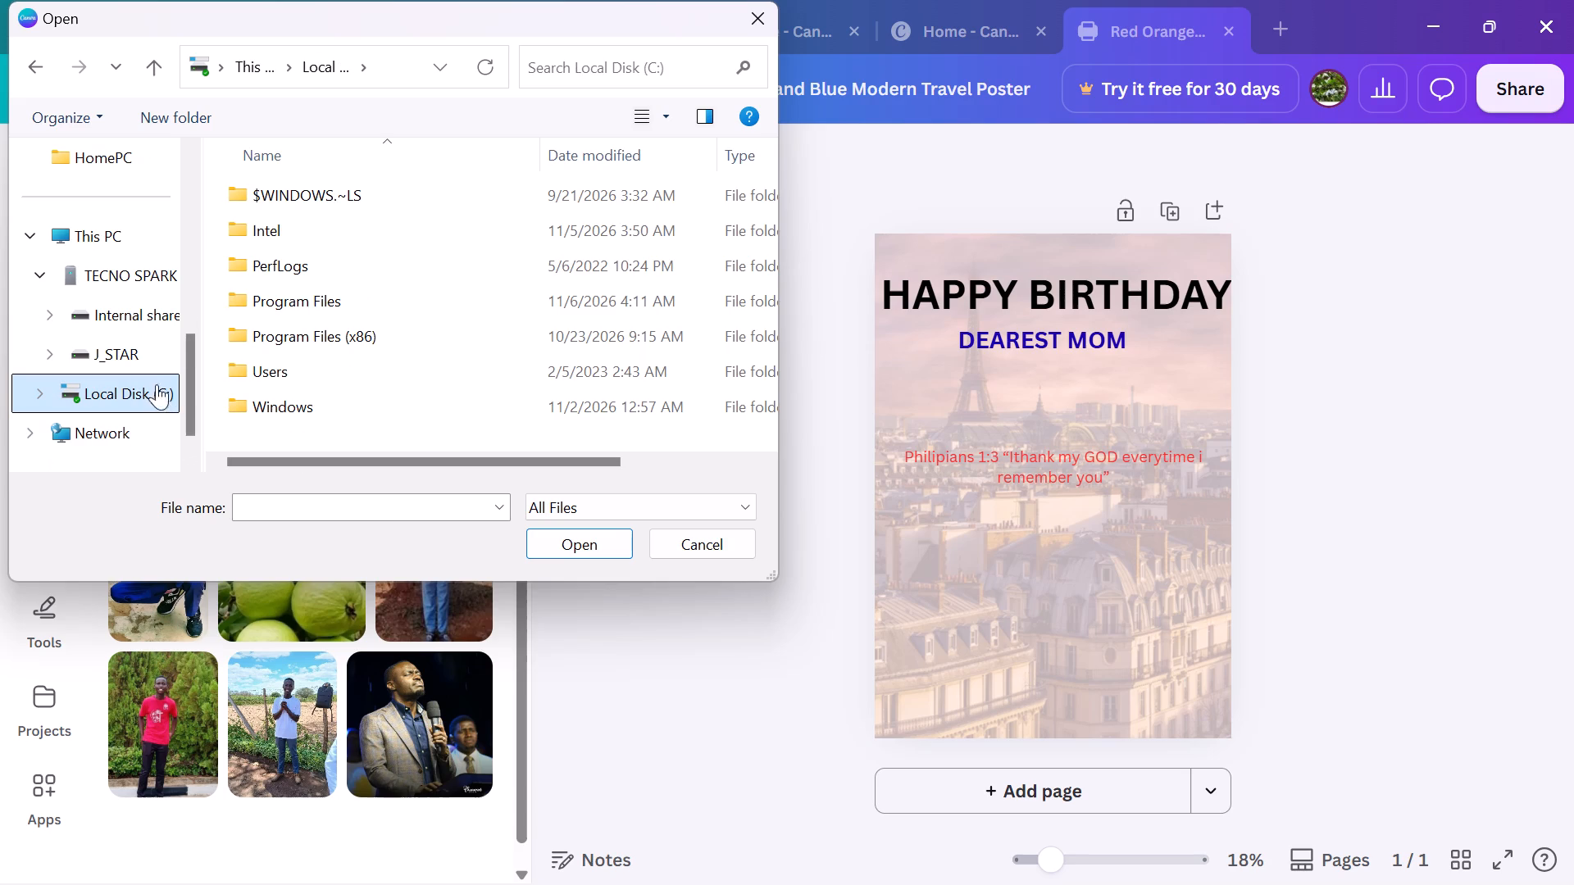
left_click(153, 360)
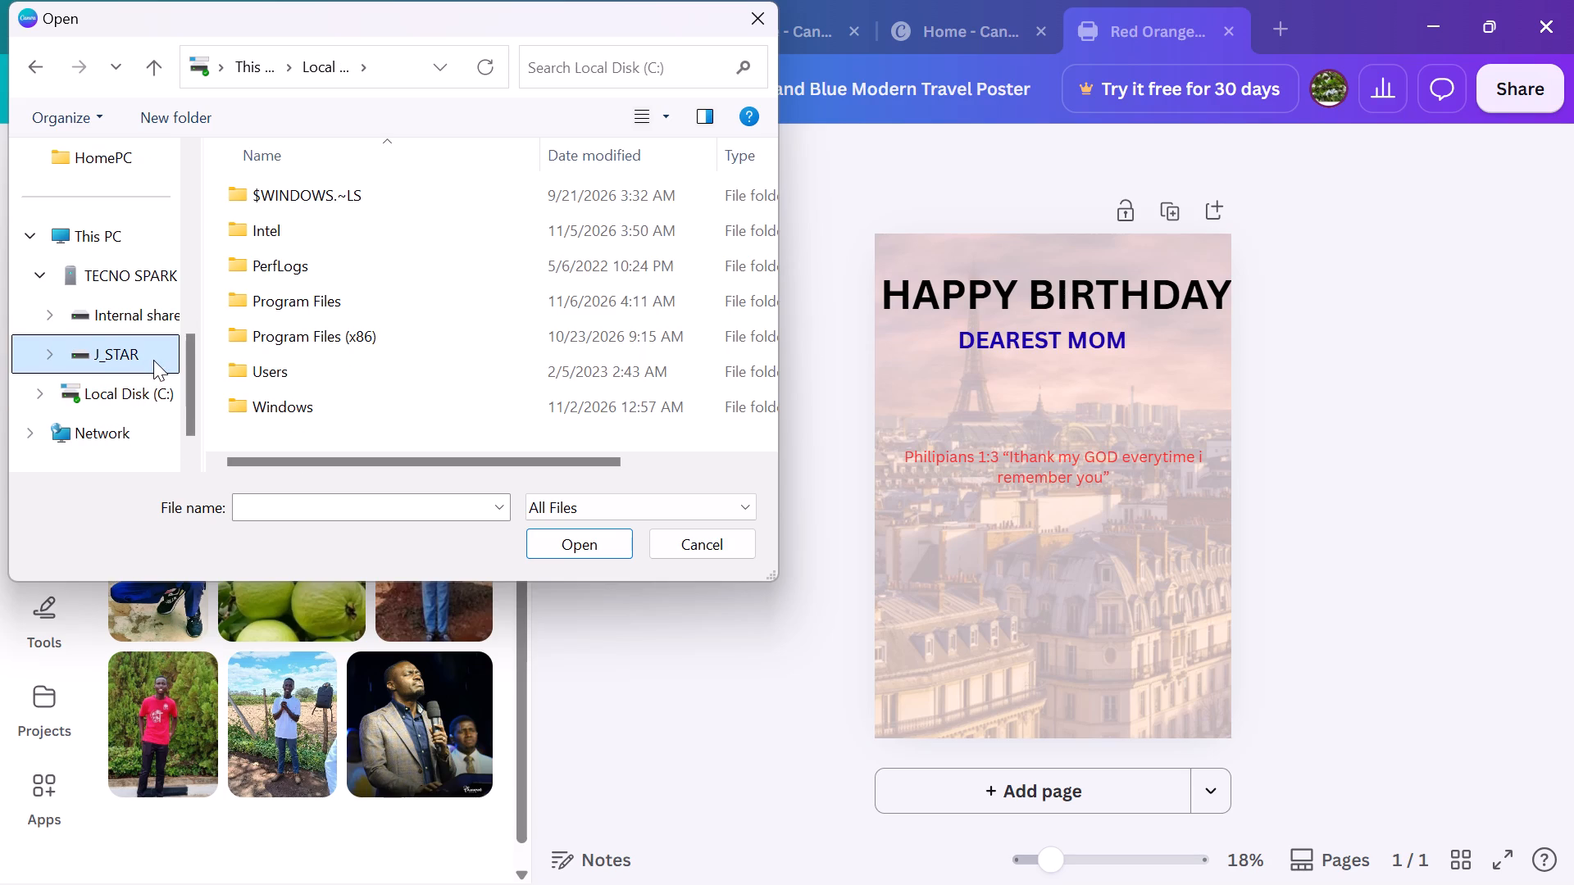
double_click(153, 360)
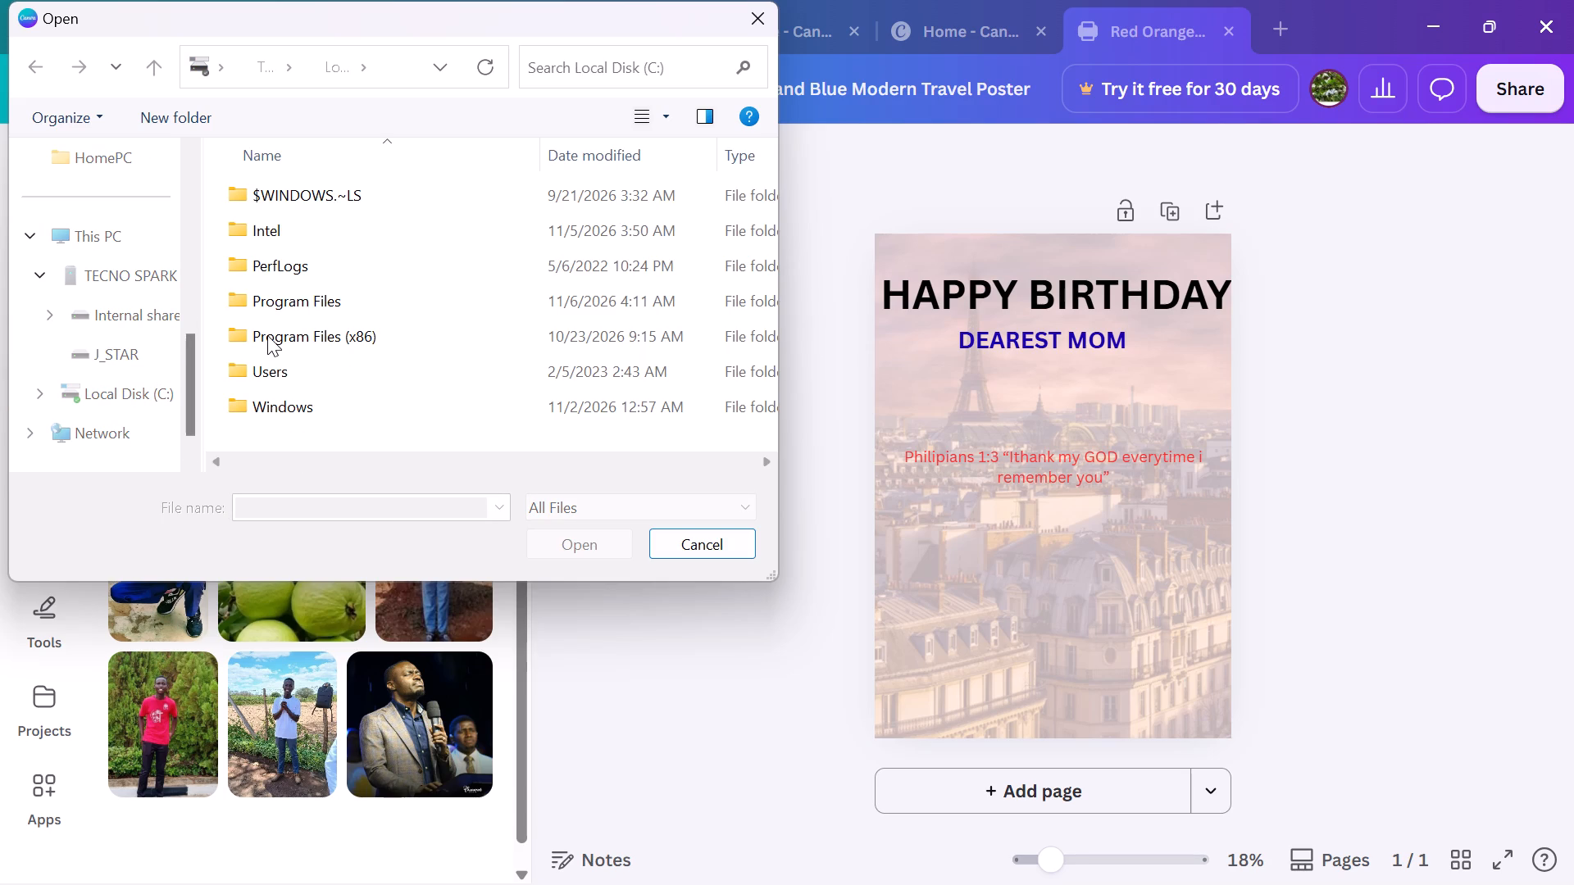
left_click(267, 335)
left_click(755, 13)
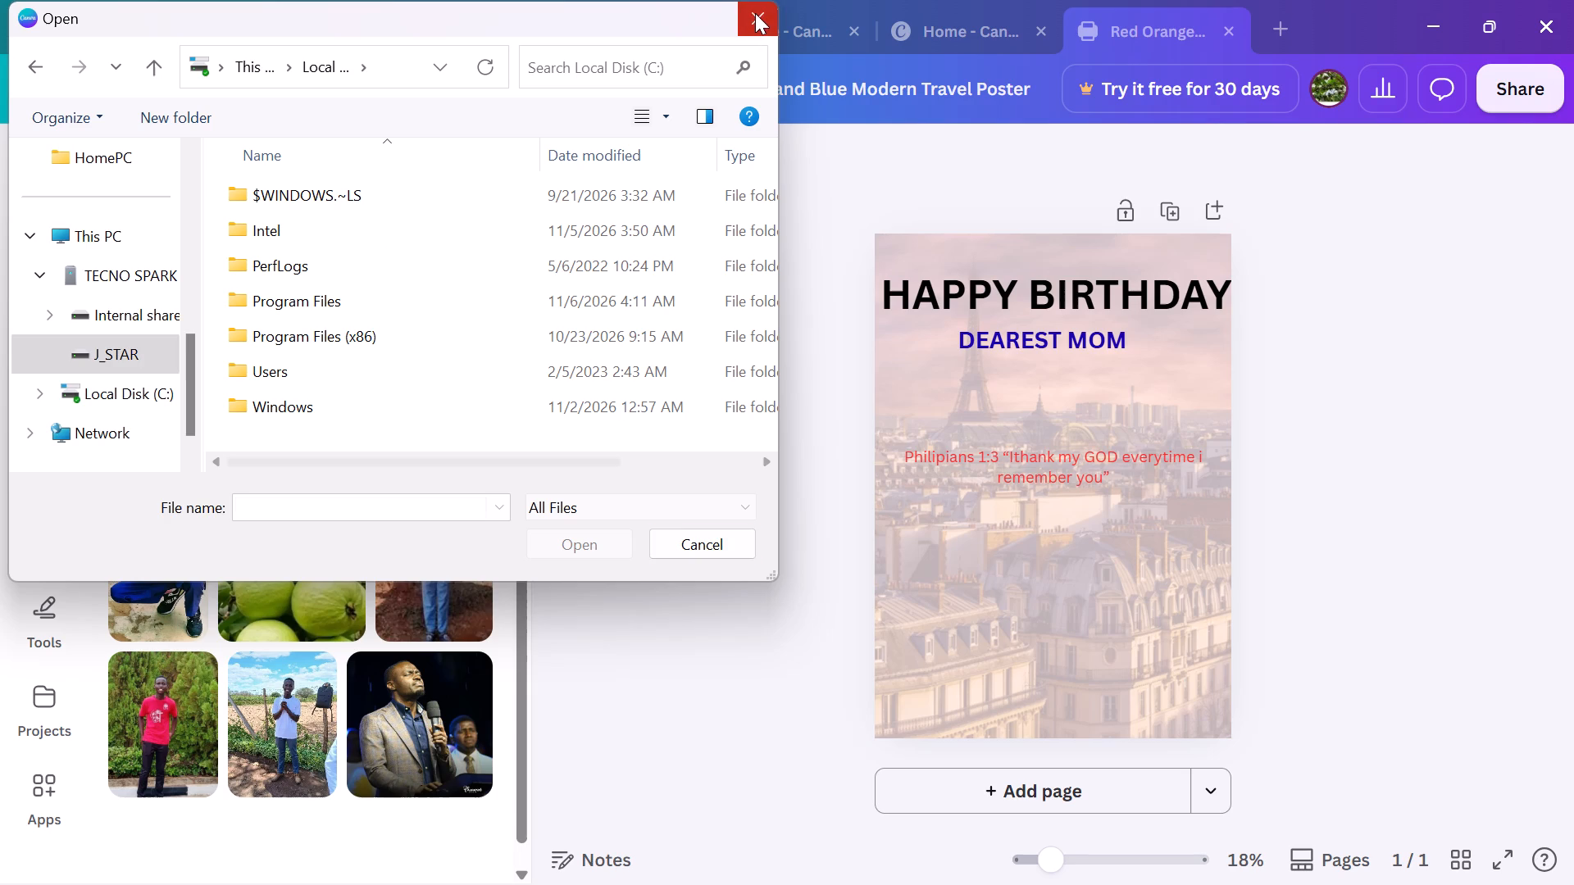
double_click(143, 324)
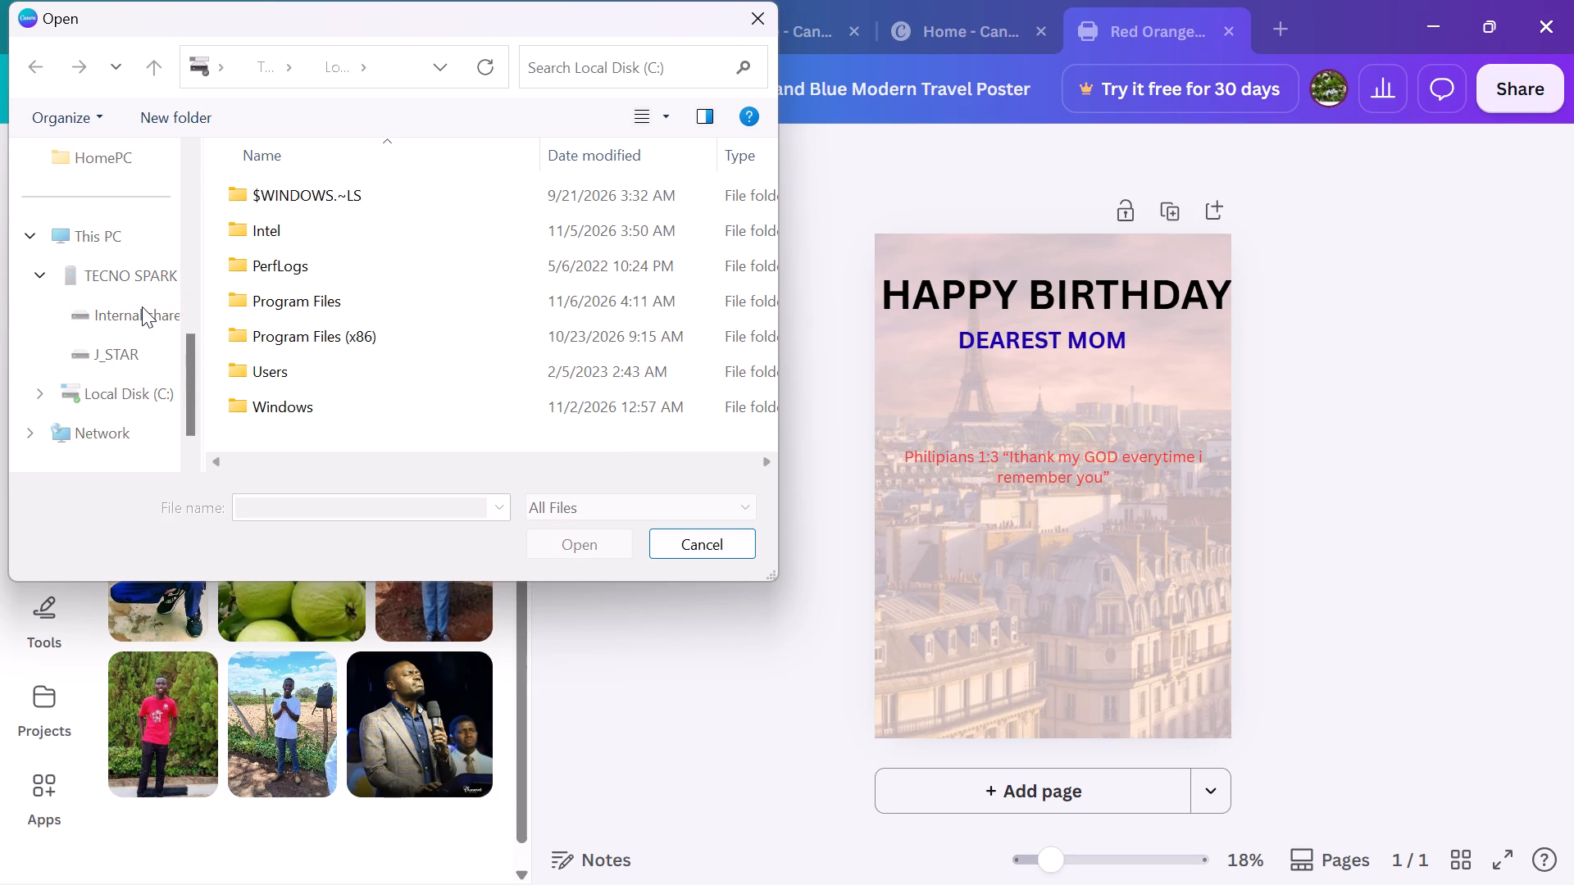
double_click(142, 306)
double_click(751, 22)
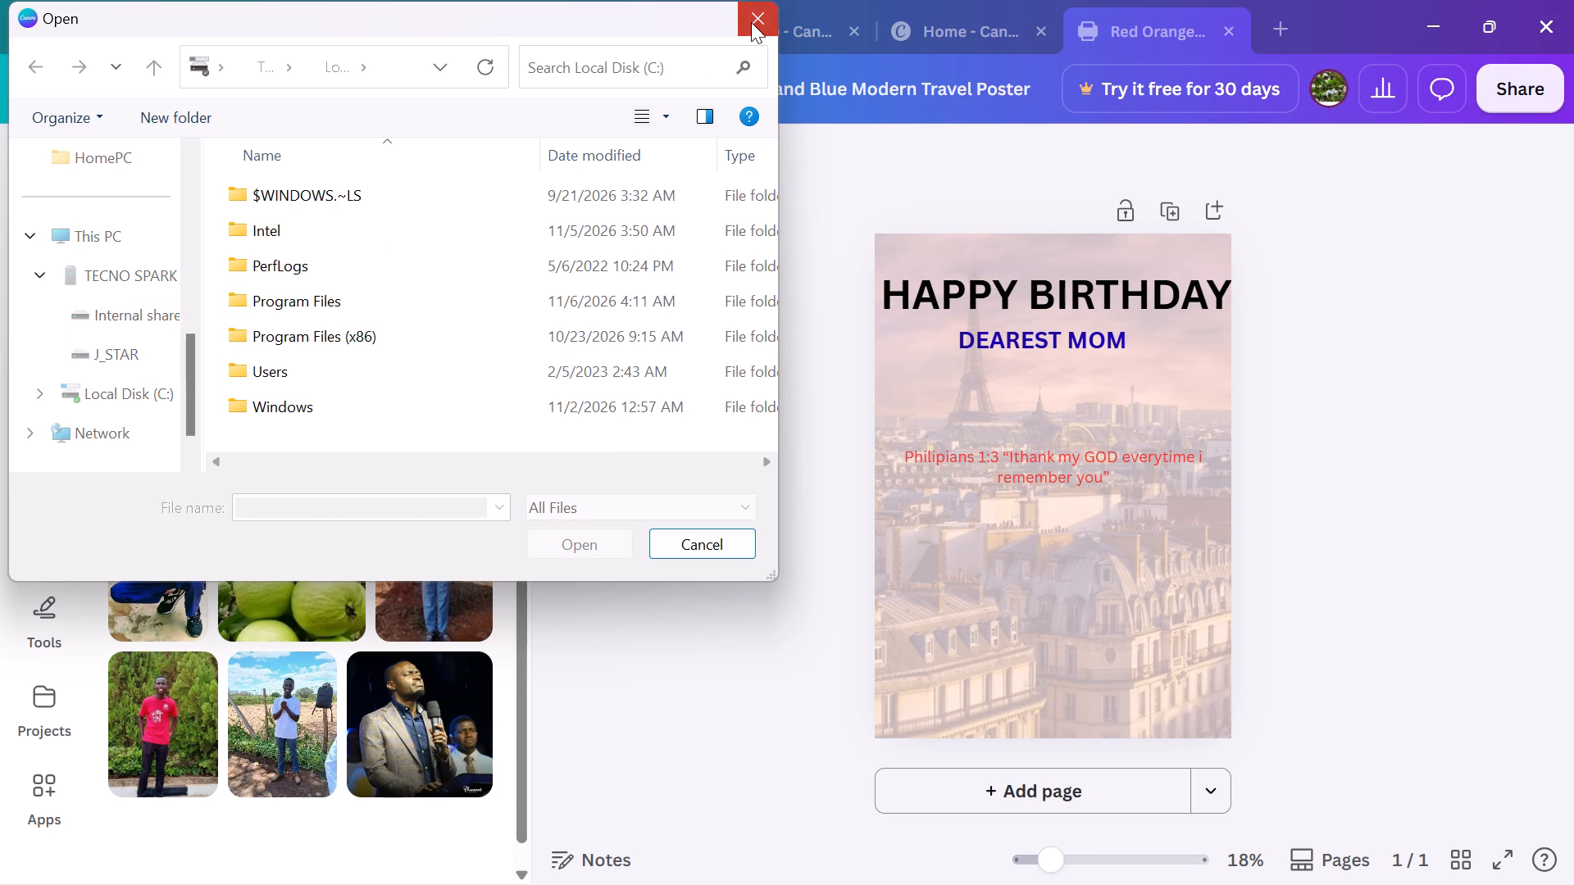
Restart the file upload and browse to the Internal shared storage on the TECNO SPARK phone.
left_click(348, 245)
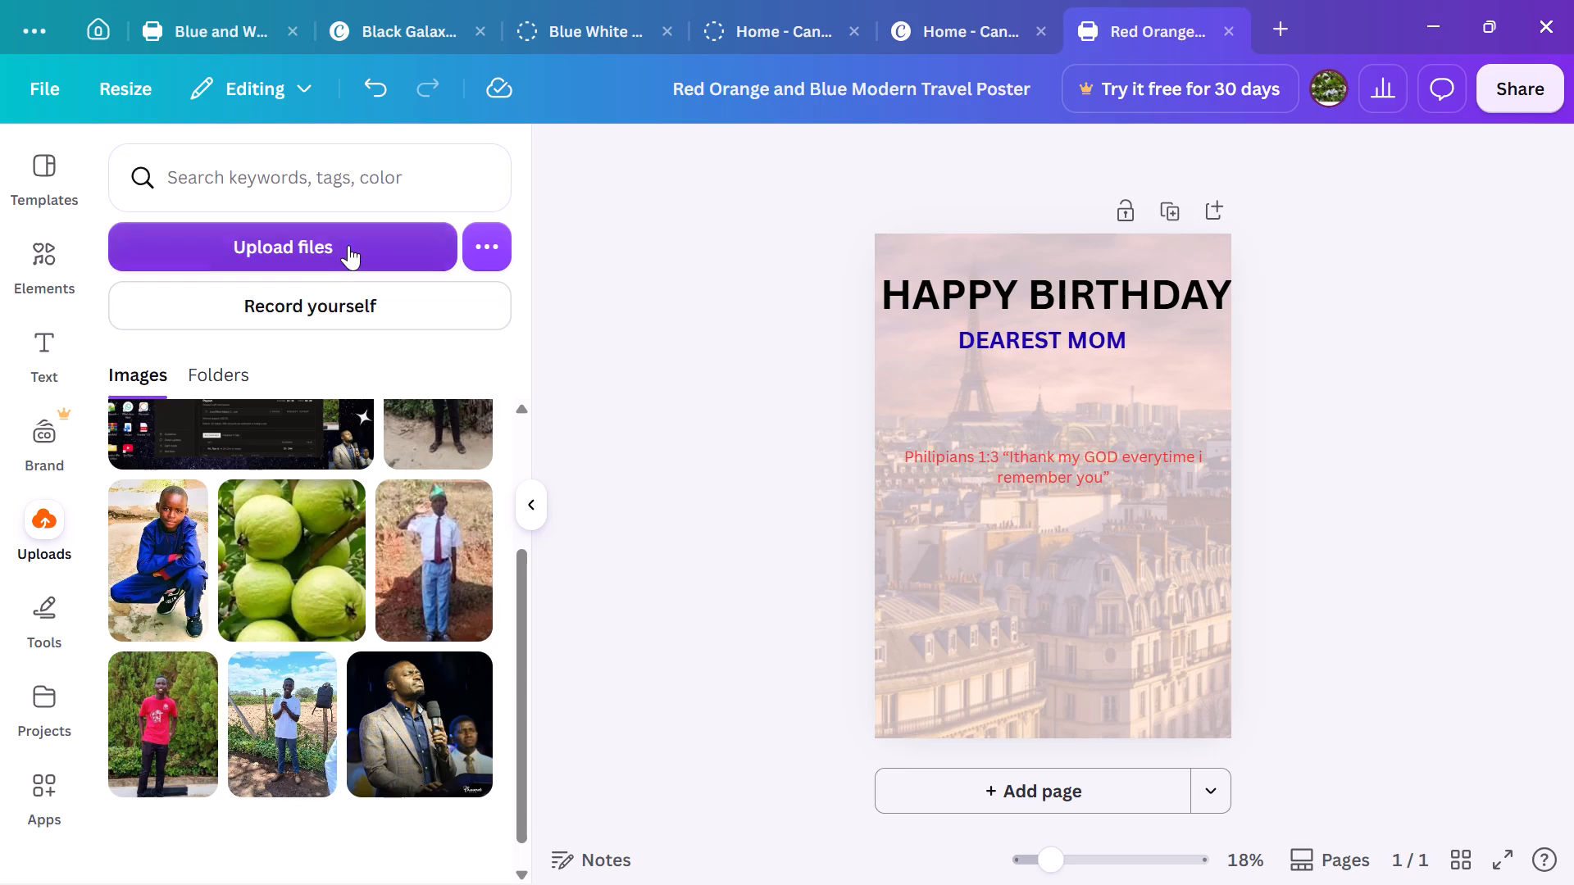
scroll(149, 388, "down", 1)
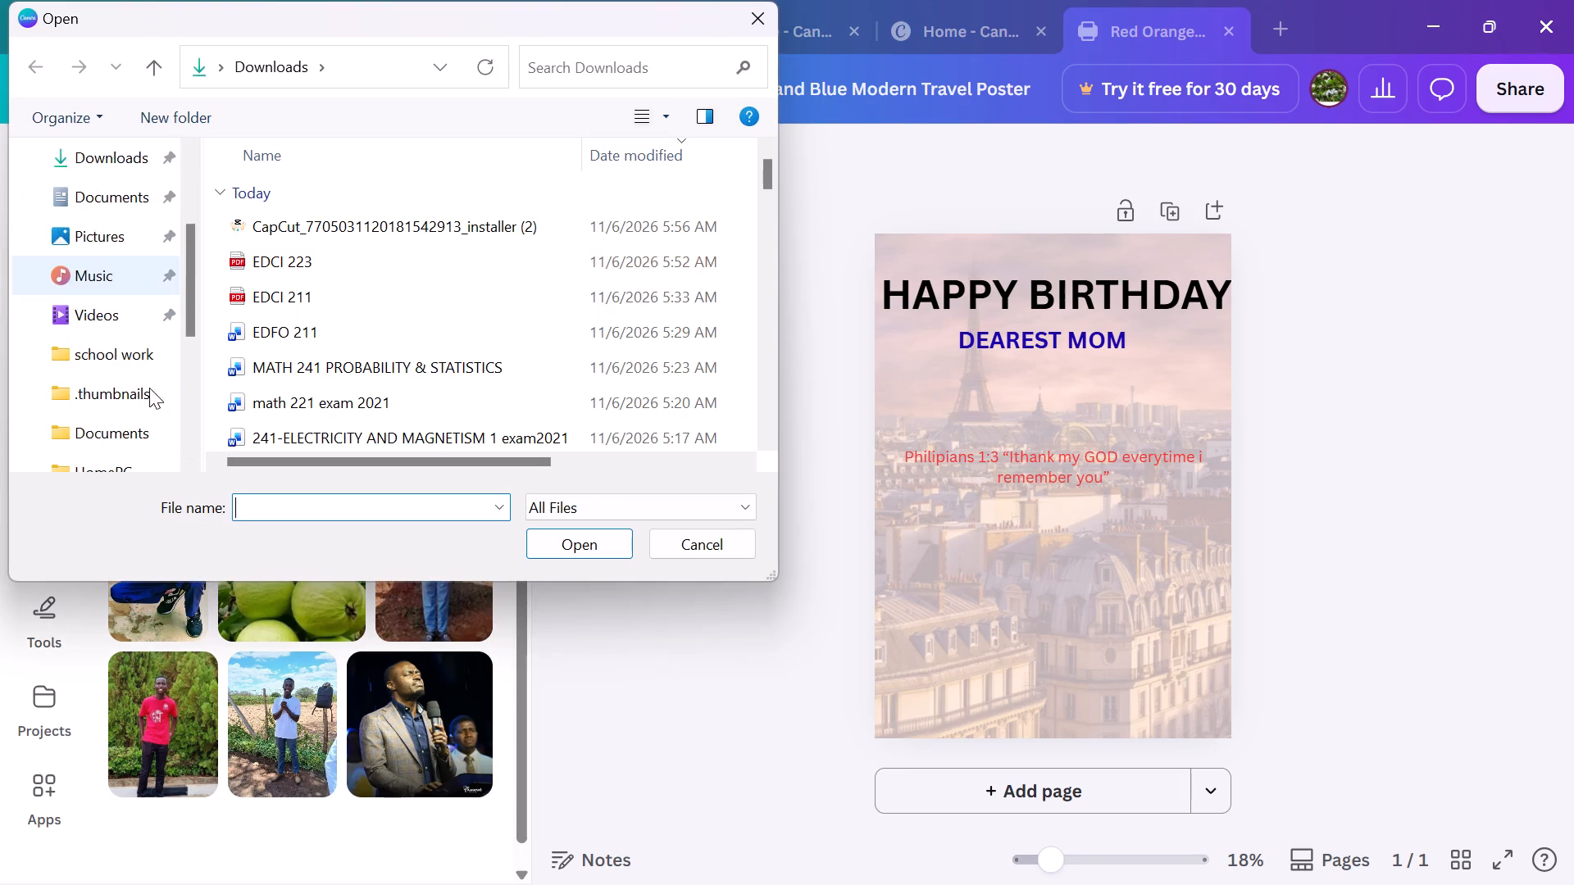
scroll(149, 388, "down", 2)
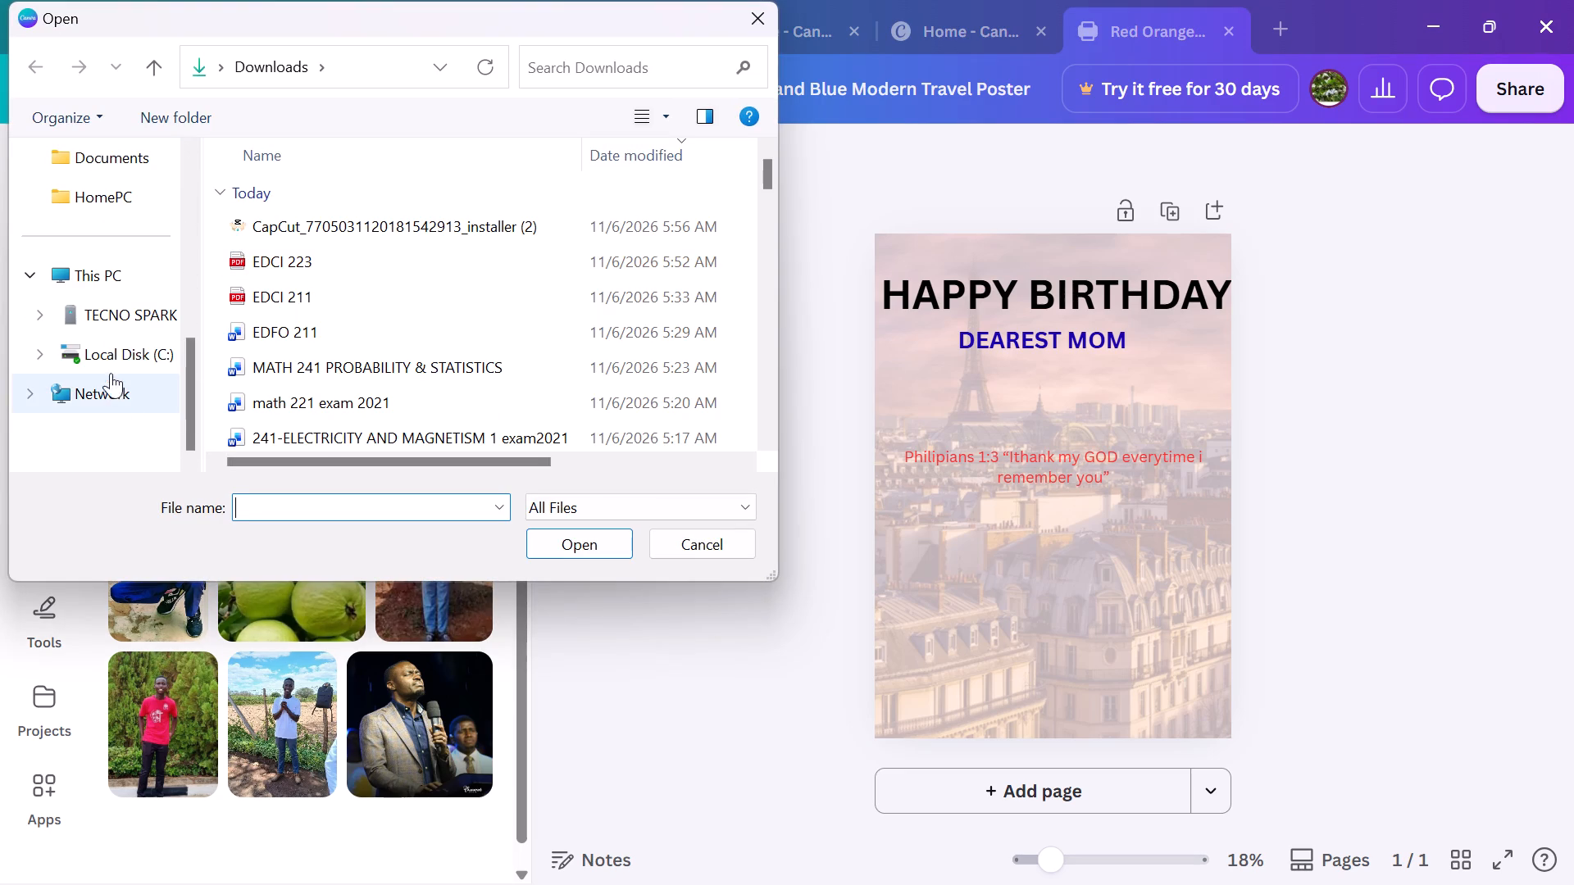
double_click(132, 311)
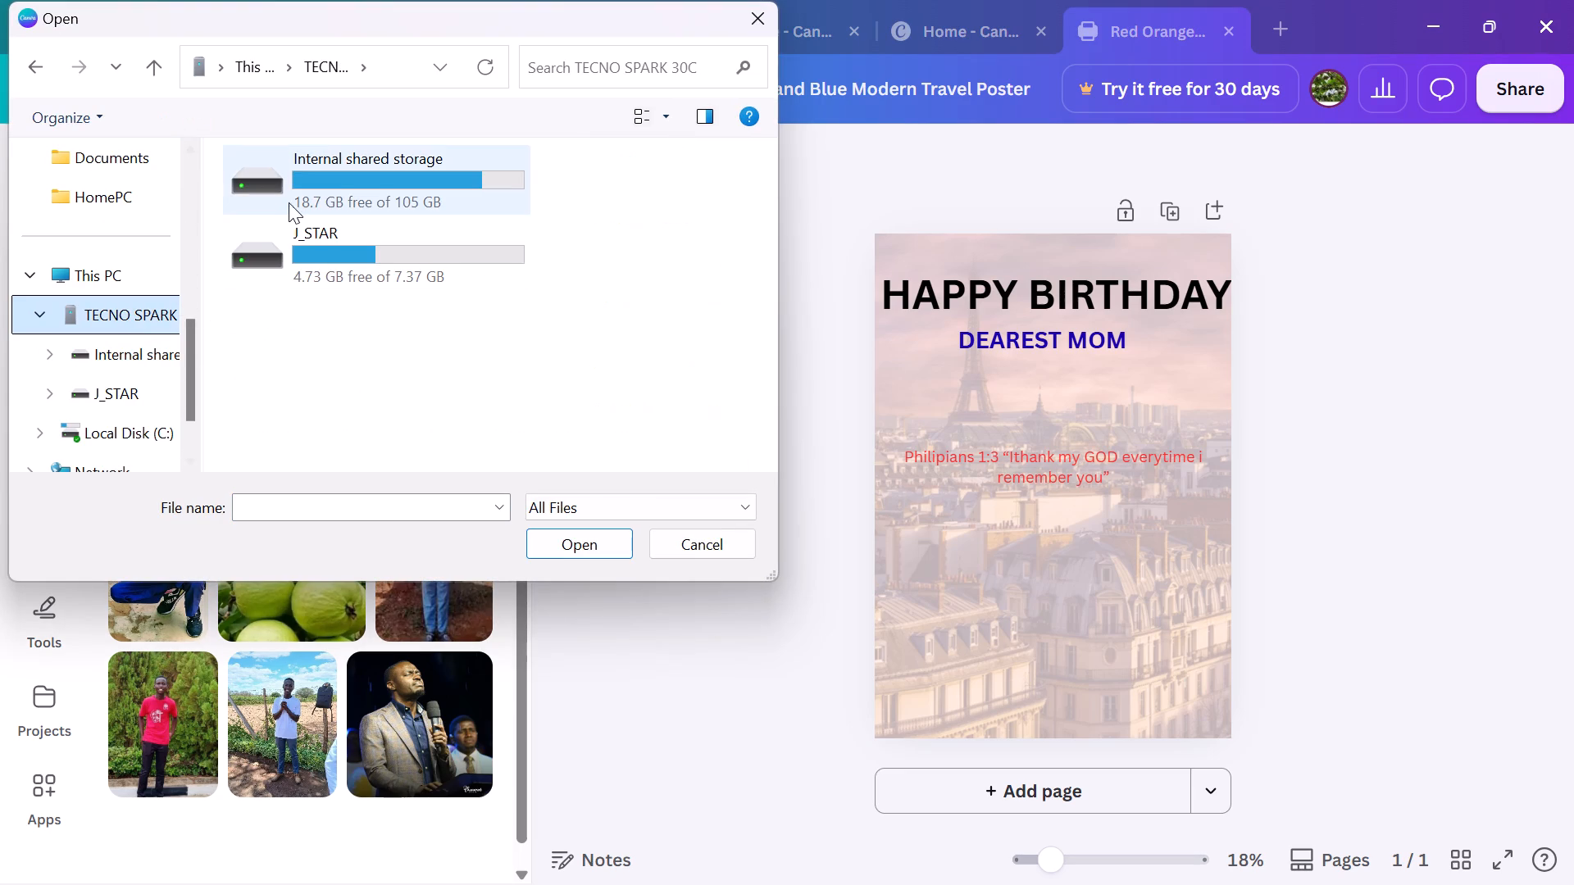
double_click(292, 201)
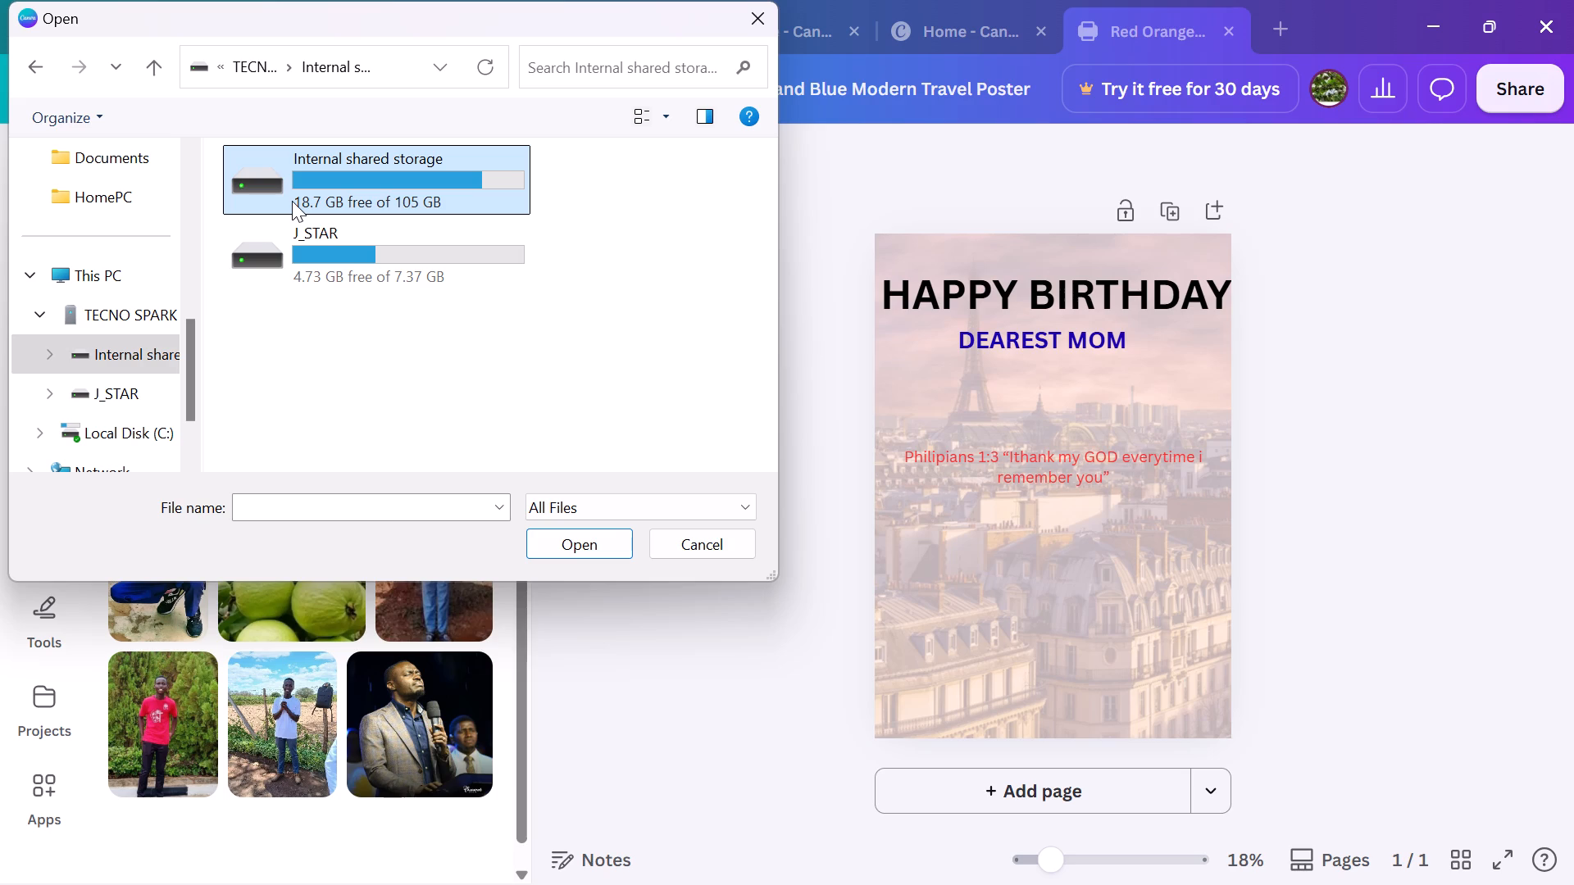
double_click(316, 185)
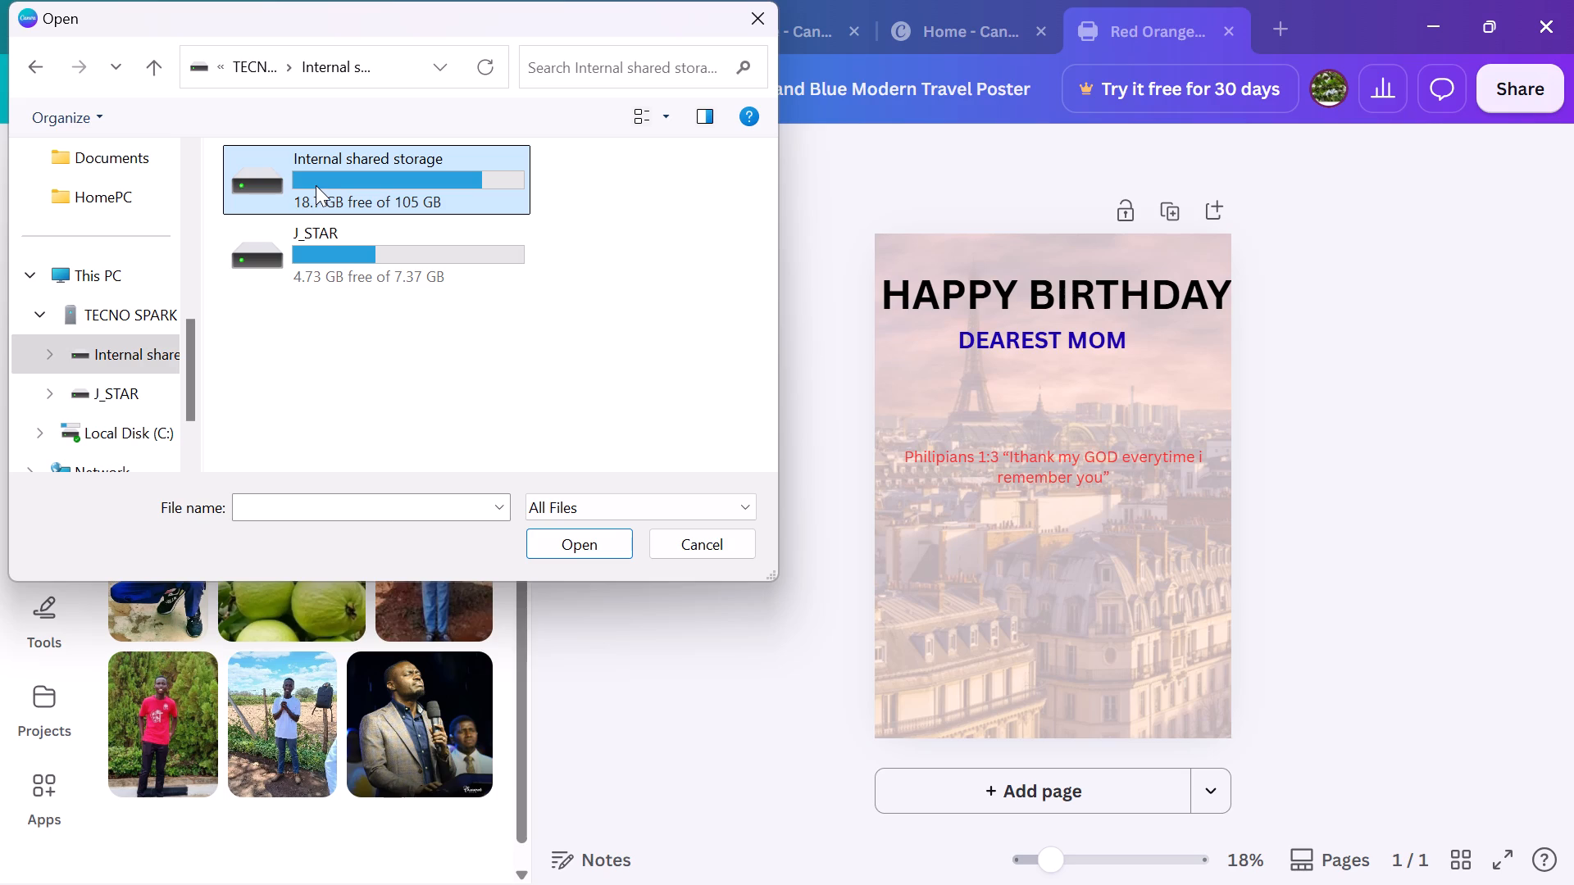
double_click(316, 185)
left_click(316, 185)
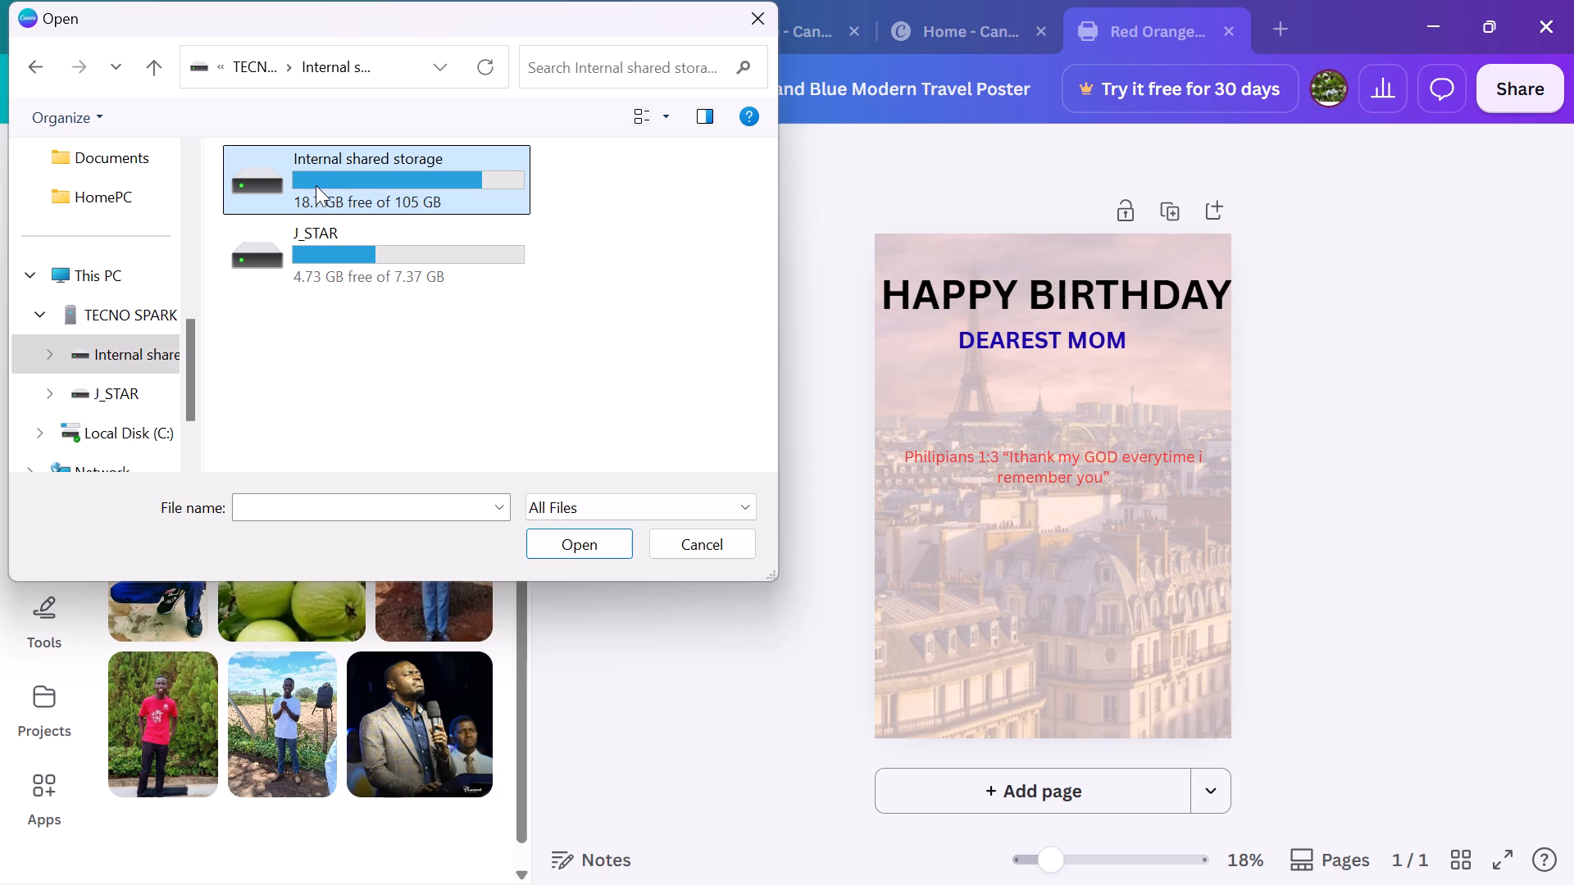
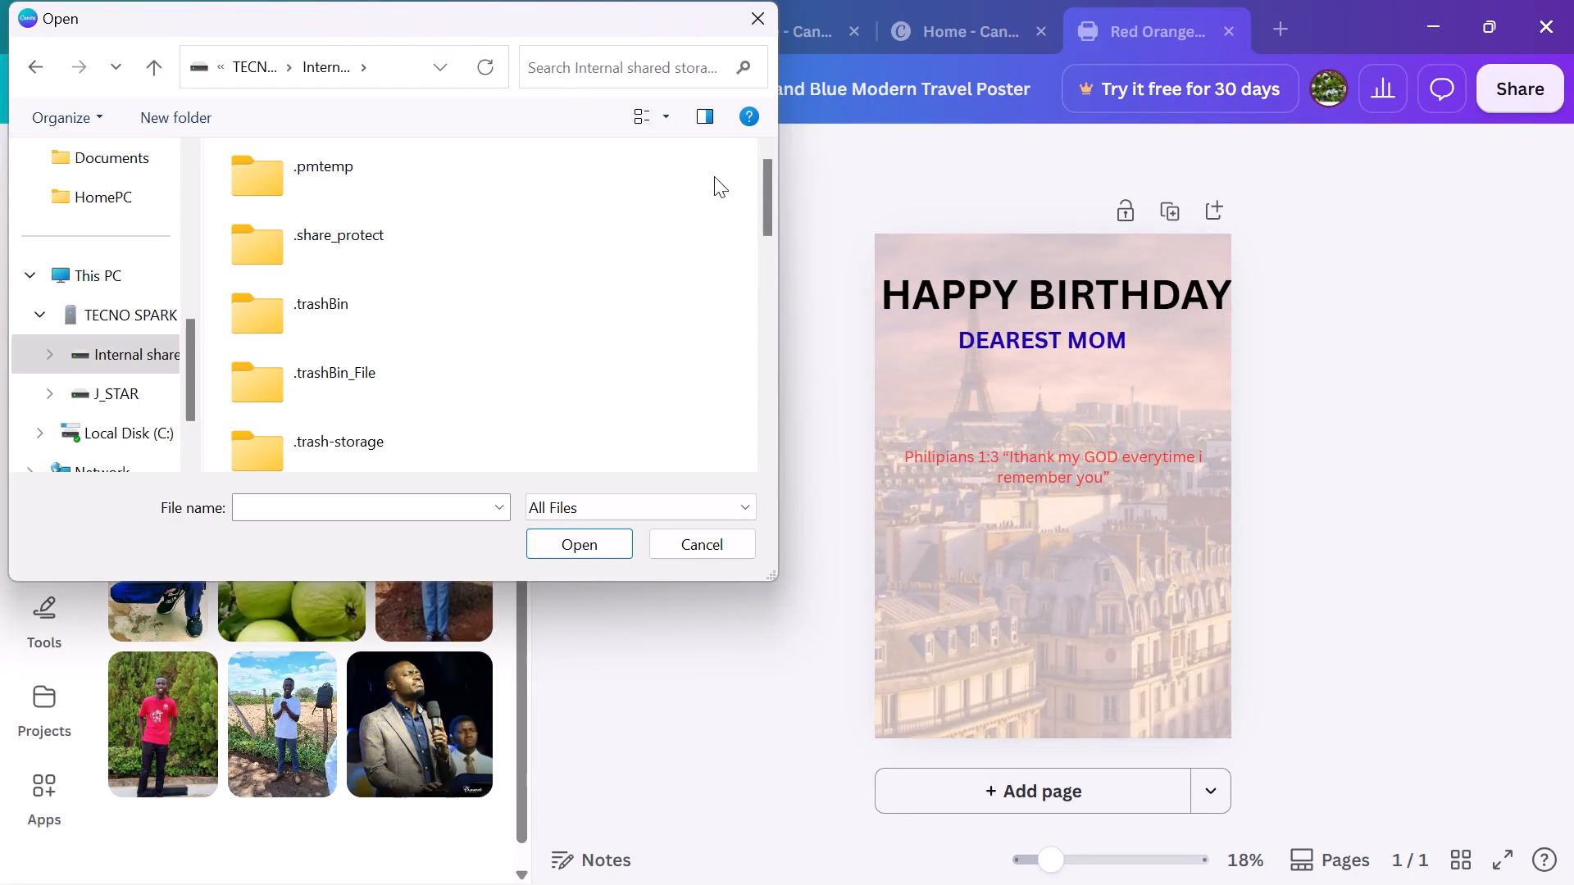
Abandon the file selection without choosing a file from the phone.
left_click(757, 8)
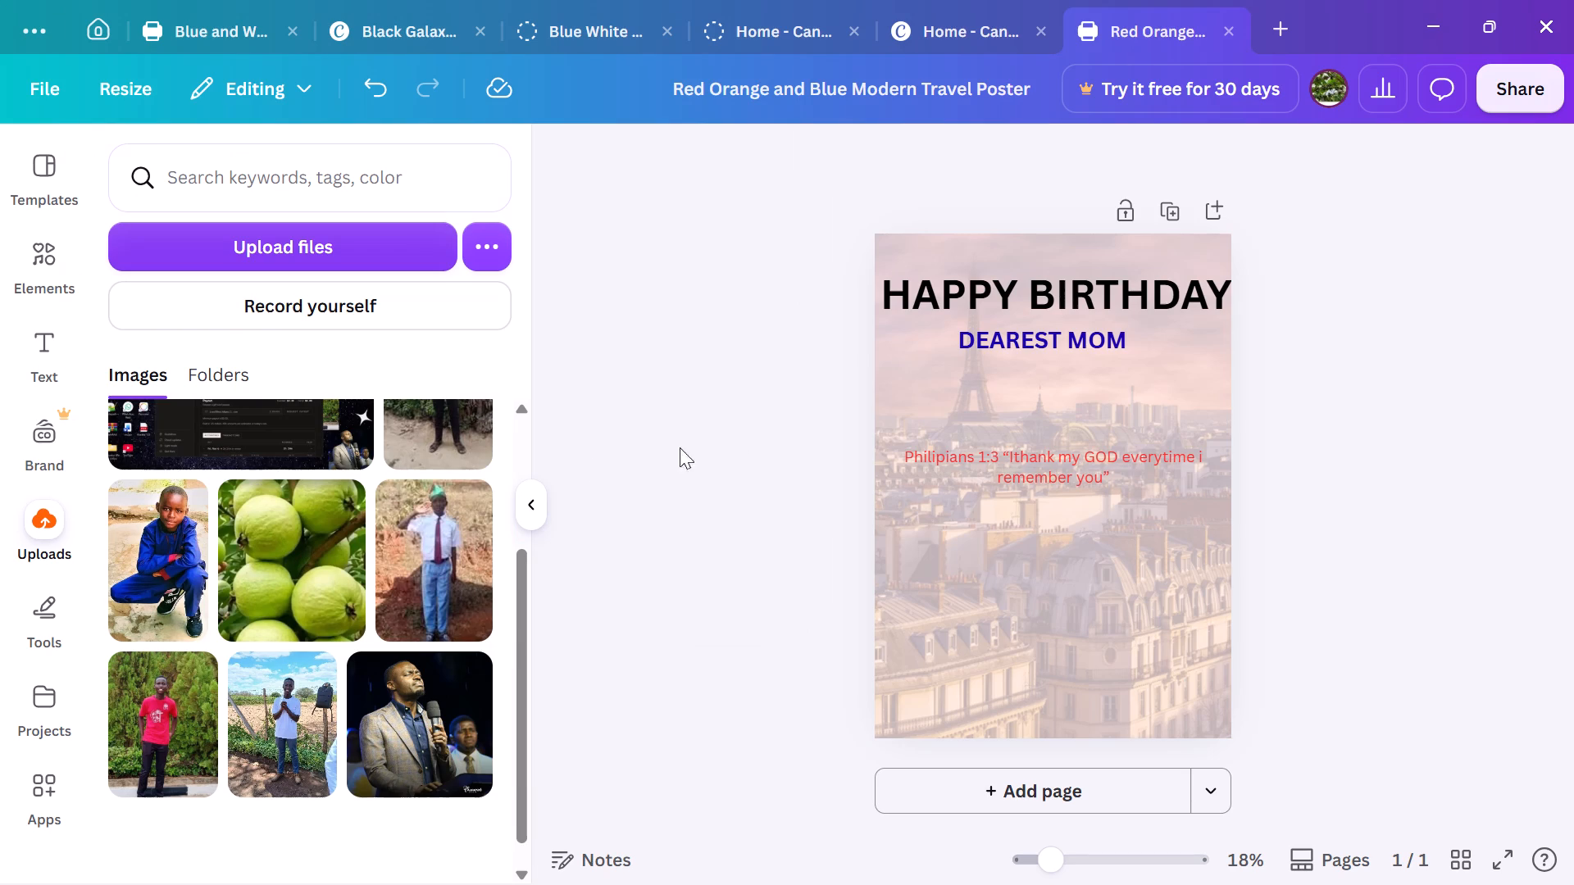
Add the uploaded green fruit photo to the poster and place it in the page's bottom-right corner.
left_click(312, 573)
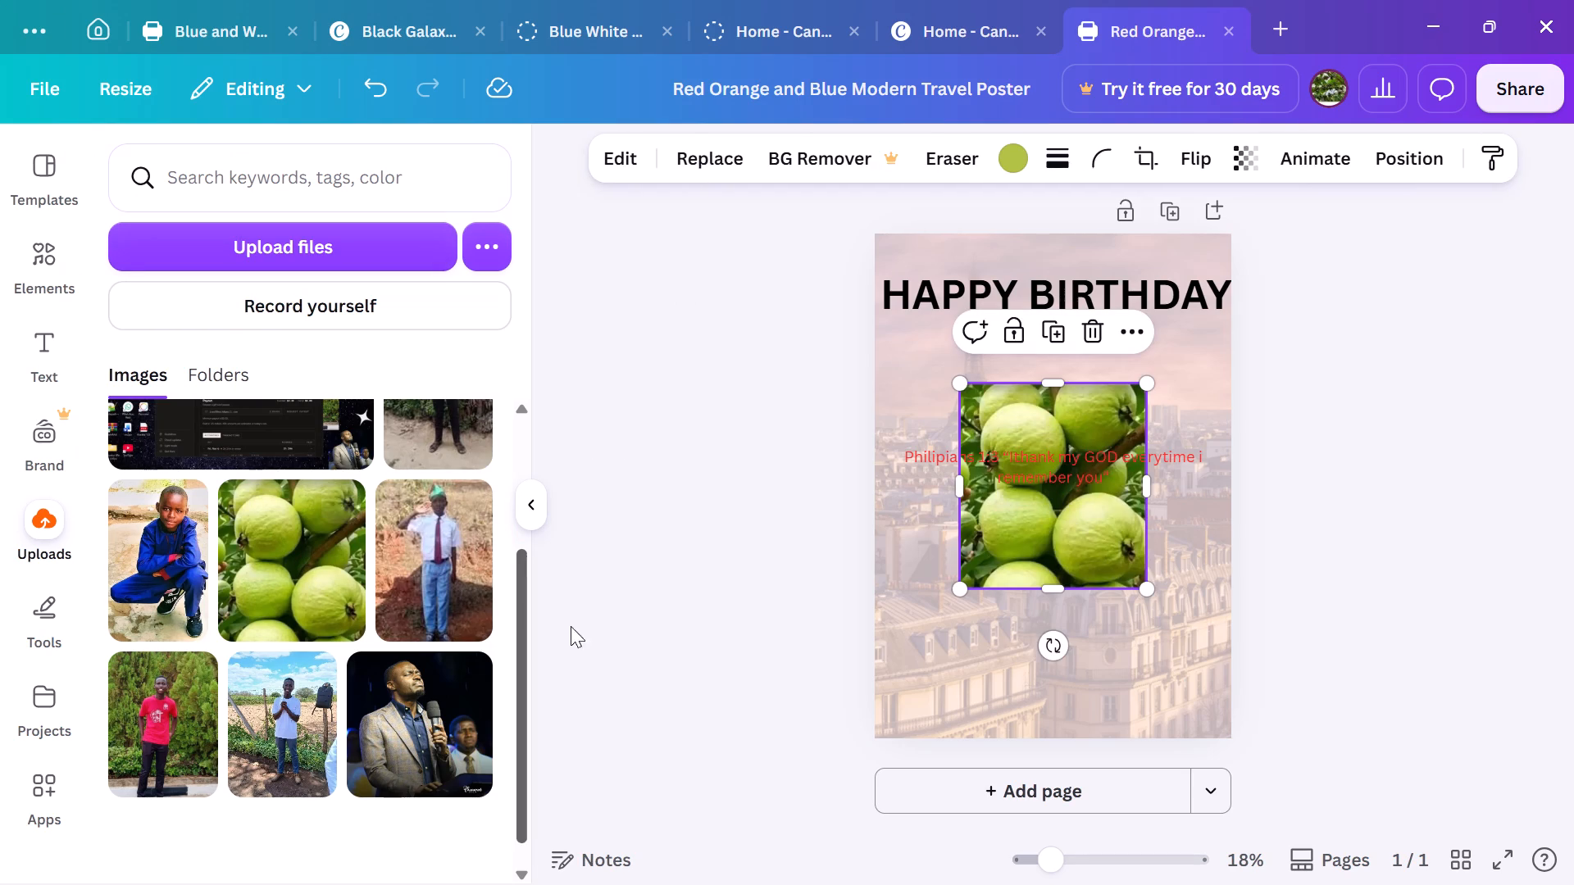
left_click_drag(1073, 506, 1130, 608)
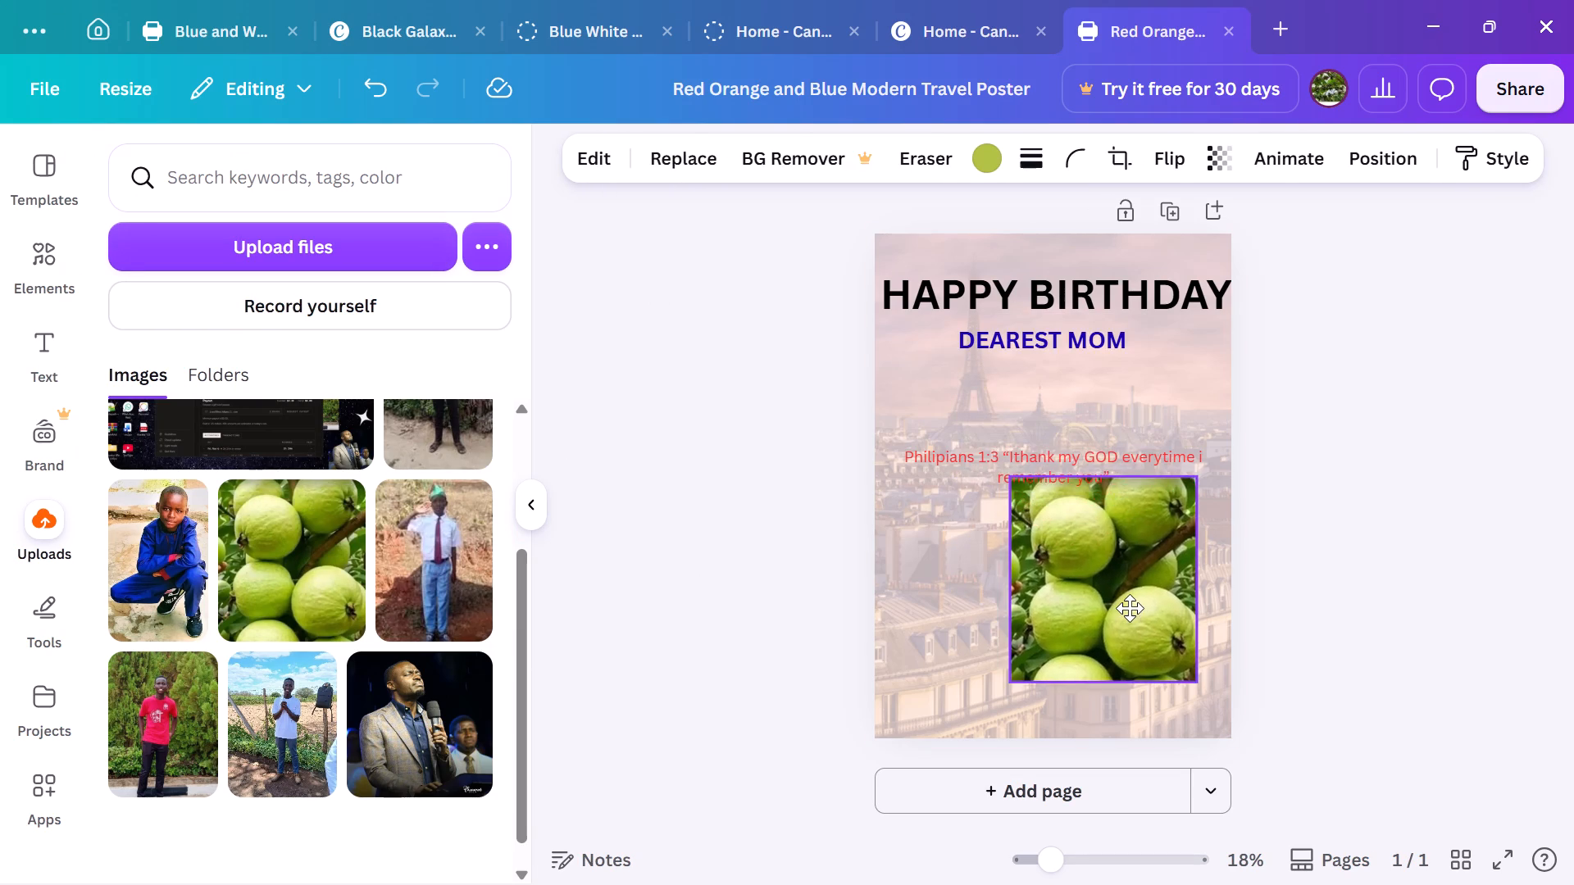
left_click_drag(1130, 608, 1161, 649)
left_click(1161, 649)
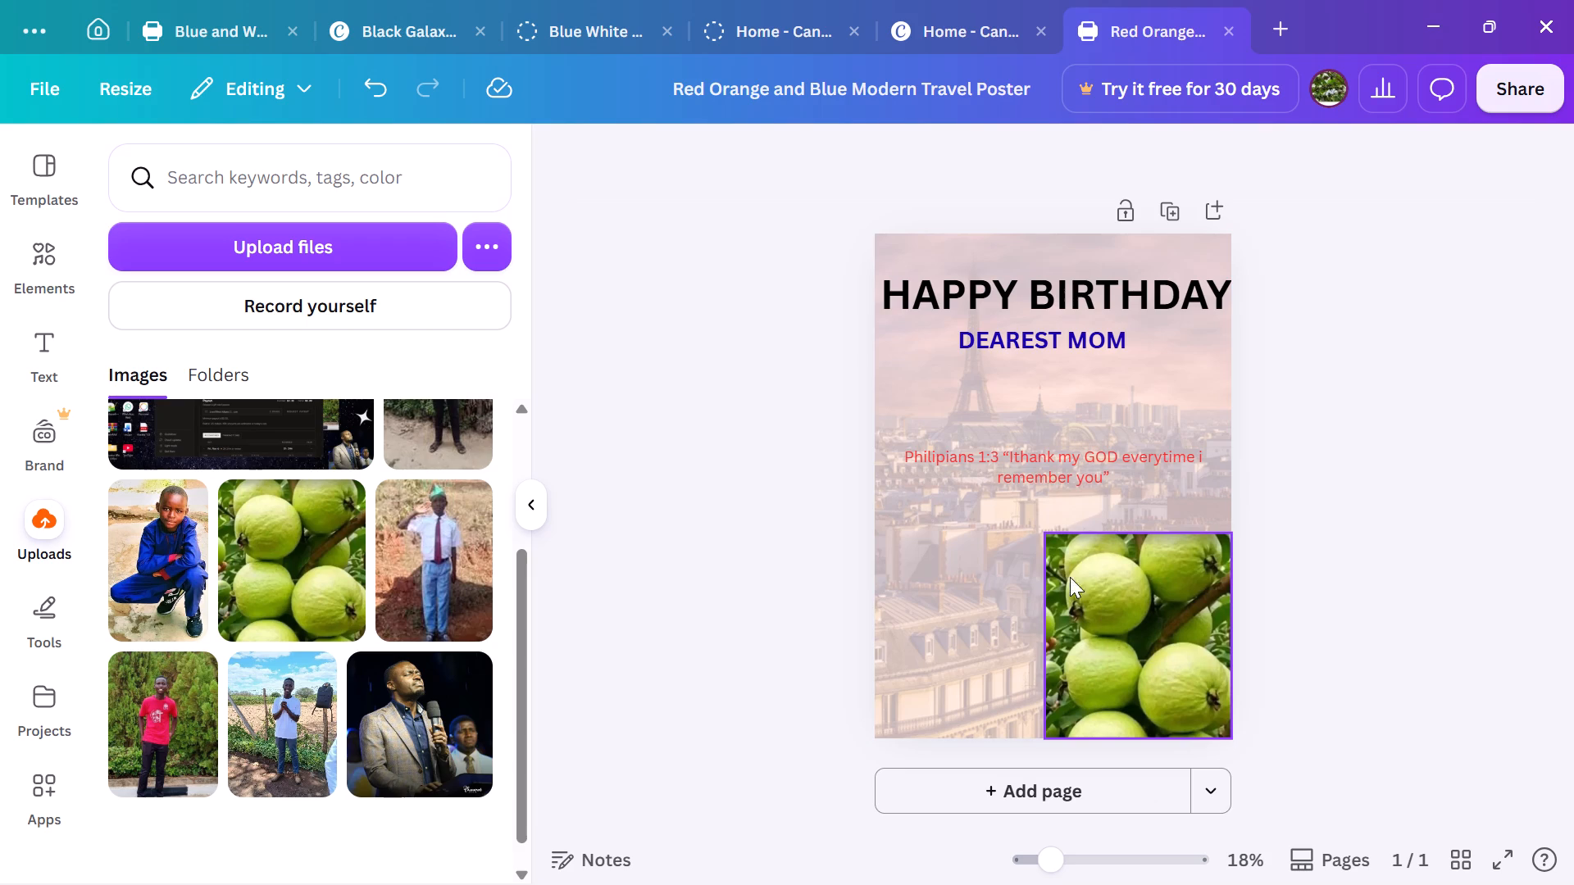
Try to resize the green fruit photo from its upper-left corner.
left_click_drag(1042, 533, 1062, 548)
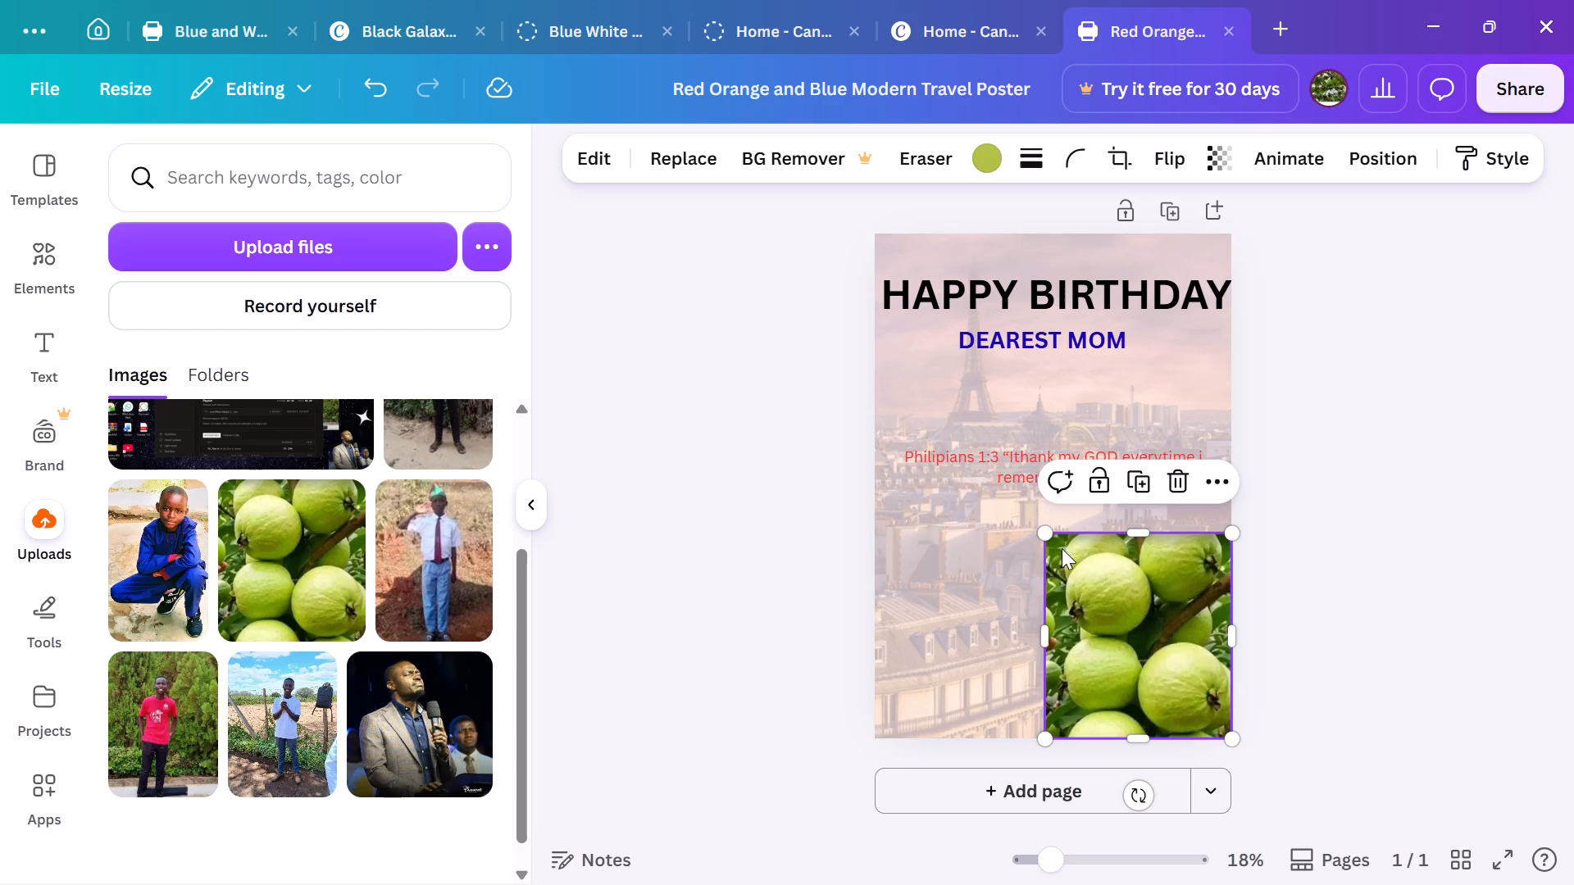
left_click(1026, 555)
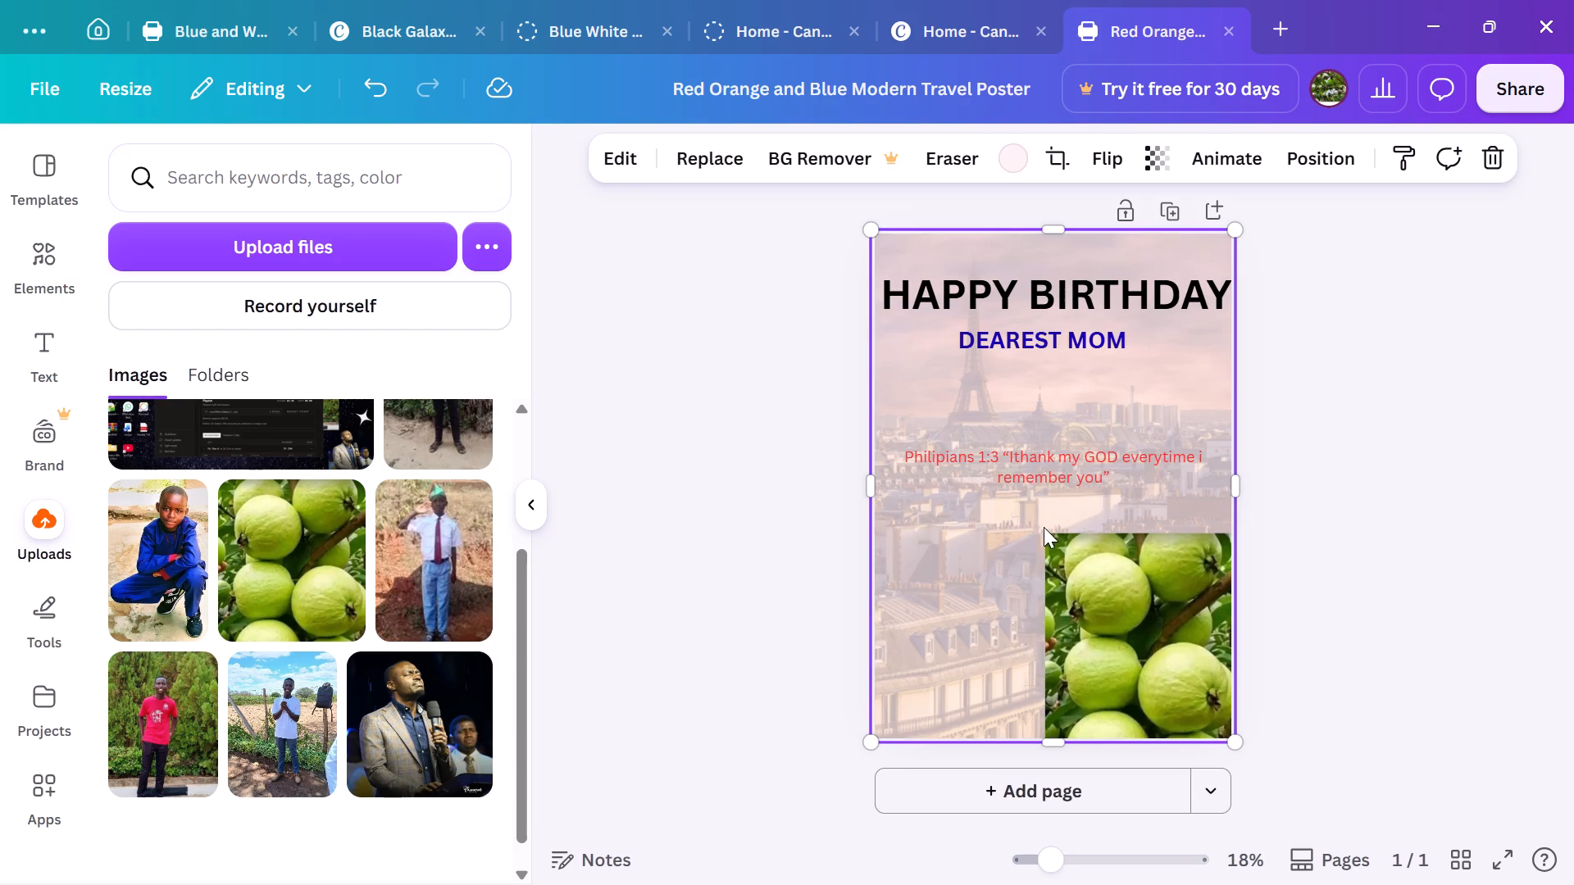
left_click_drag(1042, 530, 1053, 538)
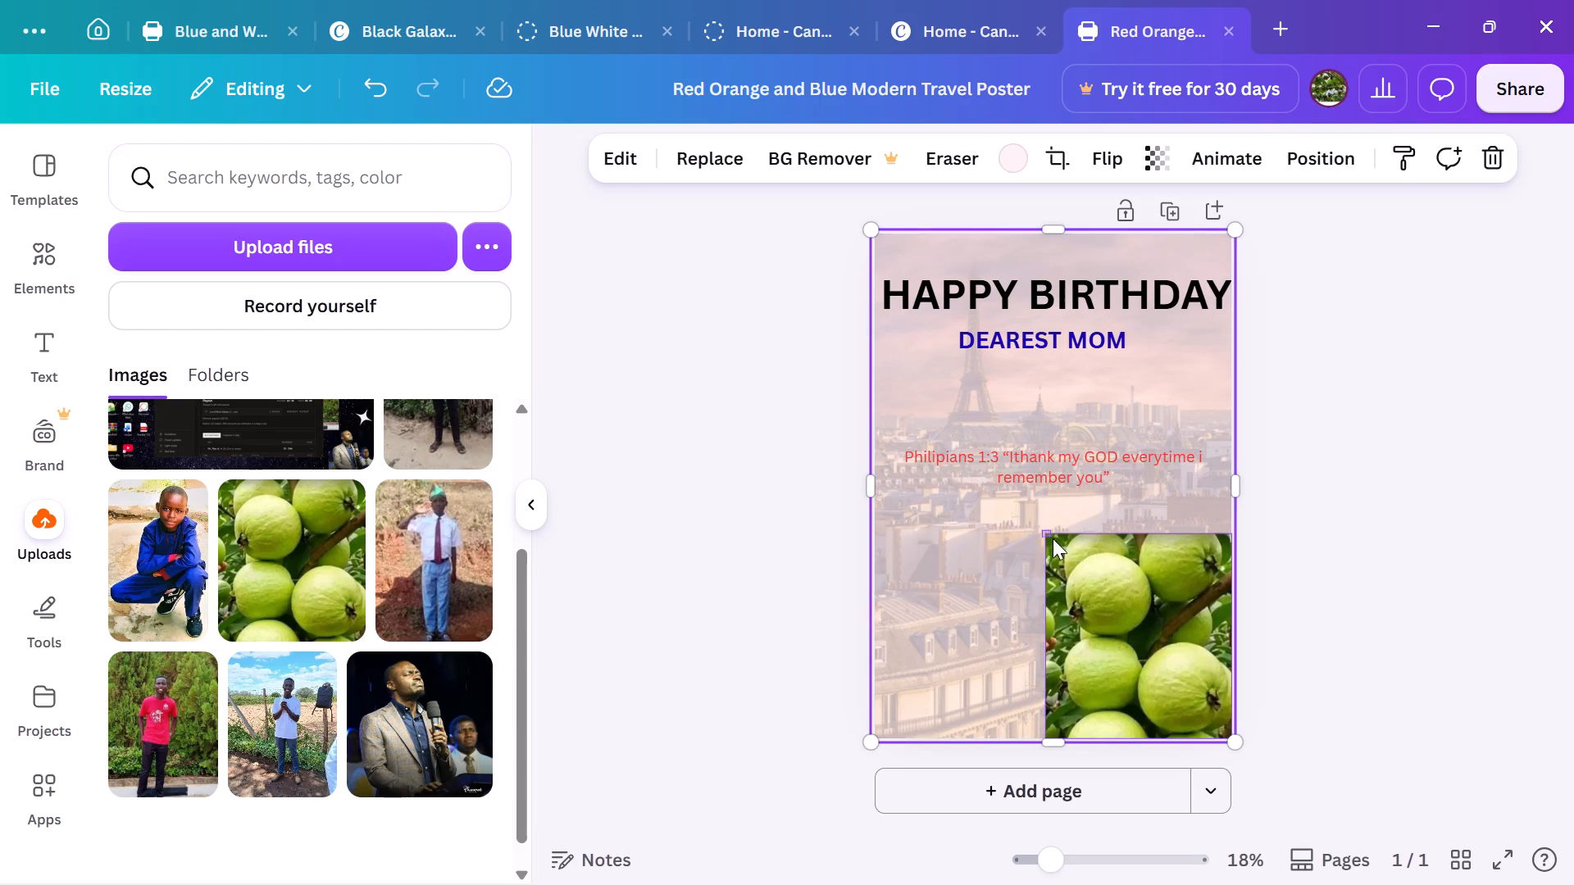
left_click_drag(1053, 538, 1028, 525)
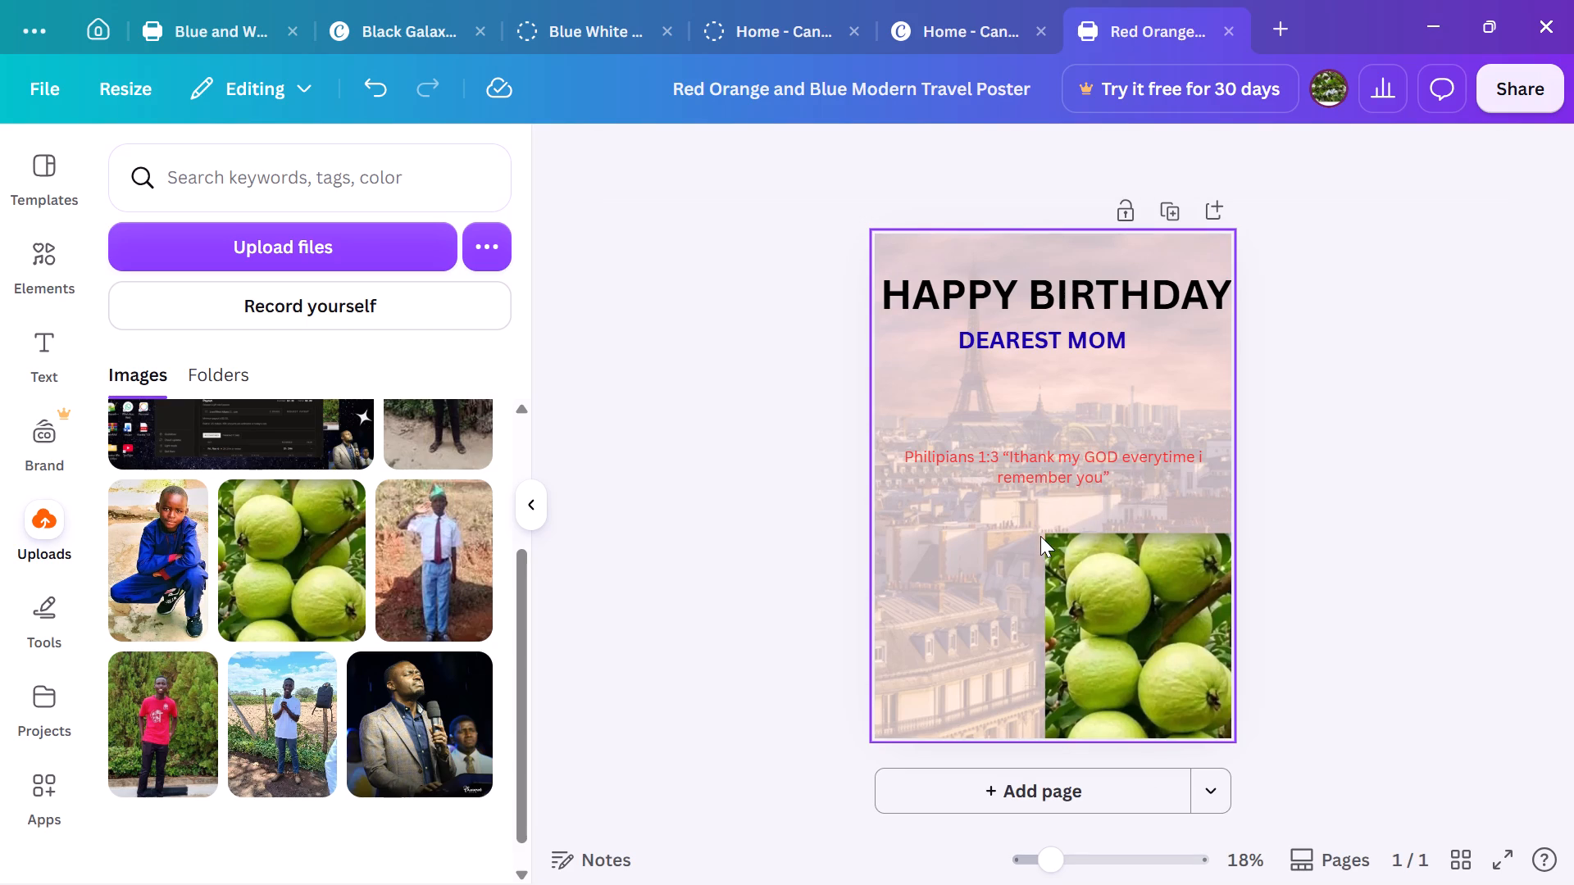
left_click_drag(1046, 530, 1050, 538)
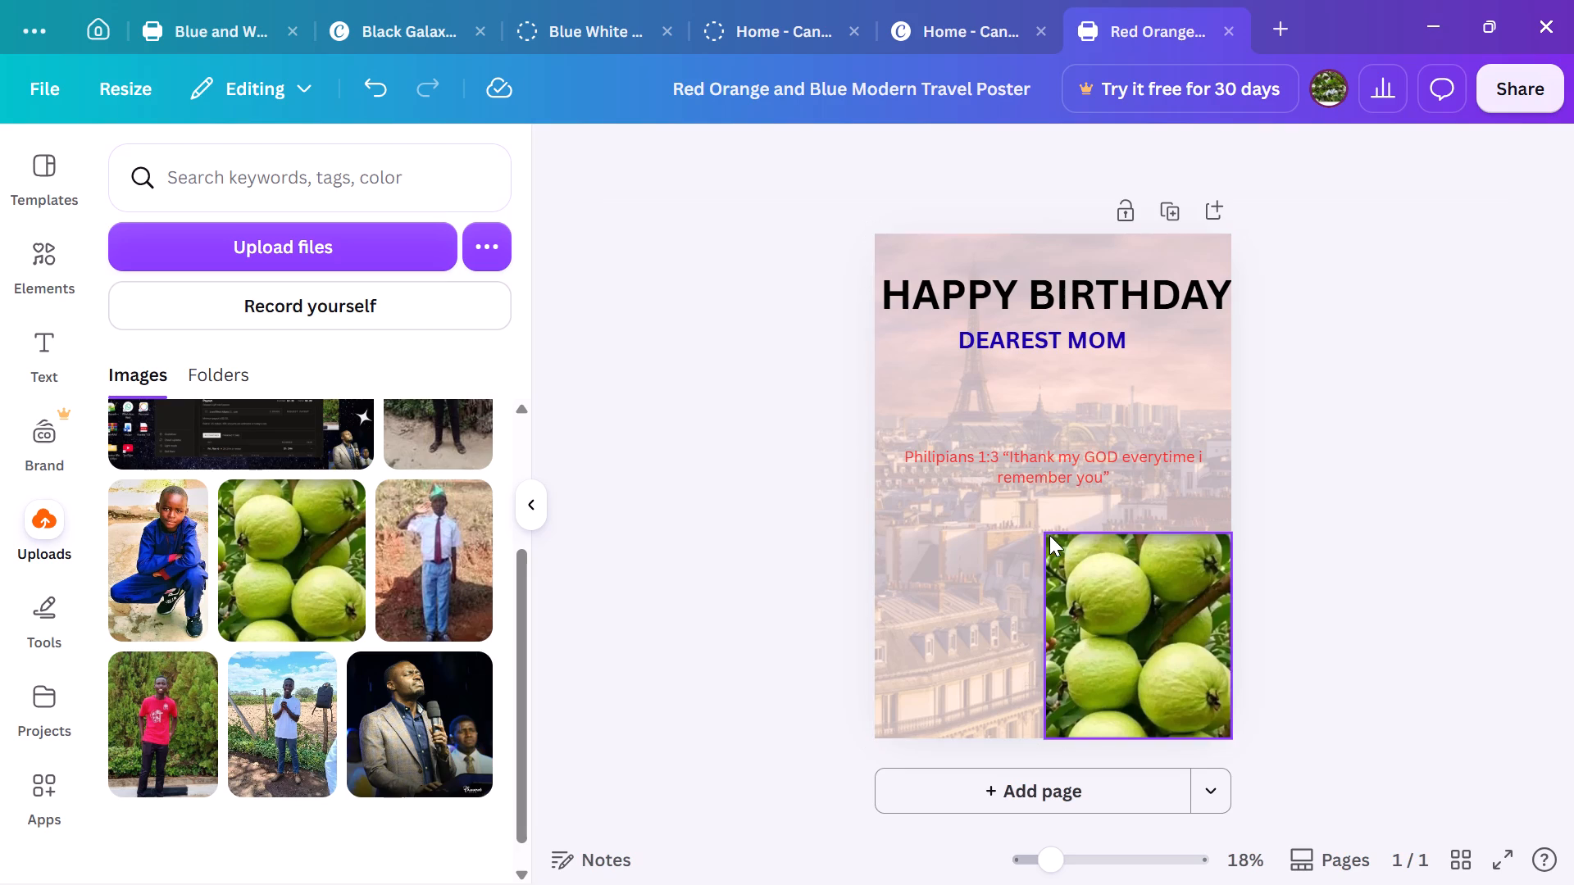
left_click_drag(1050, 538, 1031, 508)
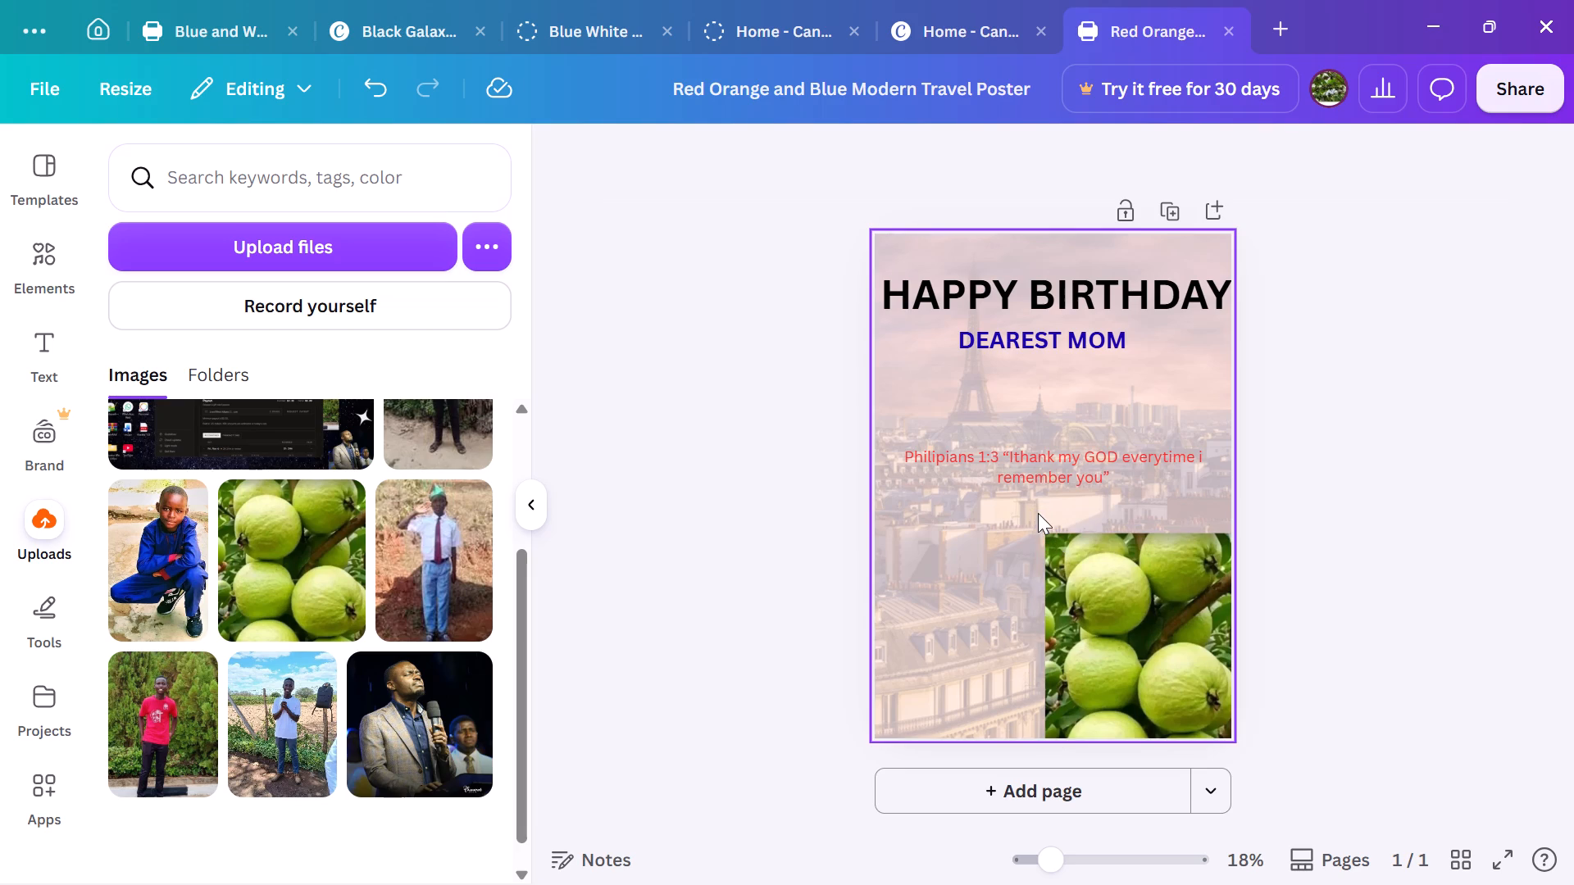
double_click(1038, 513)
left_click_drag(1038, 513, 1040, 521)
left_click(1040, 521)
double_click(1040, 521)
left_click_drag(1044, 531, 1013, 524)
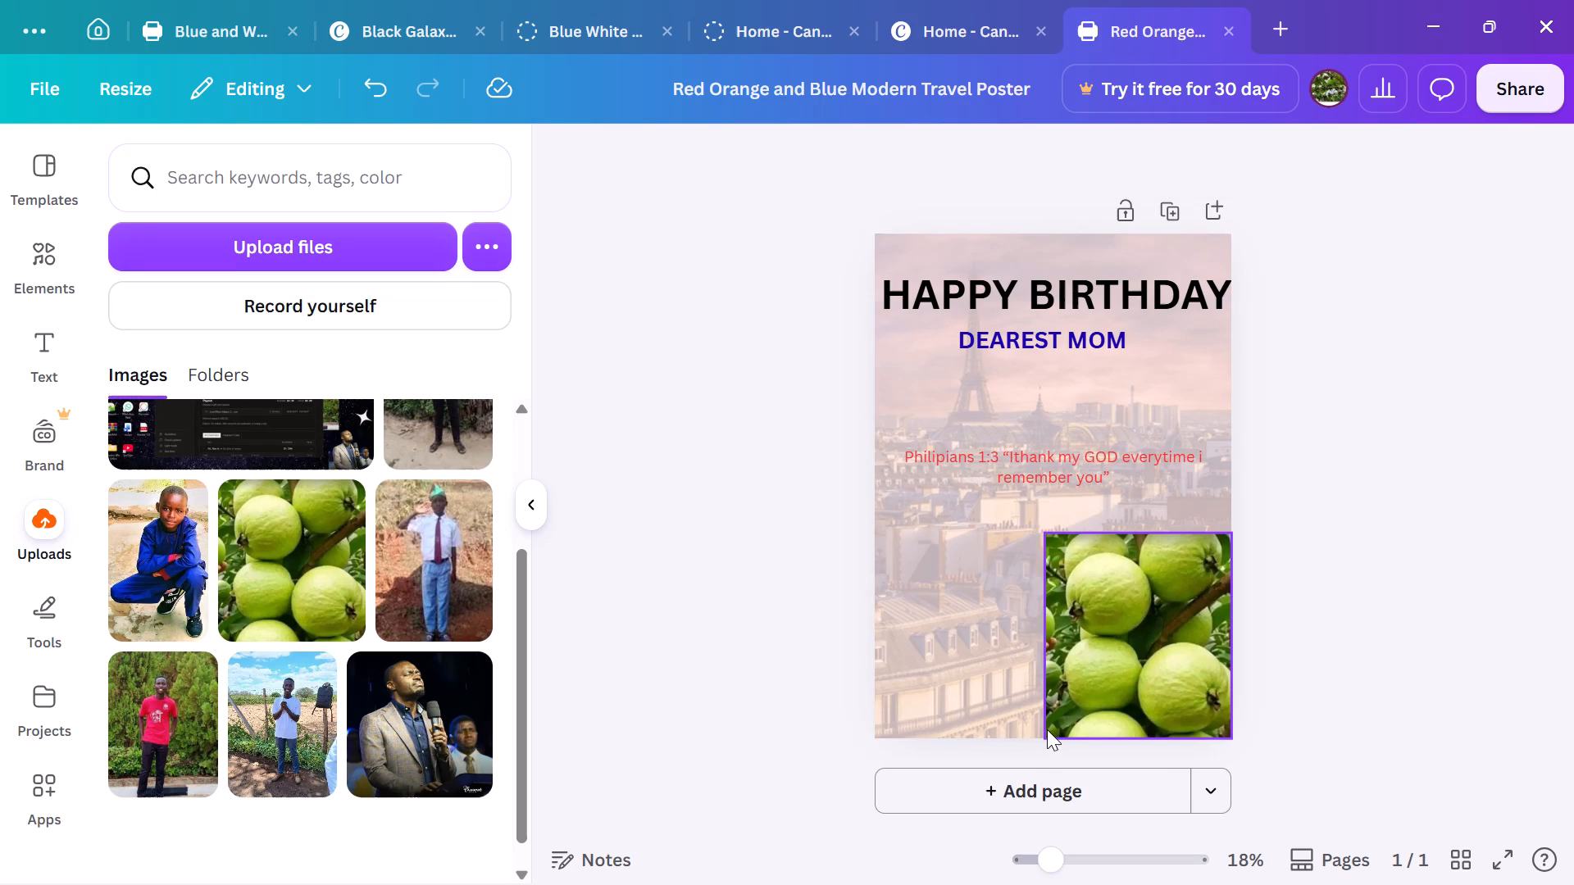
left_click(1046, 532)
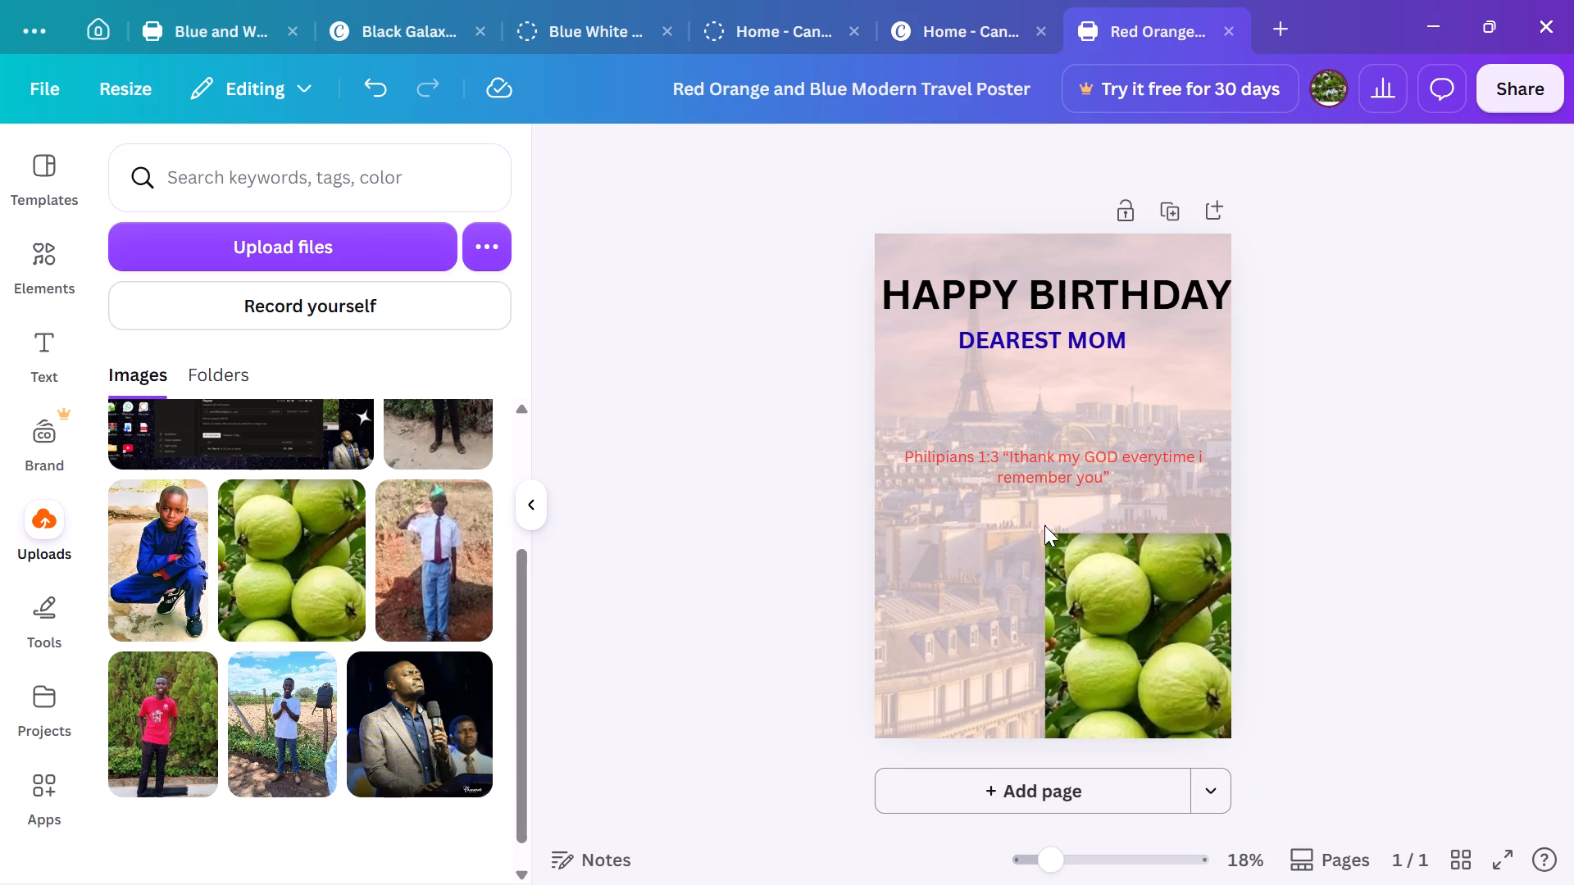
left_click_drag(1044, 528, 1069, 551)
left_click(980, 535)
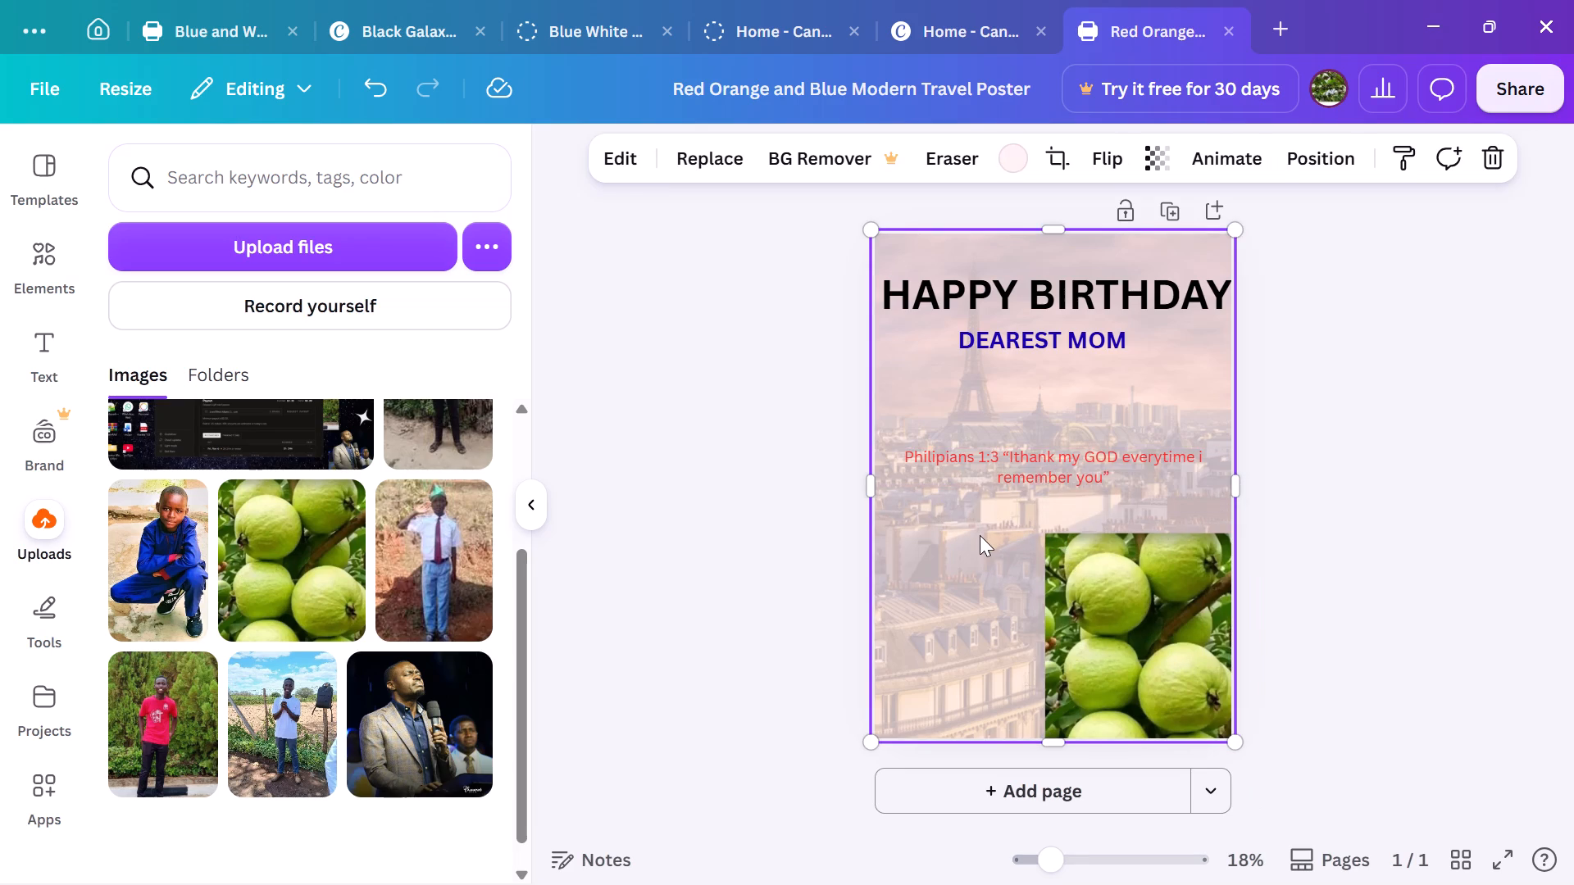
Open the download options for sharing the finished poster.
left_click(1514, 93)
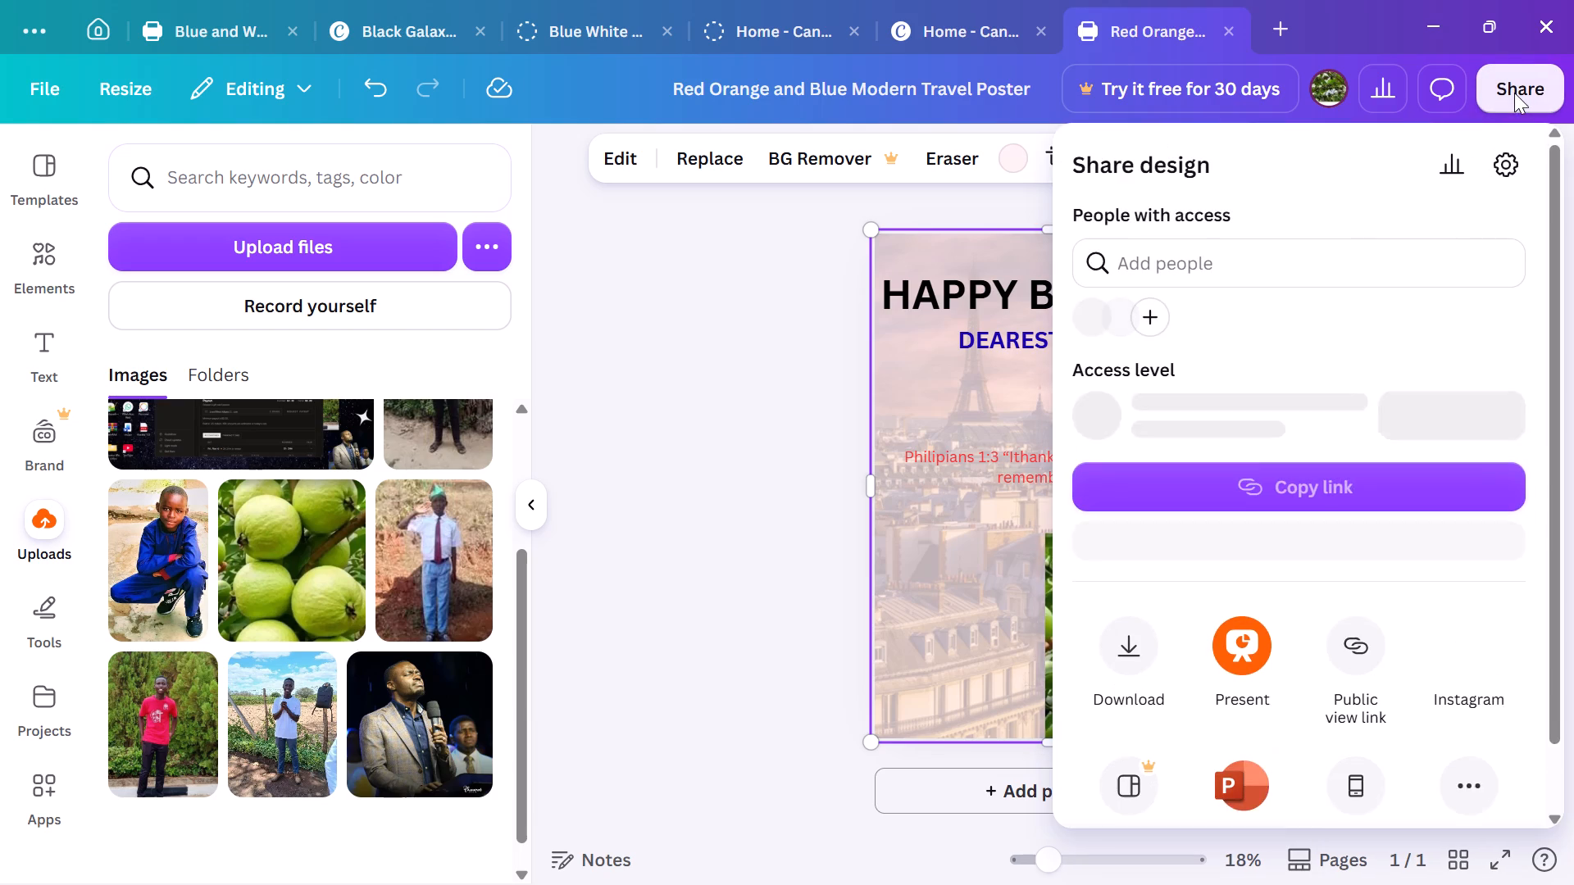
left_click(1149, 674)
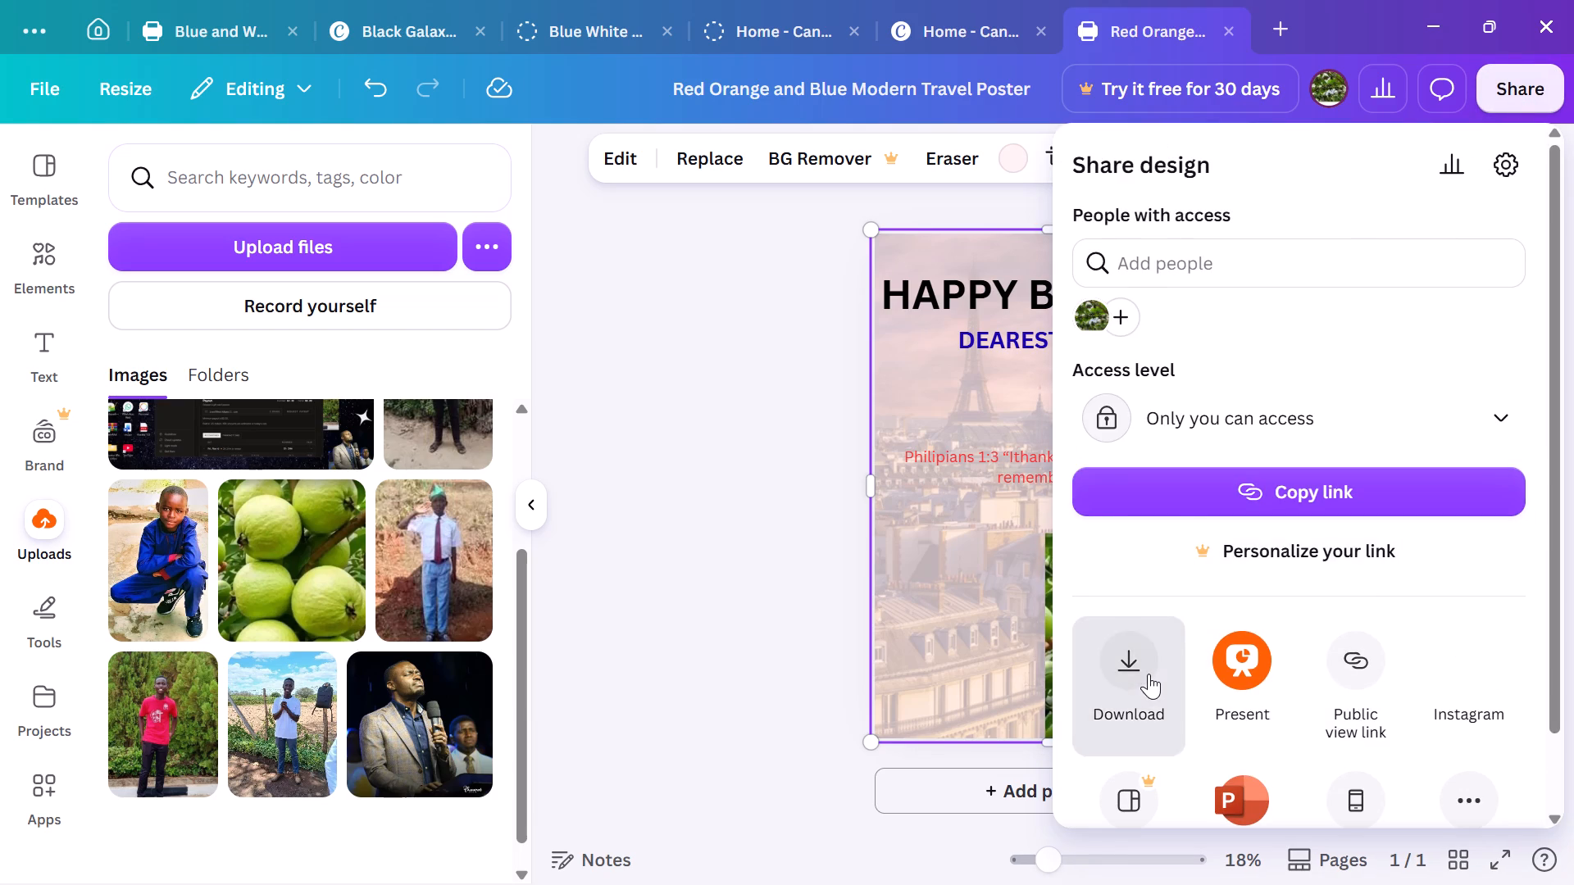
Download the birthday poster as a PNG and save it in the Downloads folder as Red Orange and Blue Modern Travel Poster.
left_click(1211, 621)
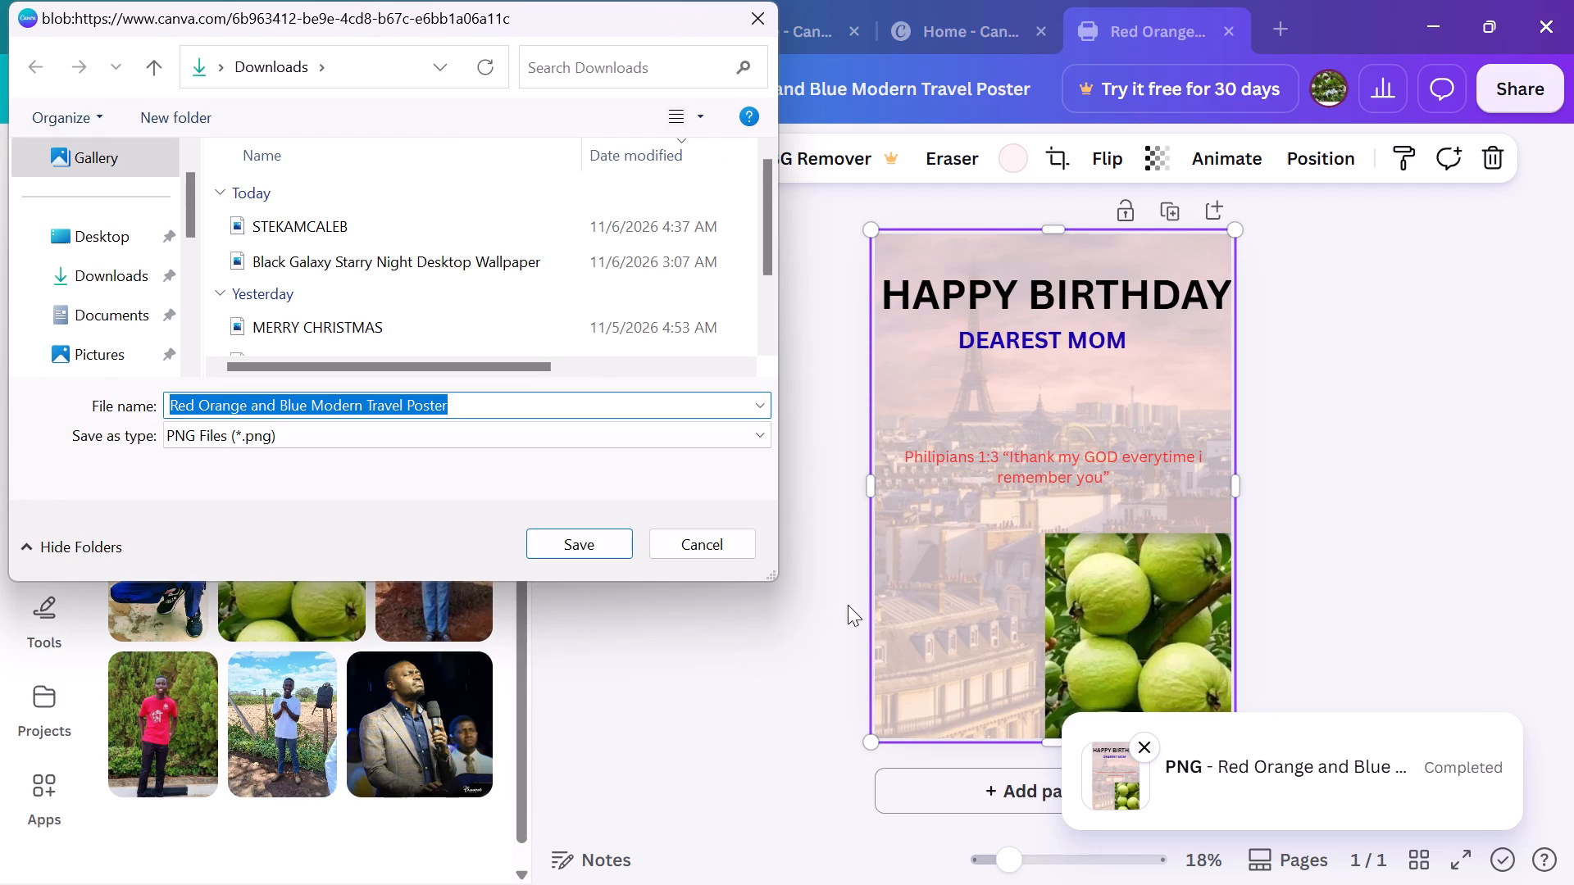
left_click(612, 541)
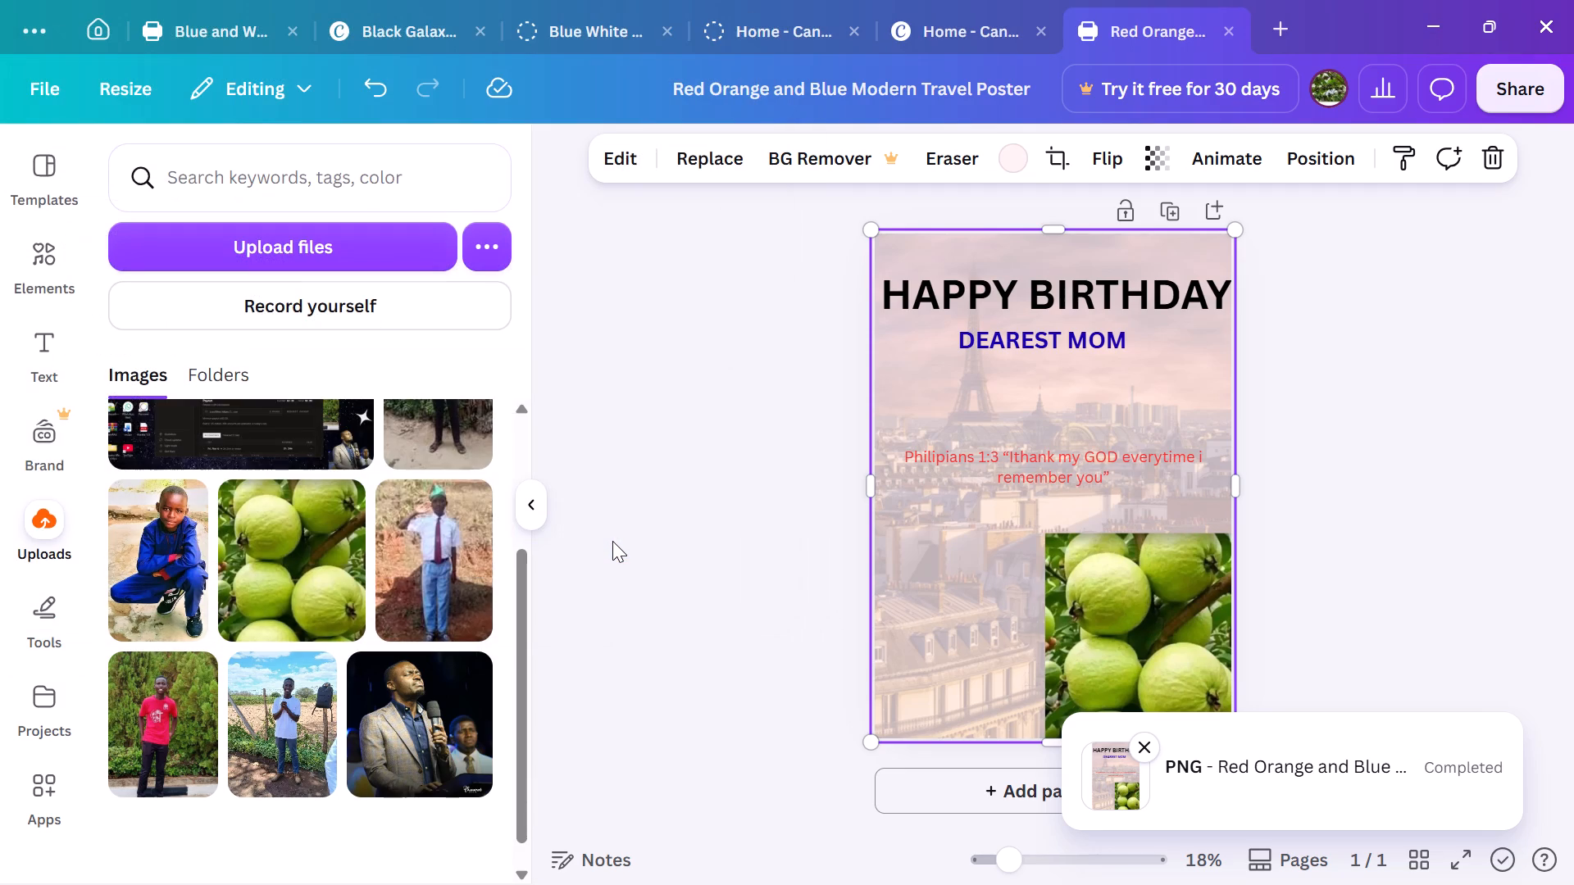
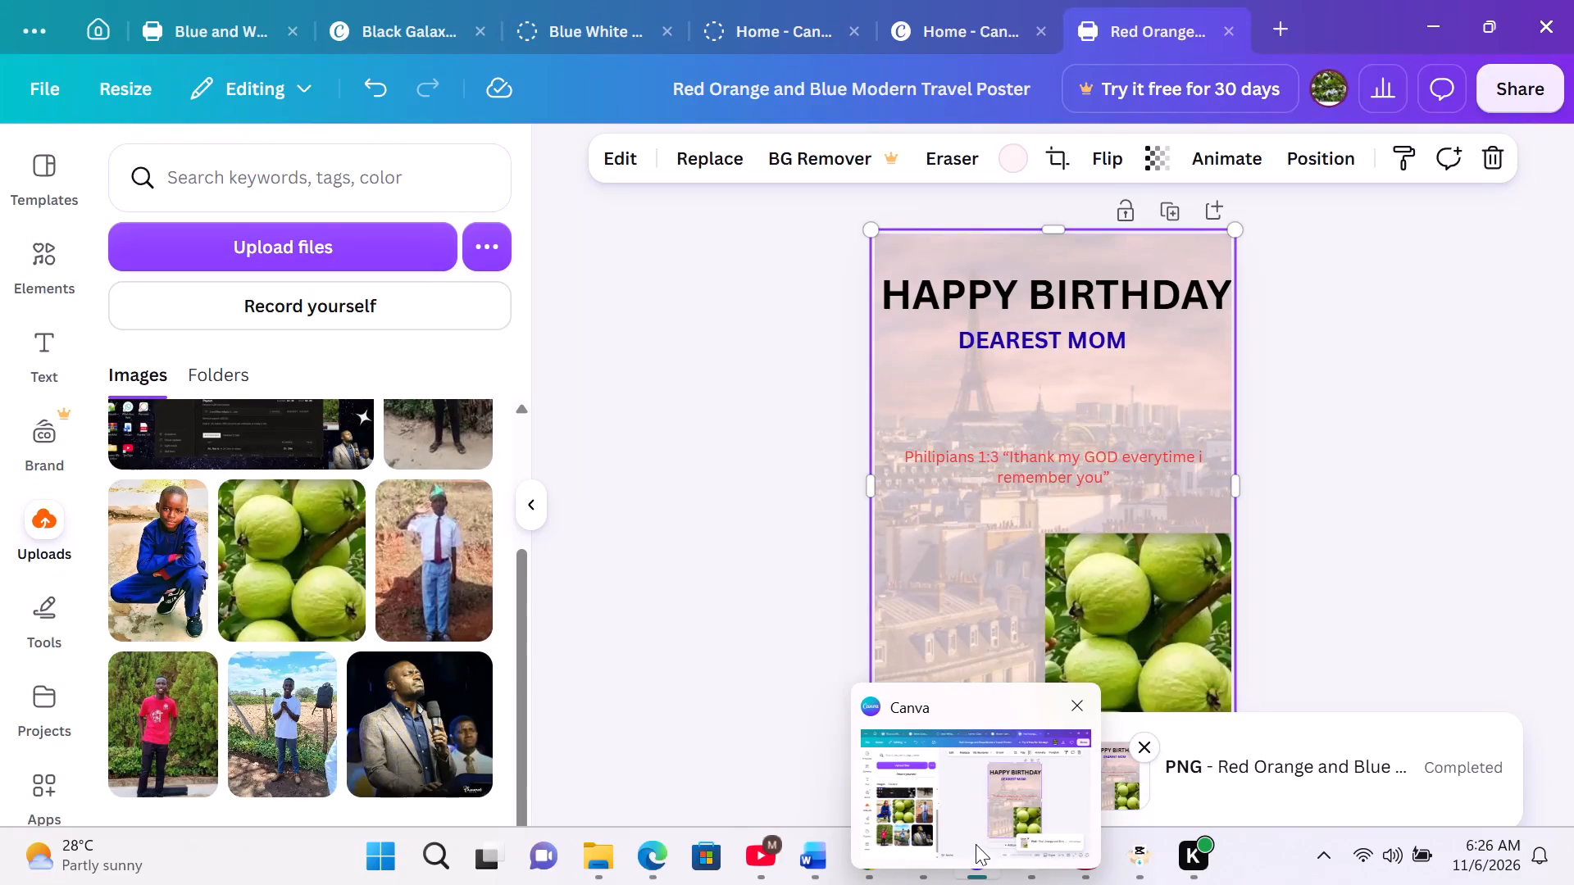
Close the Canva window containing the finished birthday poster.
left_click(1068, 709)
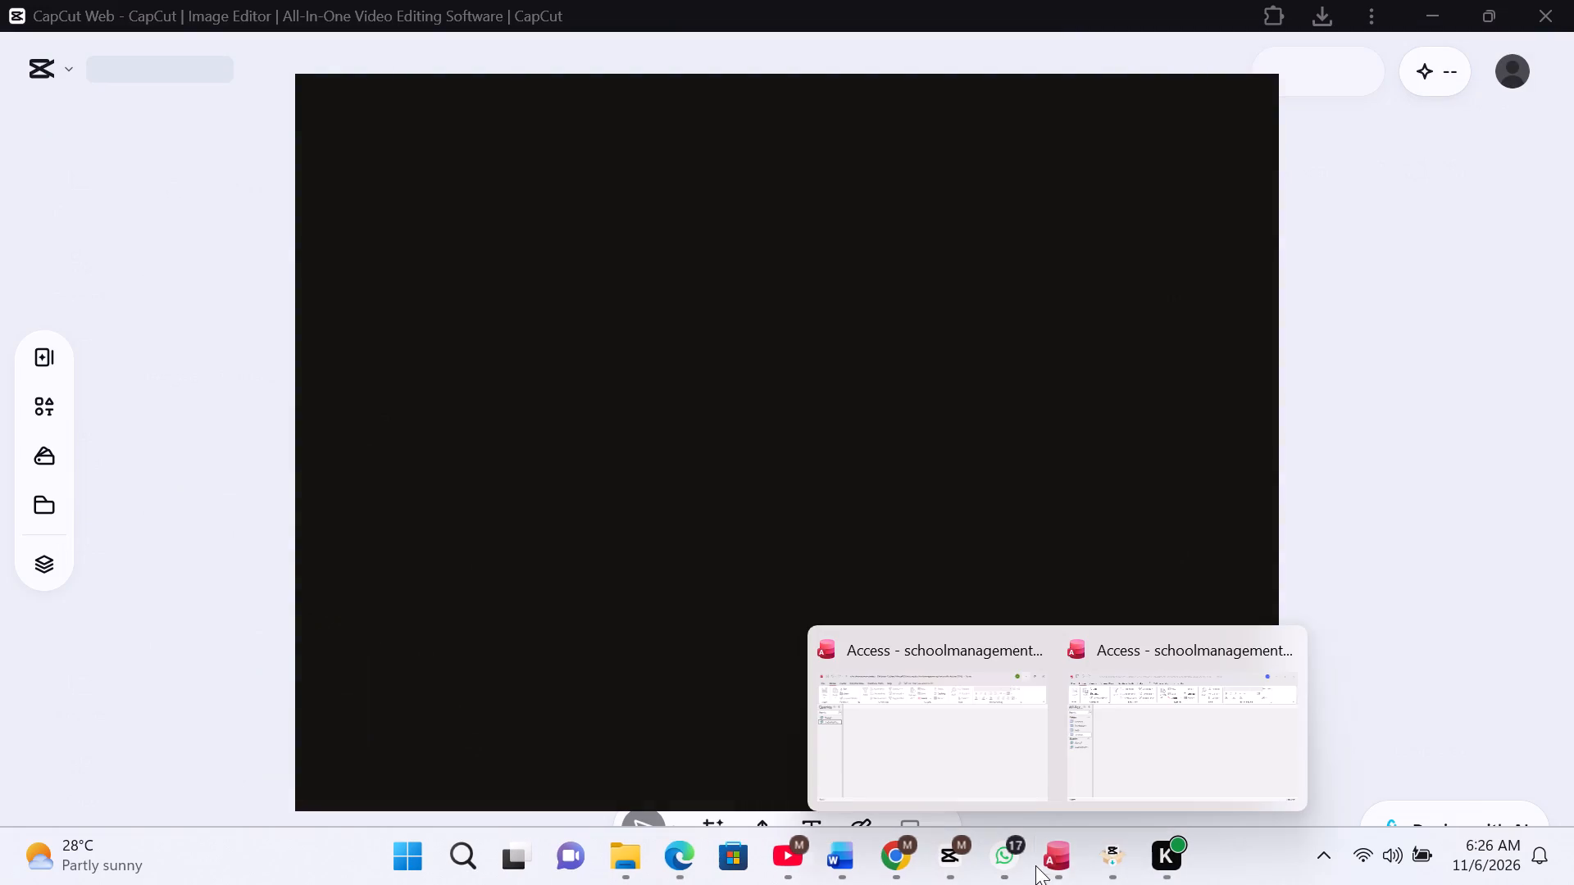